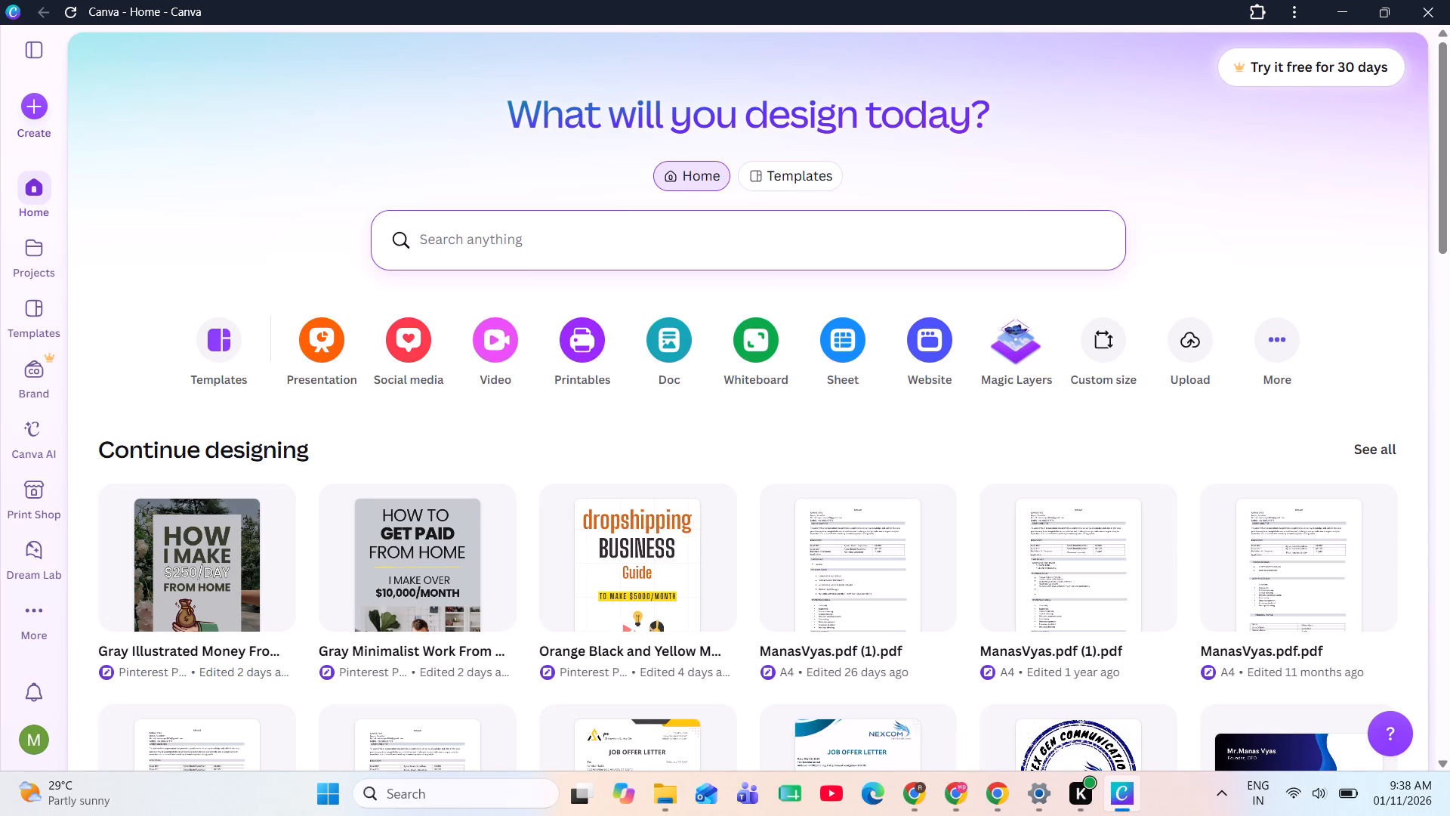
# Search for "ppt presentation" designs.
pyautogui.click(688, 253)
pyautogui.write('ppt')
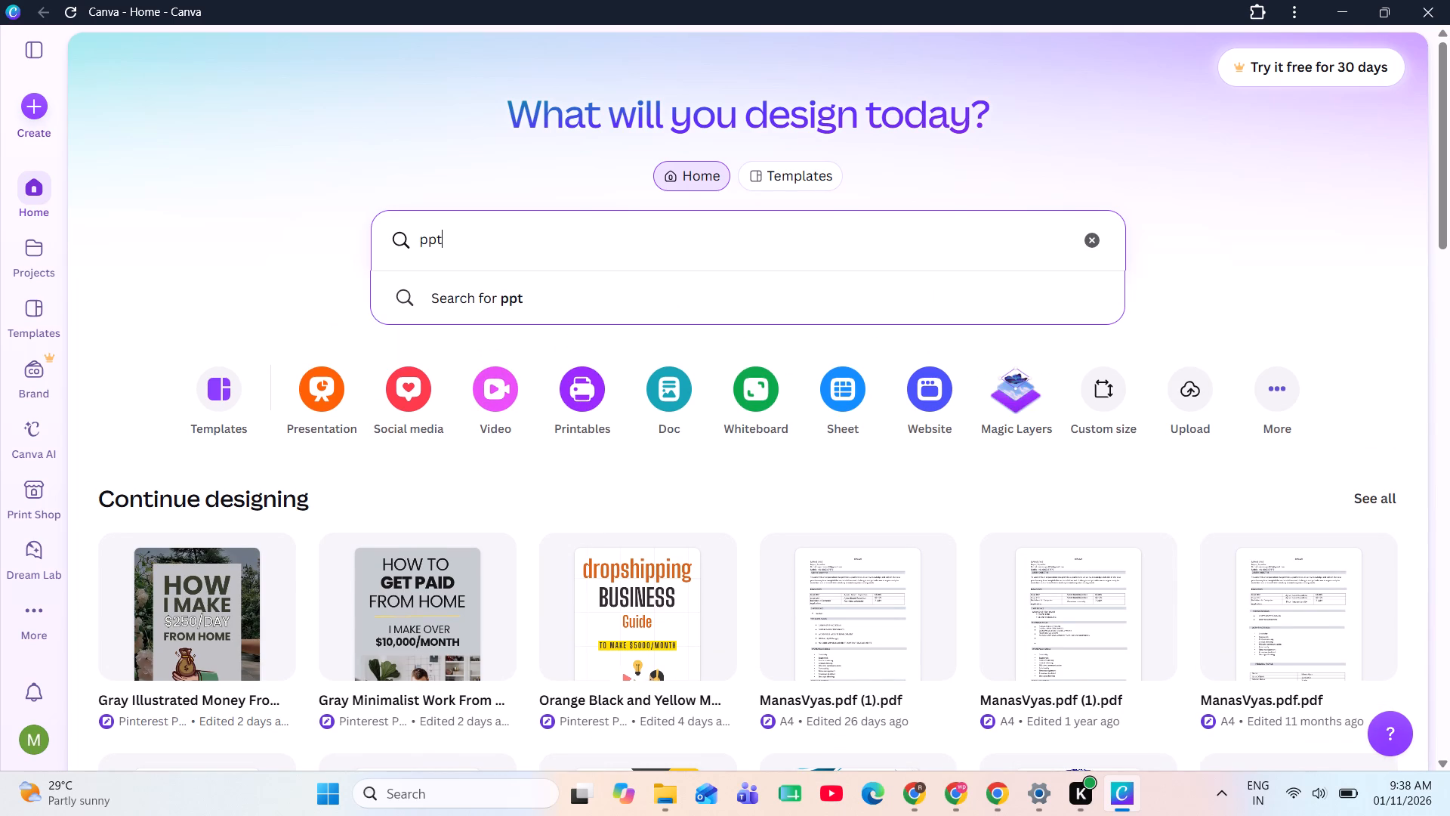
pyautogui.press('space')
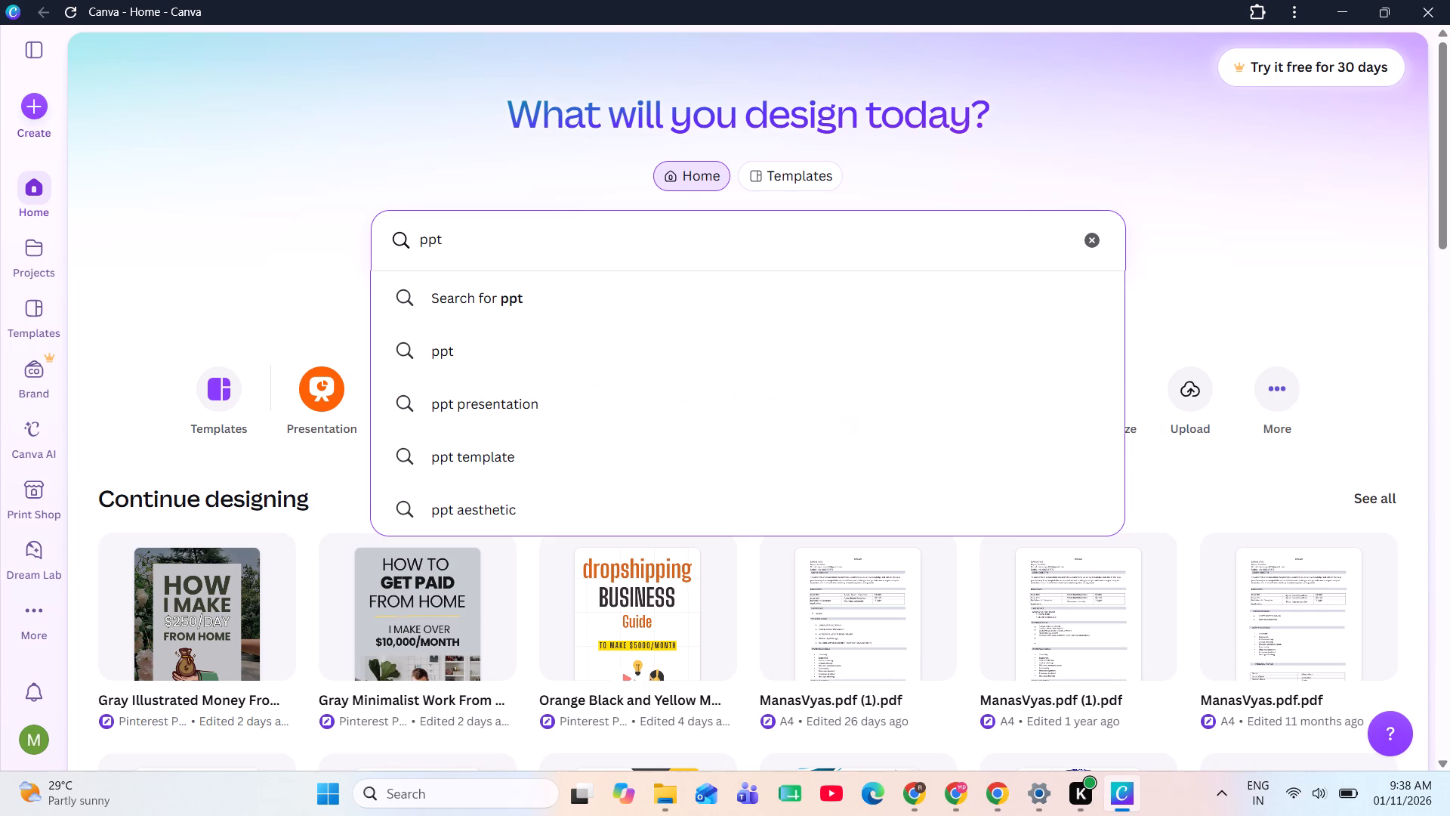
pyautogui.click(520, 416)
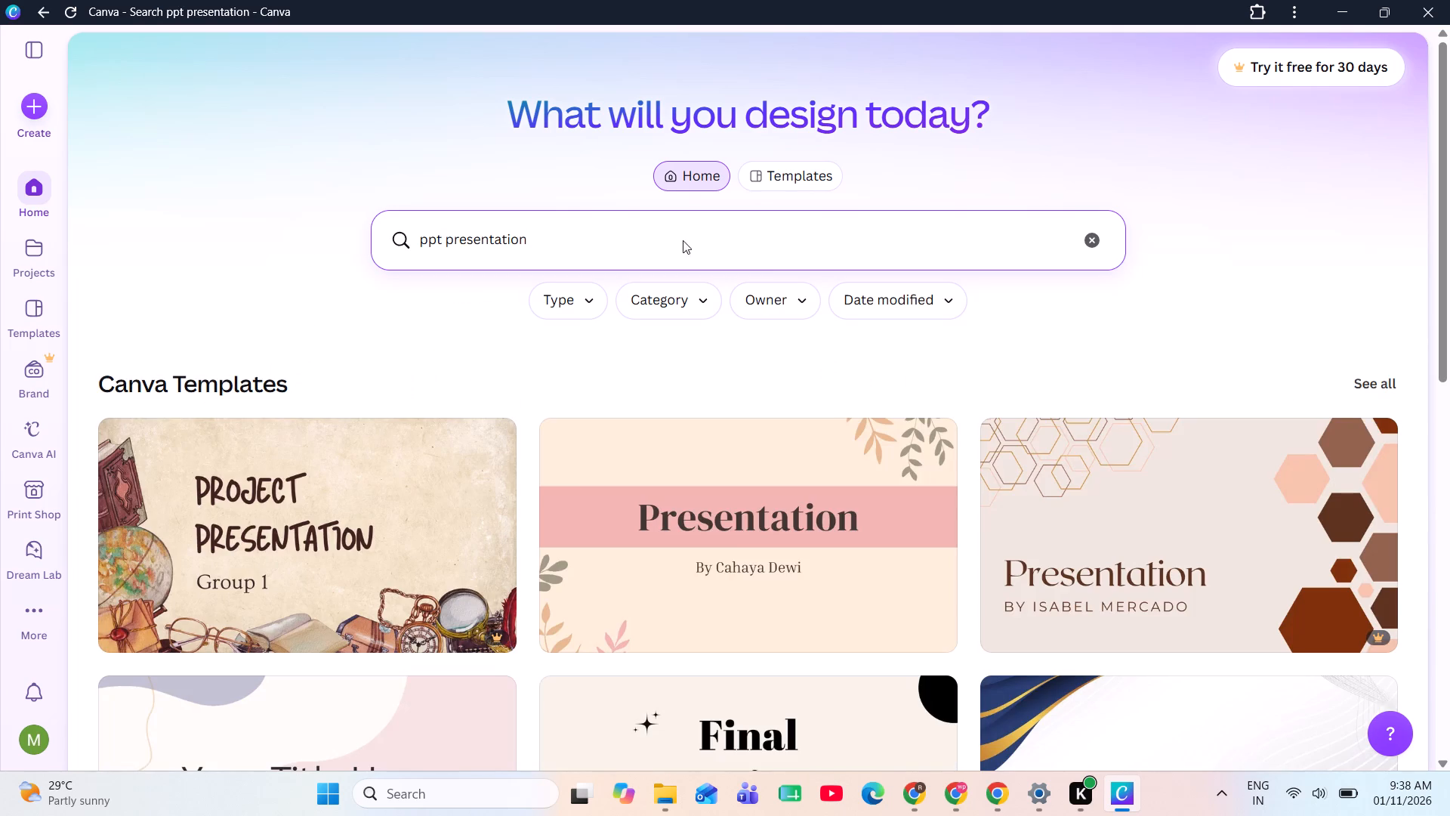
# Open the Cream and Pink Leaves Project Presentation template from the results and start customizing it.
pyautogui.scroll(-2, 754, 425)
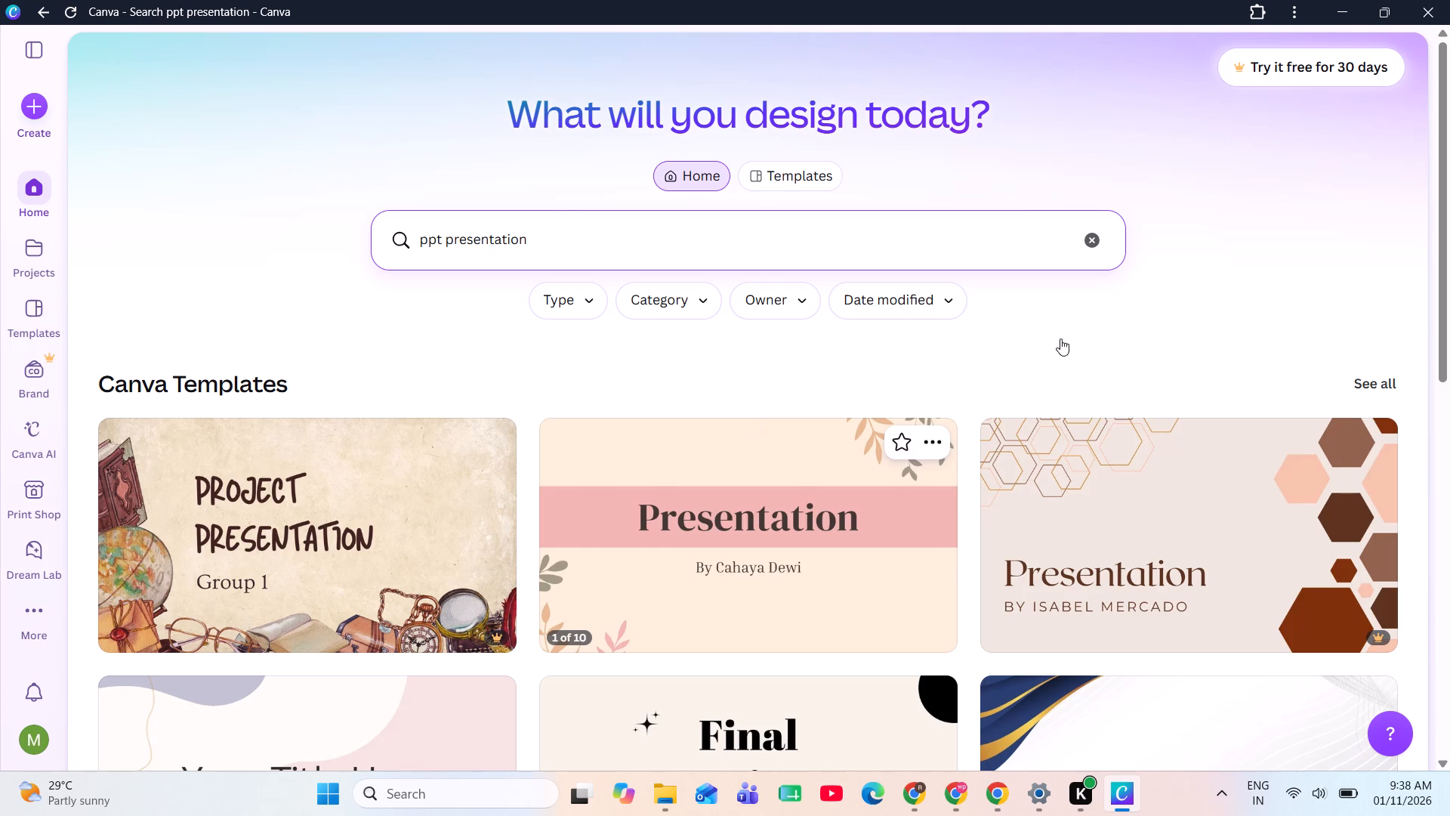
pyautogui.scroll(-2, 1060, 338)
pyautogui.moveTo(1449, 272); pyautogui.dragTo(1449, 394)
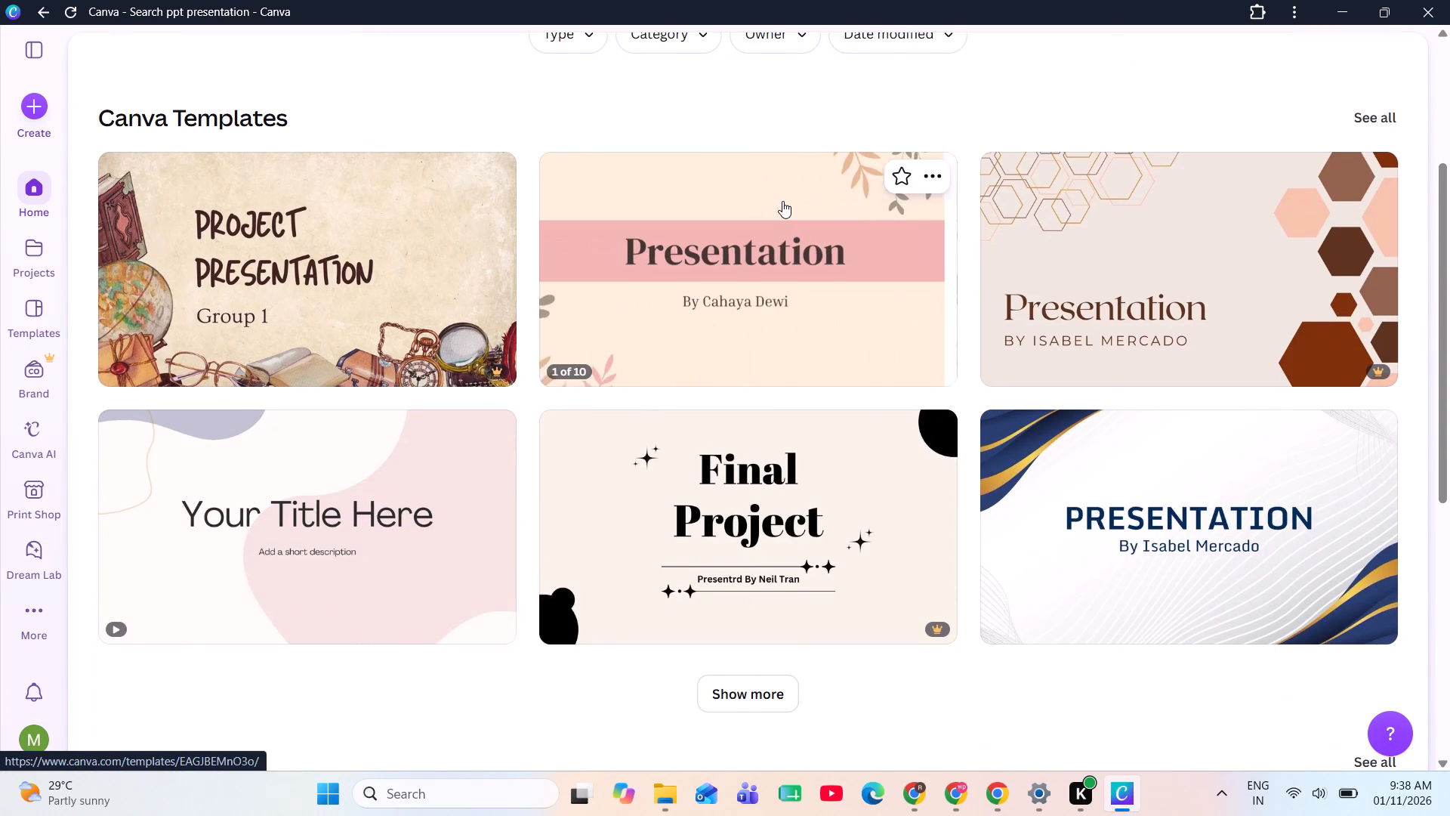
pyautogui.click(782, 201)
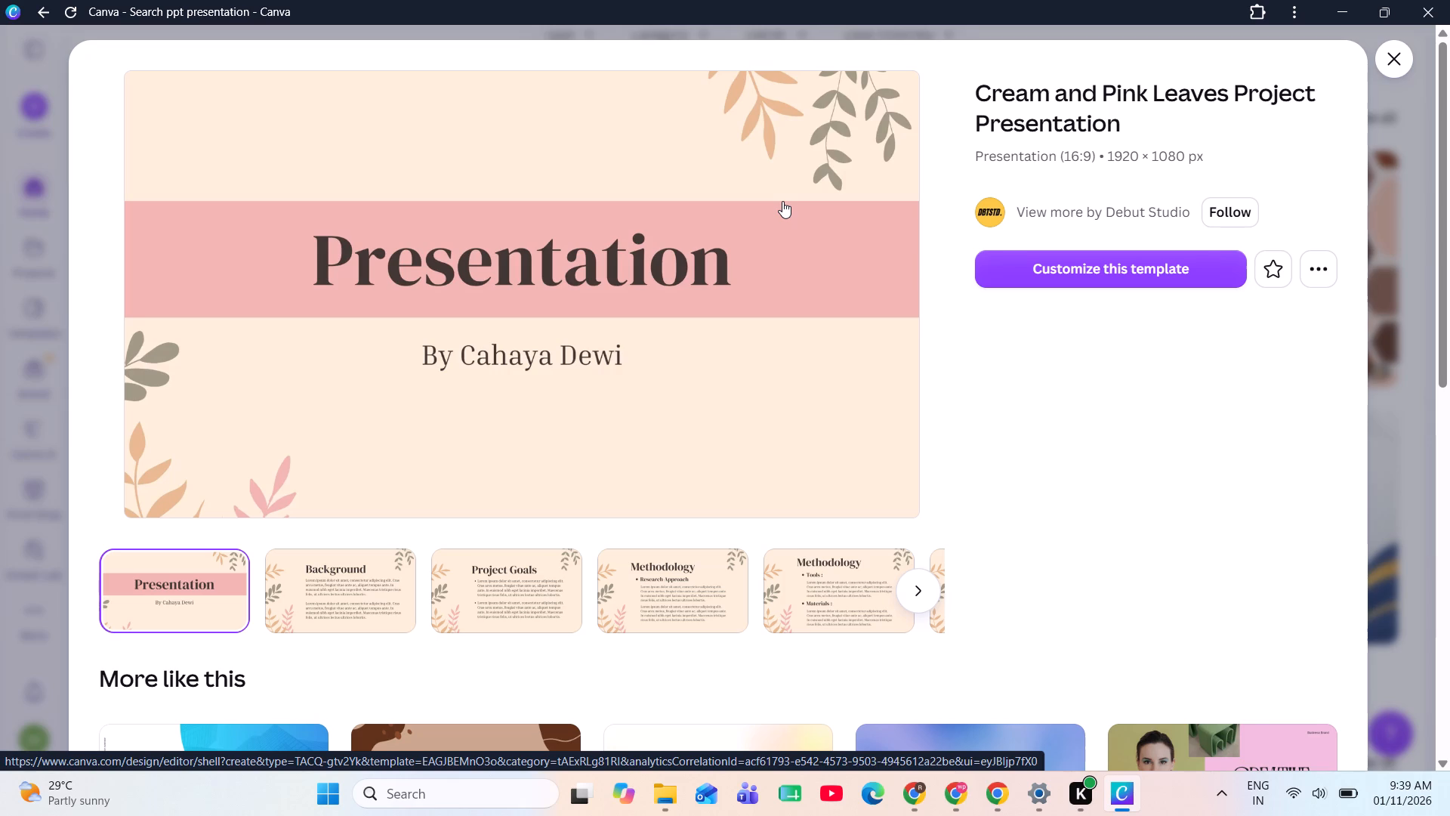
pyautogui.scroll(-1, 745, 360)
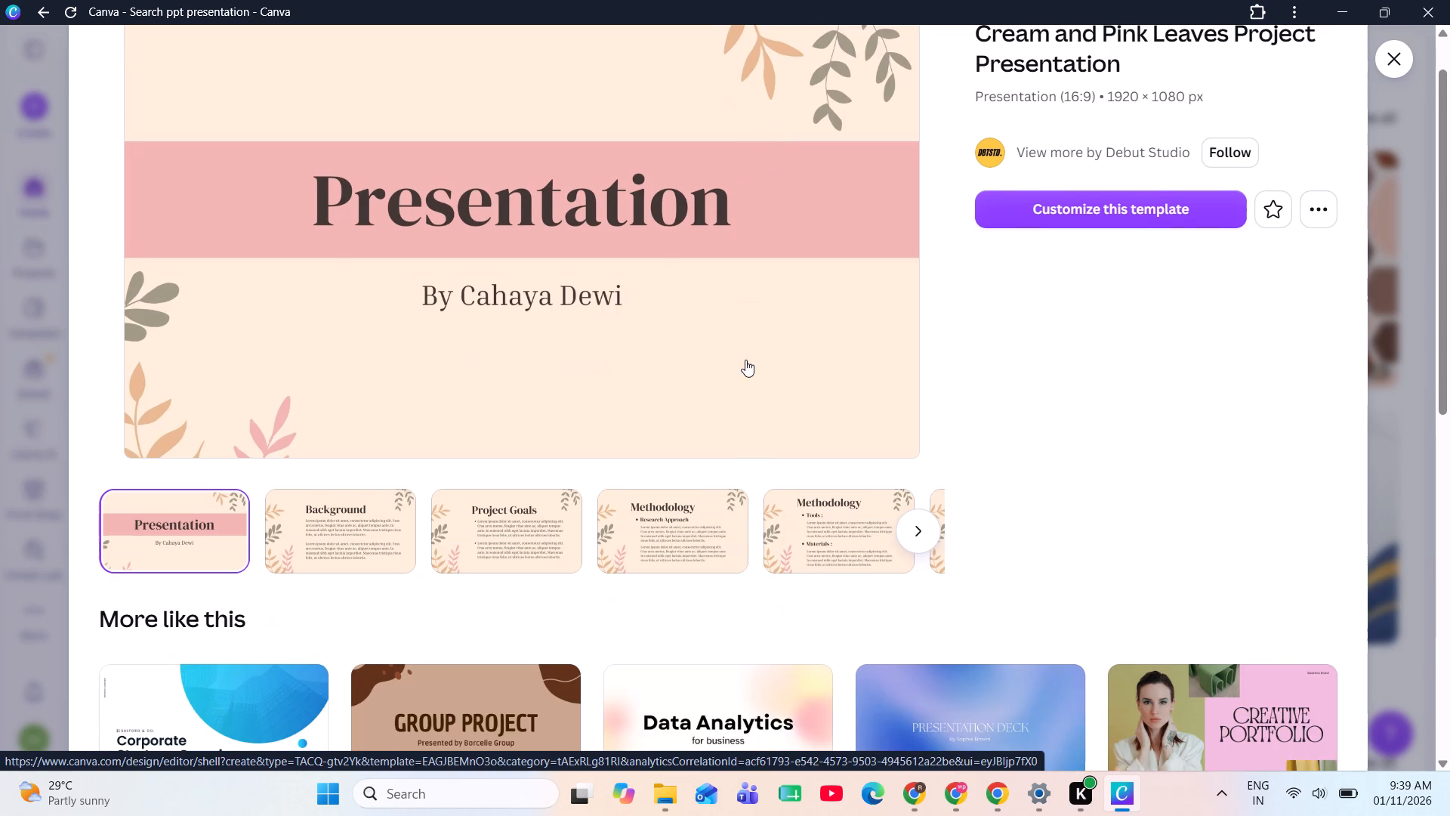
pyautogui.scroll(-1, 745, 360)
pyautogui.click(1076, 217)
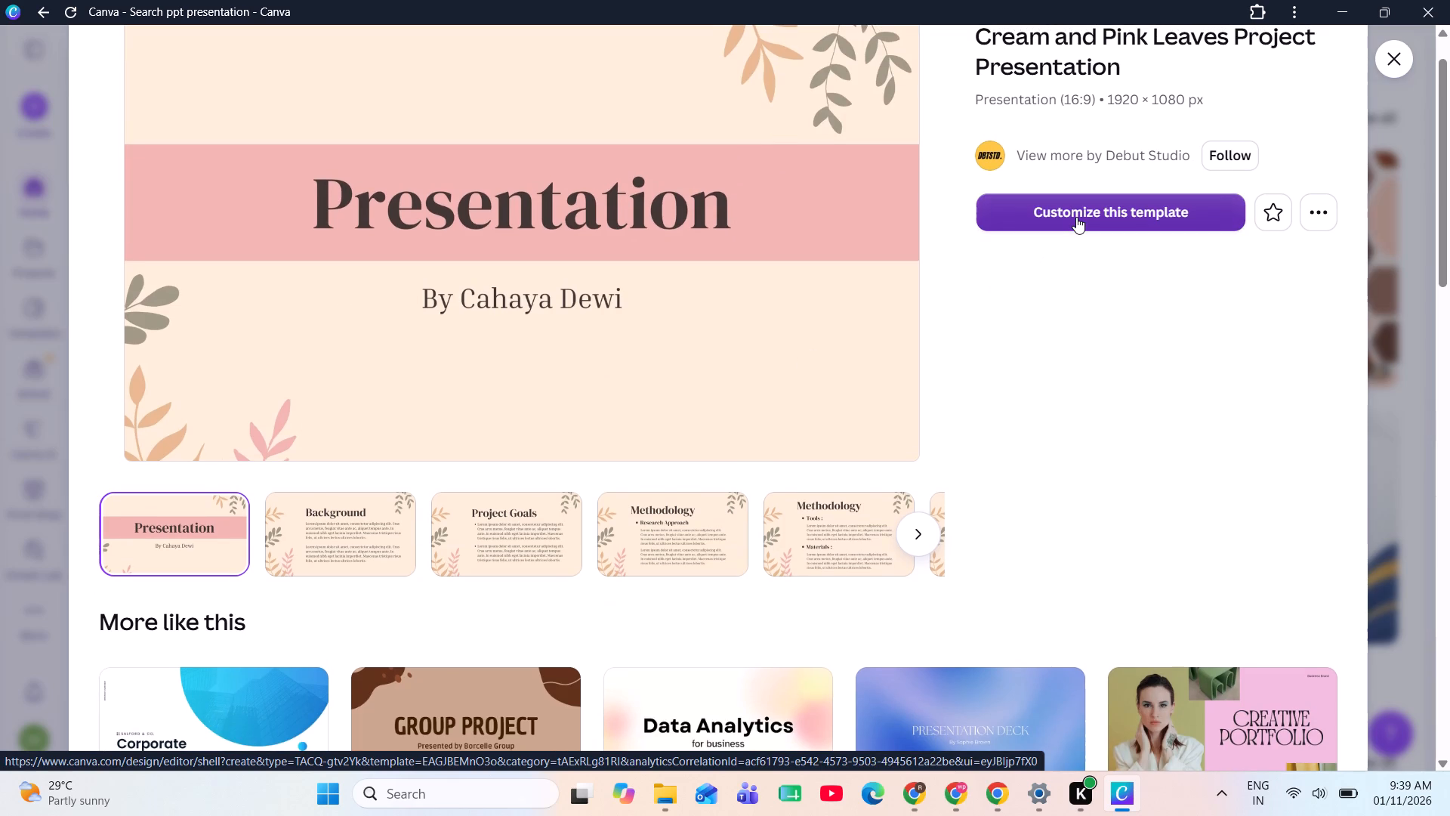
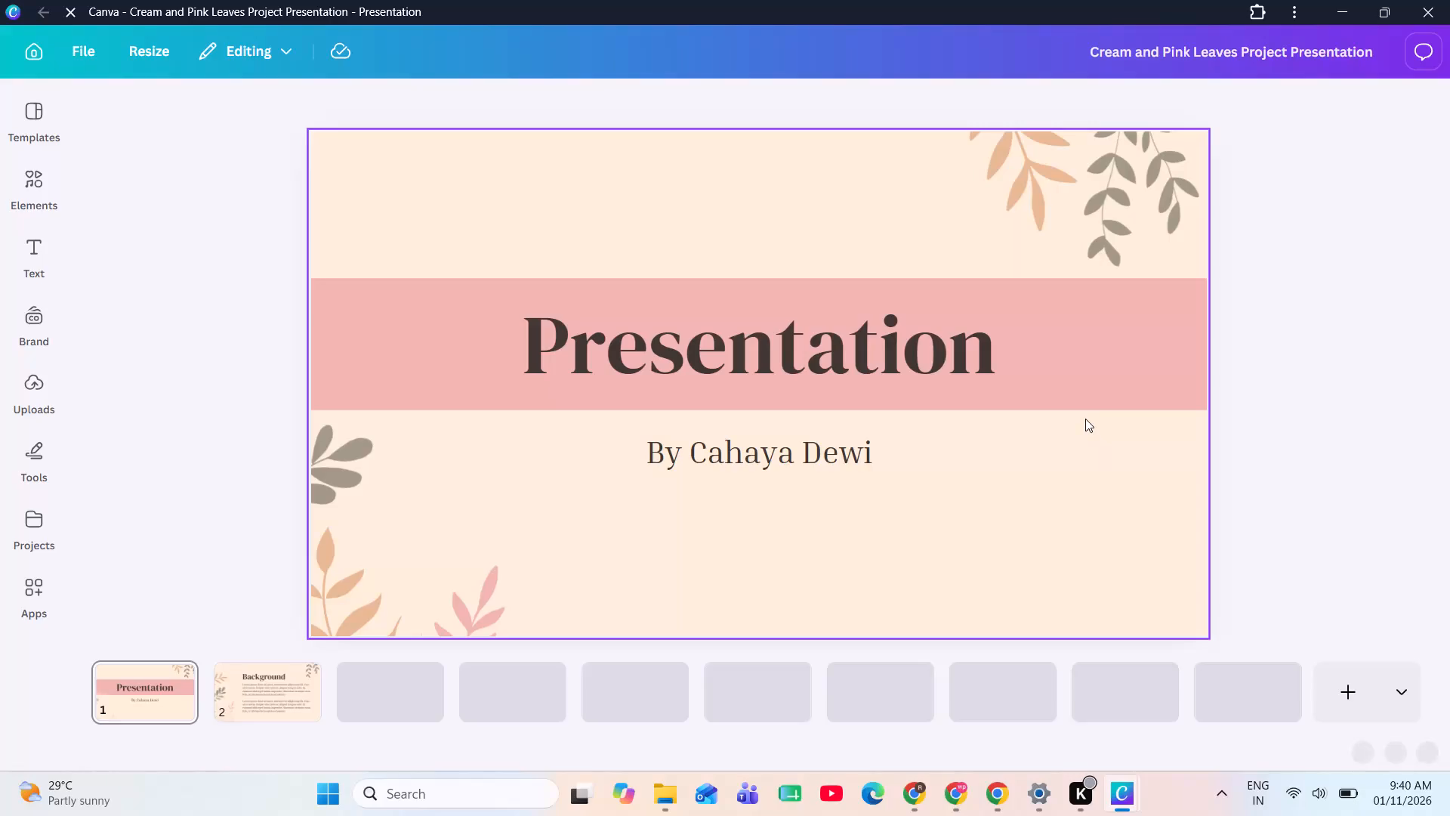
# Change the byline beneath the title on the first slide to "By naman".
pyautogui.click(763, 363)
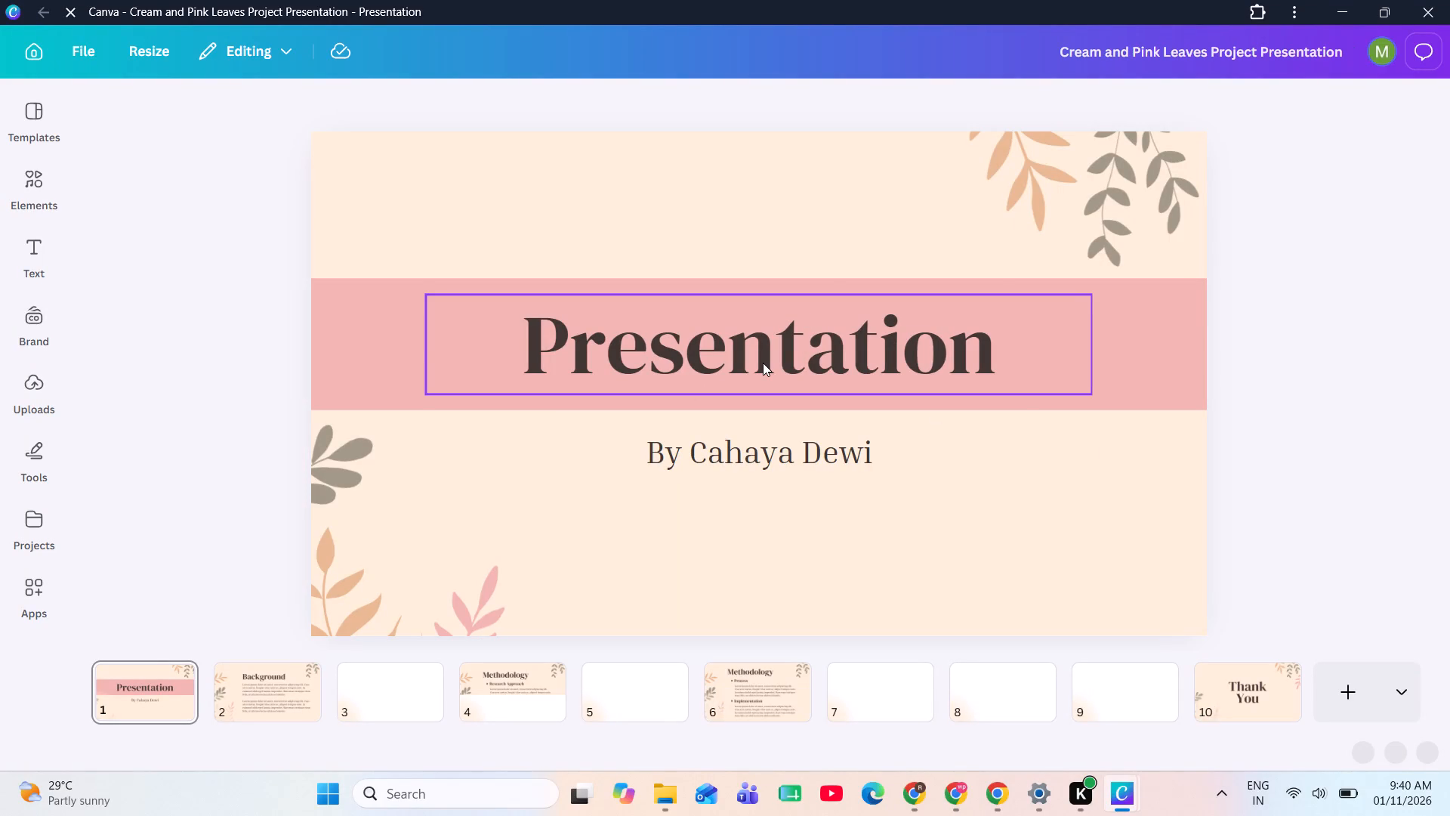
pyautogui.click(775, 455)
pyautogui.doubleClick(887, 450)
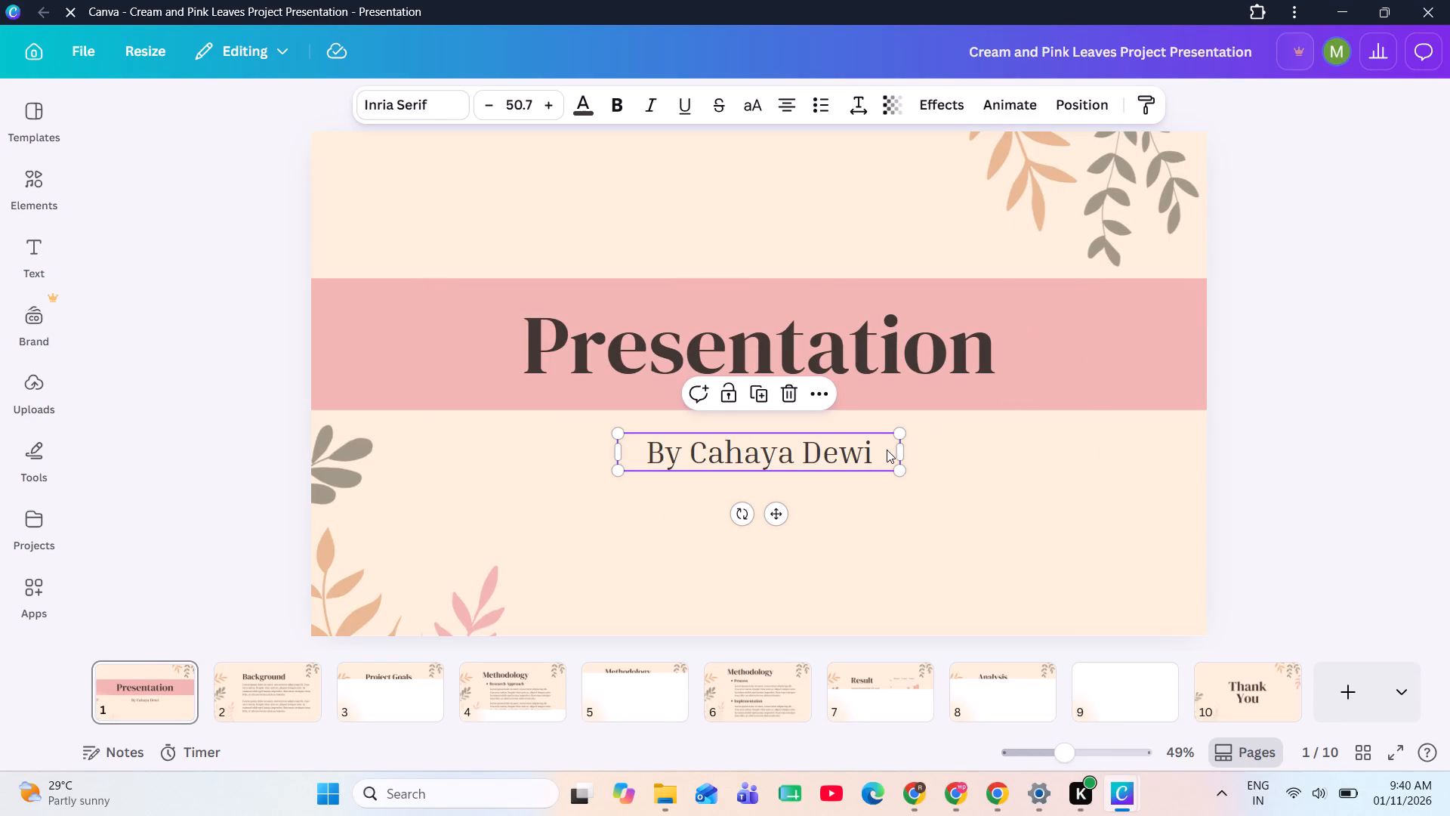
pyautogui.click(887, 450)
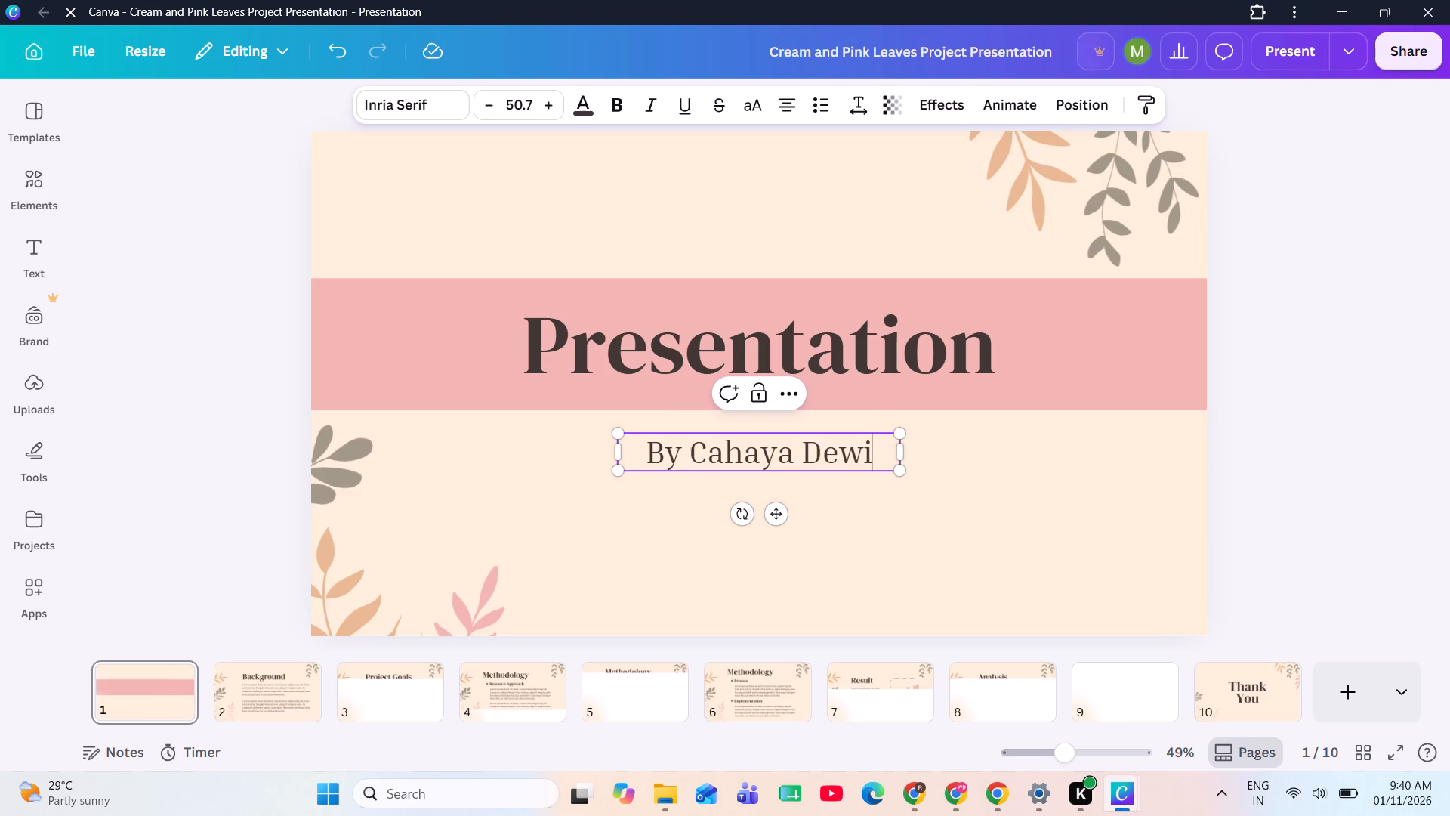
pyautogui.press('BackSpace')
pyautogui.press('BackSpace')
pyautogui.press('BackSpace')
pyautogui.press('BackSpace')
pyautogui.press('BackSpace')
pyautogui.press('BackSpace')
pyautogui.press('BackSpace')
pyautogui.press('BackSpace')
pyautogui.press('BackSpace')
pyautogui.press('BackSpace')
pyautogui.press('BackSpace')
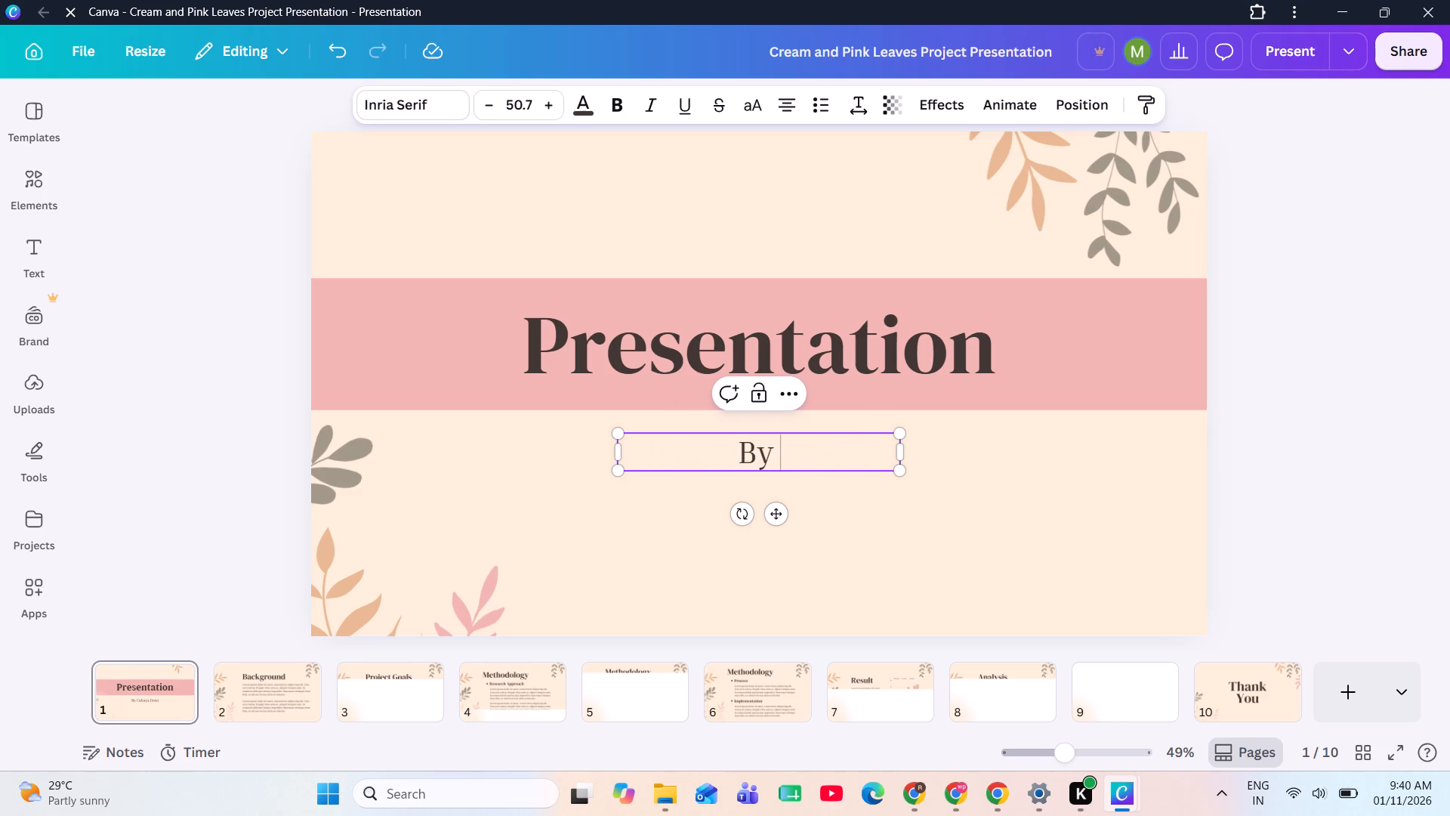
pyautogui.write('ma,ma')
pyautogui.press('BackSpace')
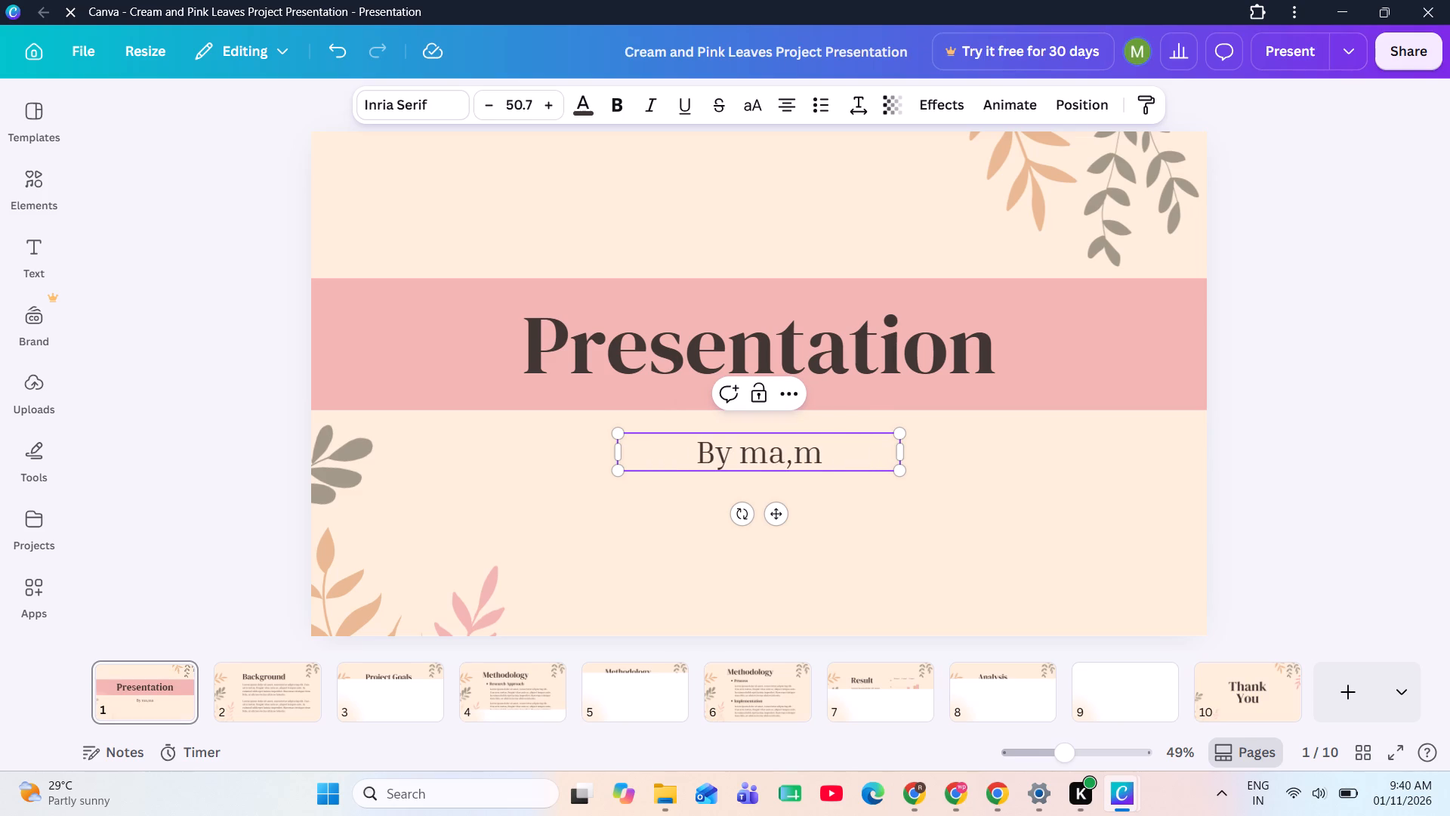
pyautogui.press('BackSpace')
pyautogui.press('BackSpace')
pyautogui.press('BackSpace')
pyautogui.press('BackSpace')
pyautogui.write('naman')
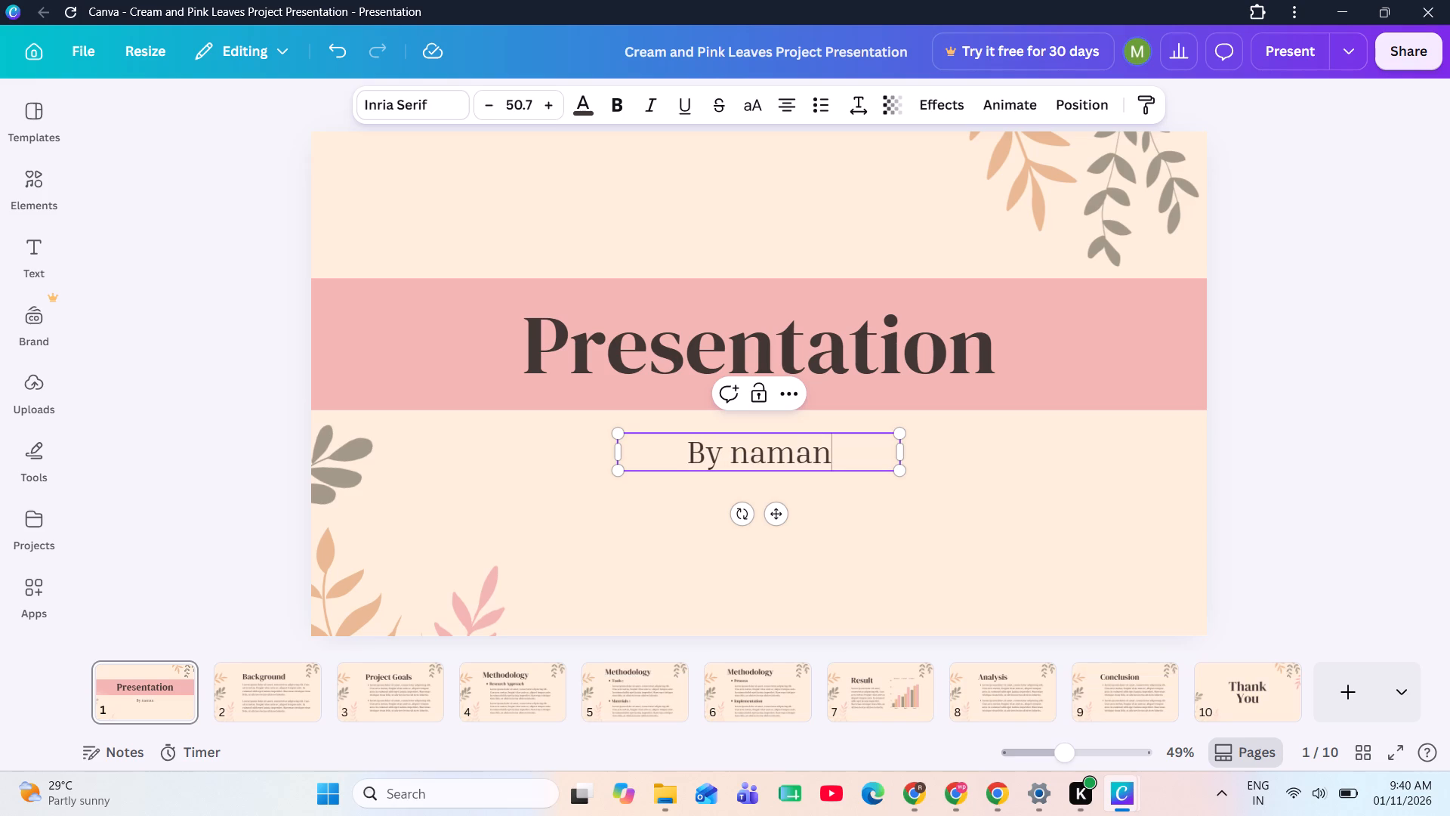
# On the Background slide, move the body text block to the left and slightly lower beneath the heading.
pyautogui.click(281, 694)
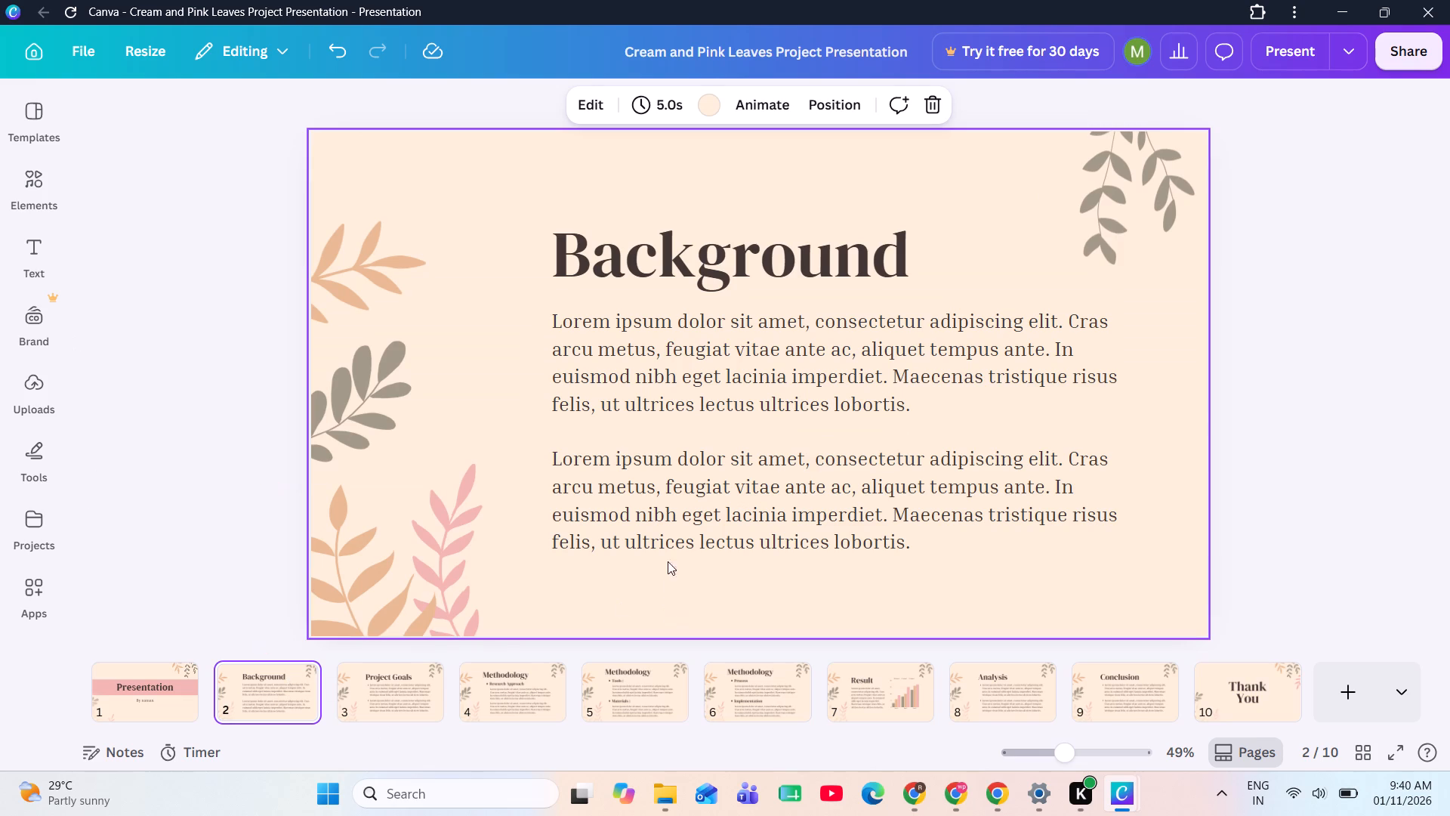
pyautogui.moveTo(721, 366); pyautogui.dragTo(676, 361)
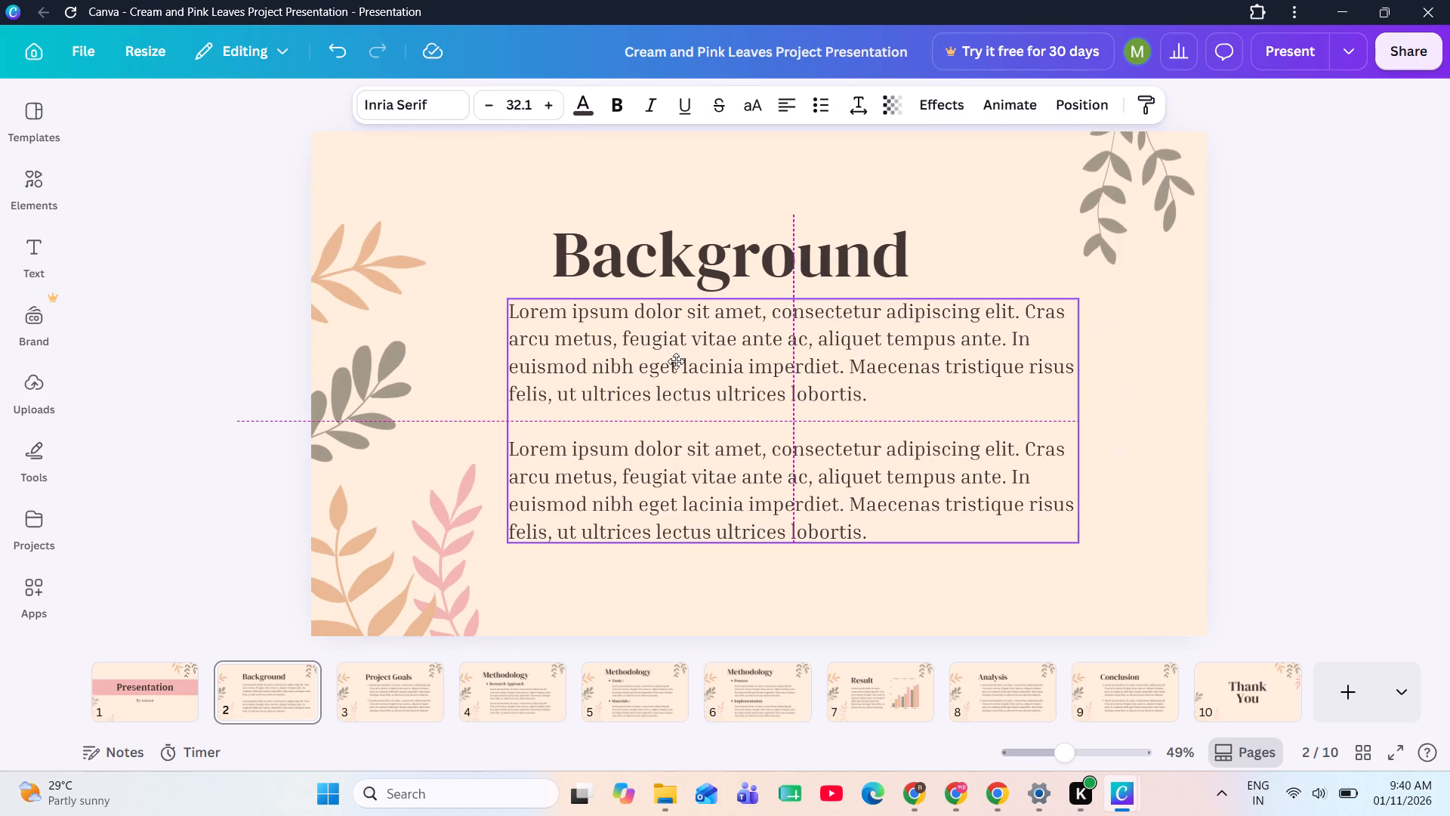
pyautogui.moveTo(676, 361); pyautogui.dragTo(720, 352)
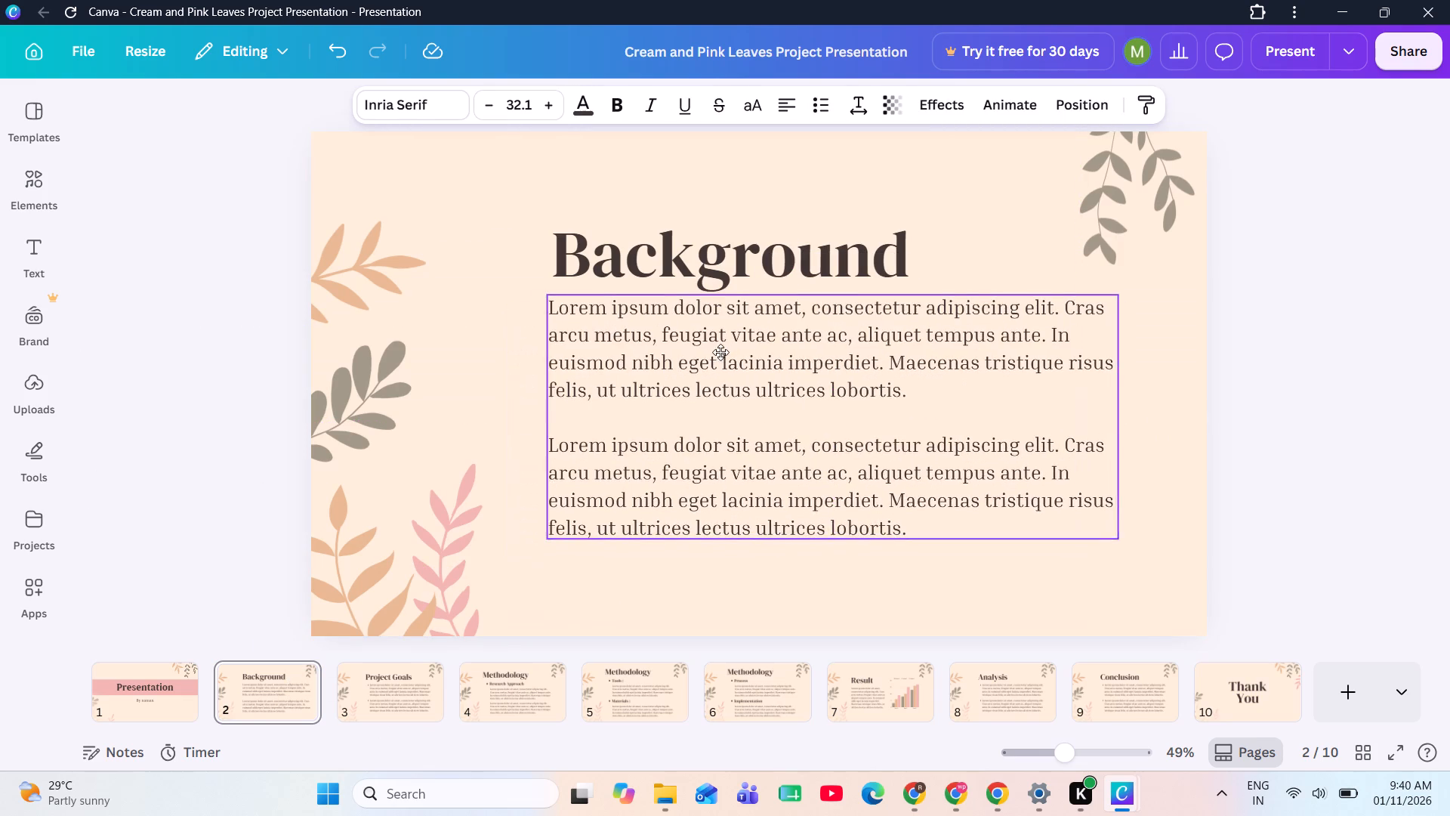
pyautogui.moveTo(720, 352); pyautogui.dragTo(697, 340)
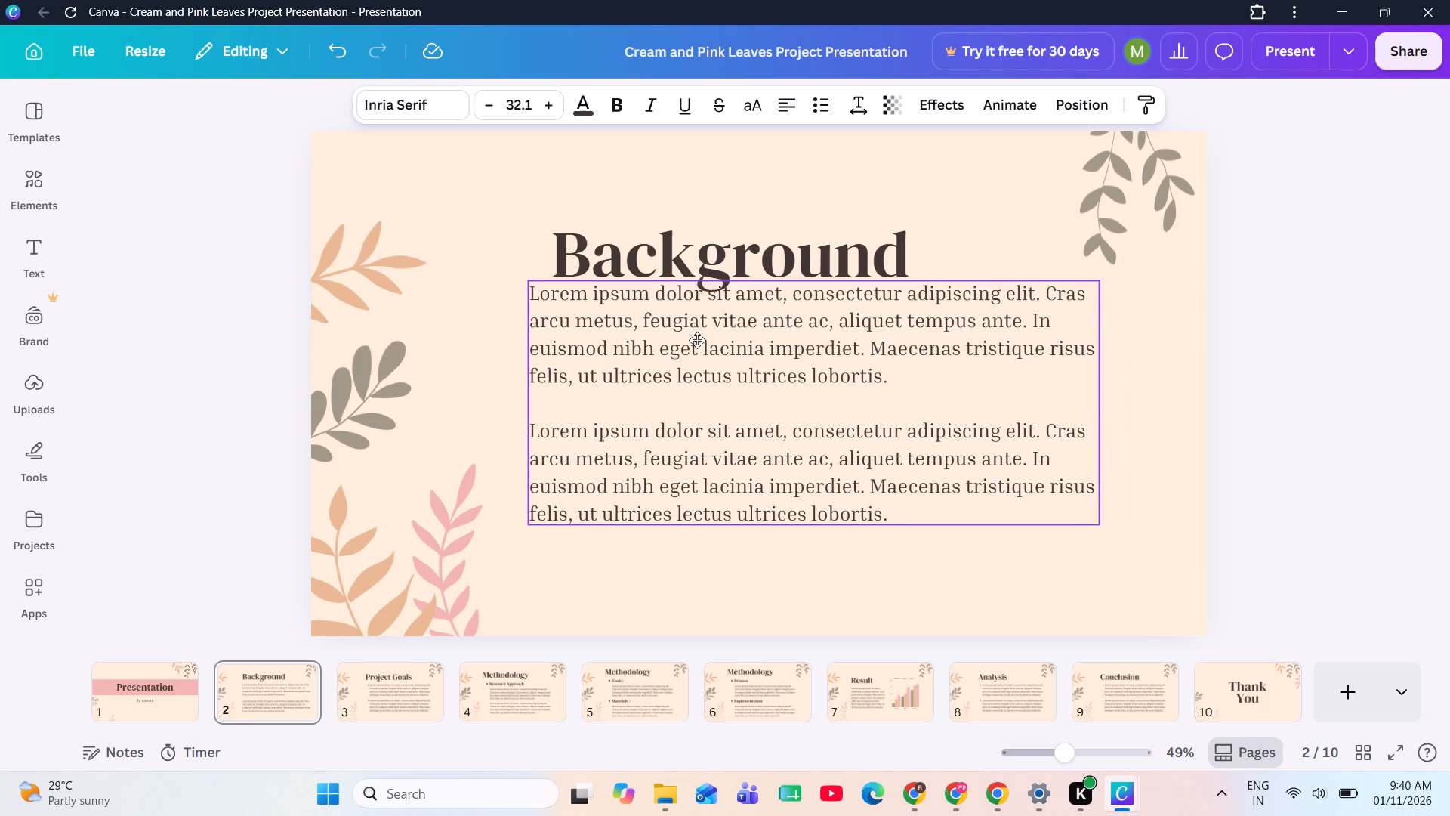
pyautogui.moveTo(697, 340); pyautogui.dragTo(711, 352)
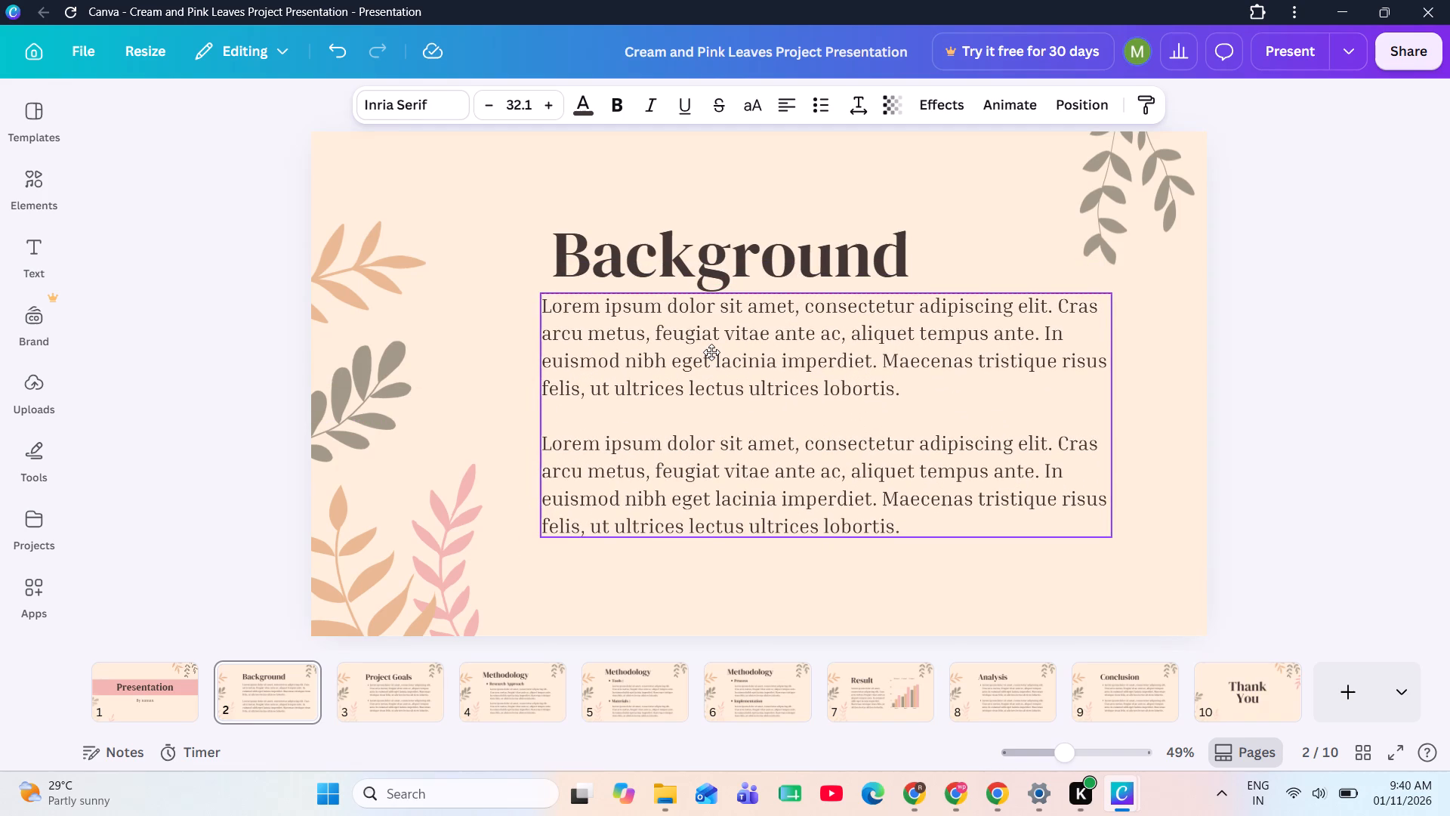
pyautogui.moveTo(711, 352); pyautogui.dragTo(689, 329)
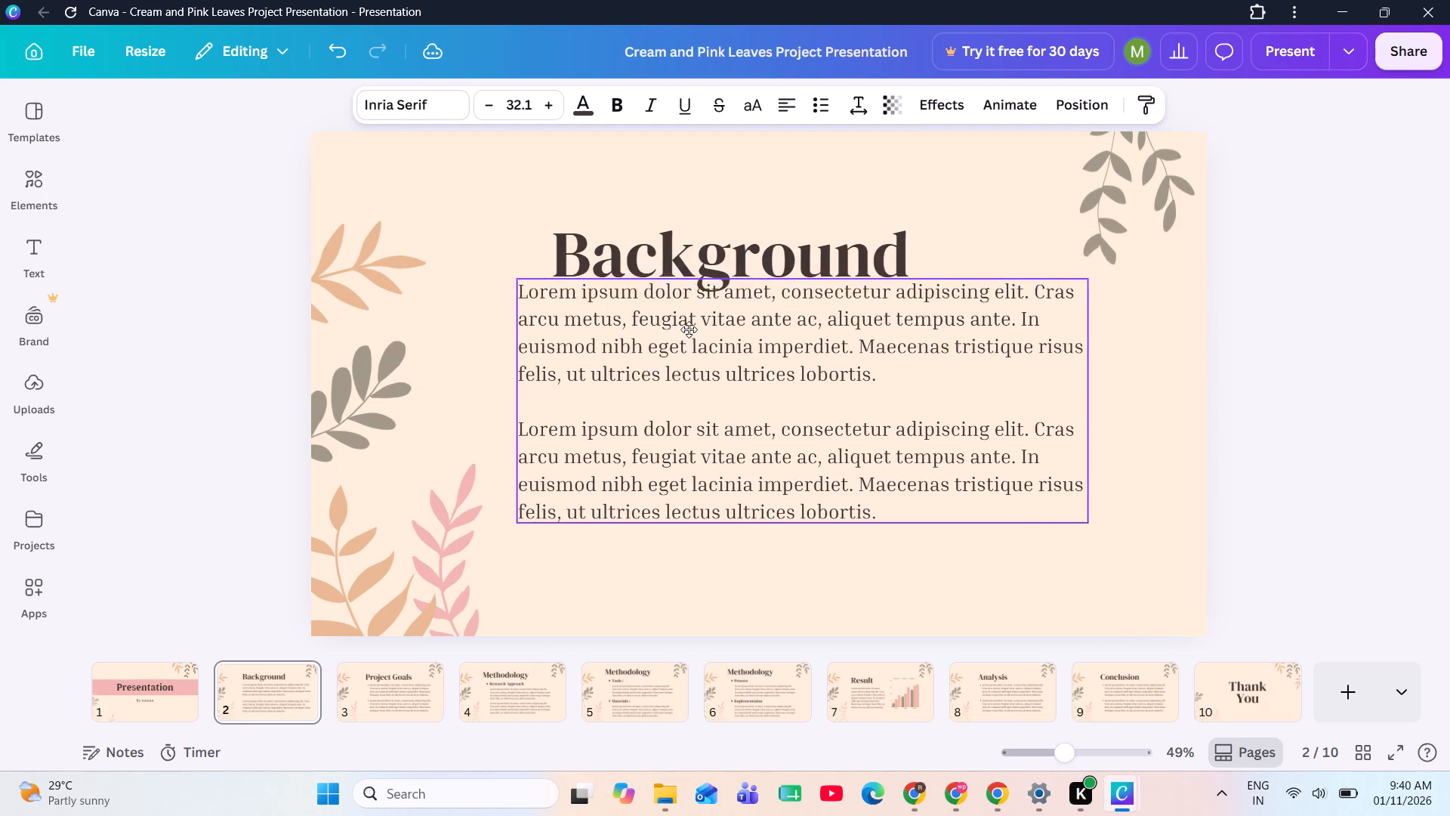
pyautogui.moveTo(689, 329); pyautogui.dragTo(696, 301)
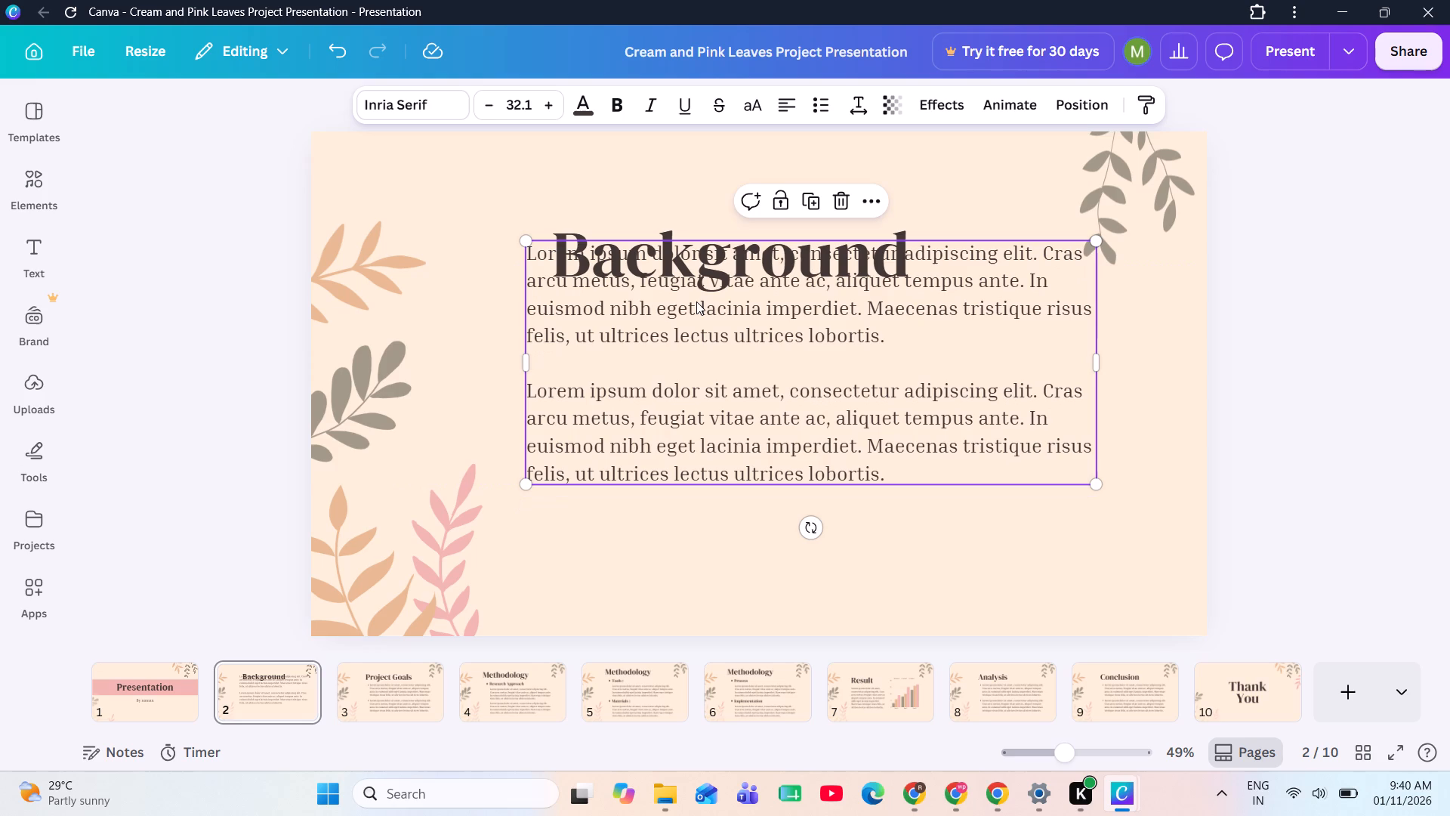
pyautogui.moveTo(638, 326); pyautogui.dragTo(639, 418)
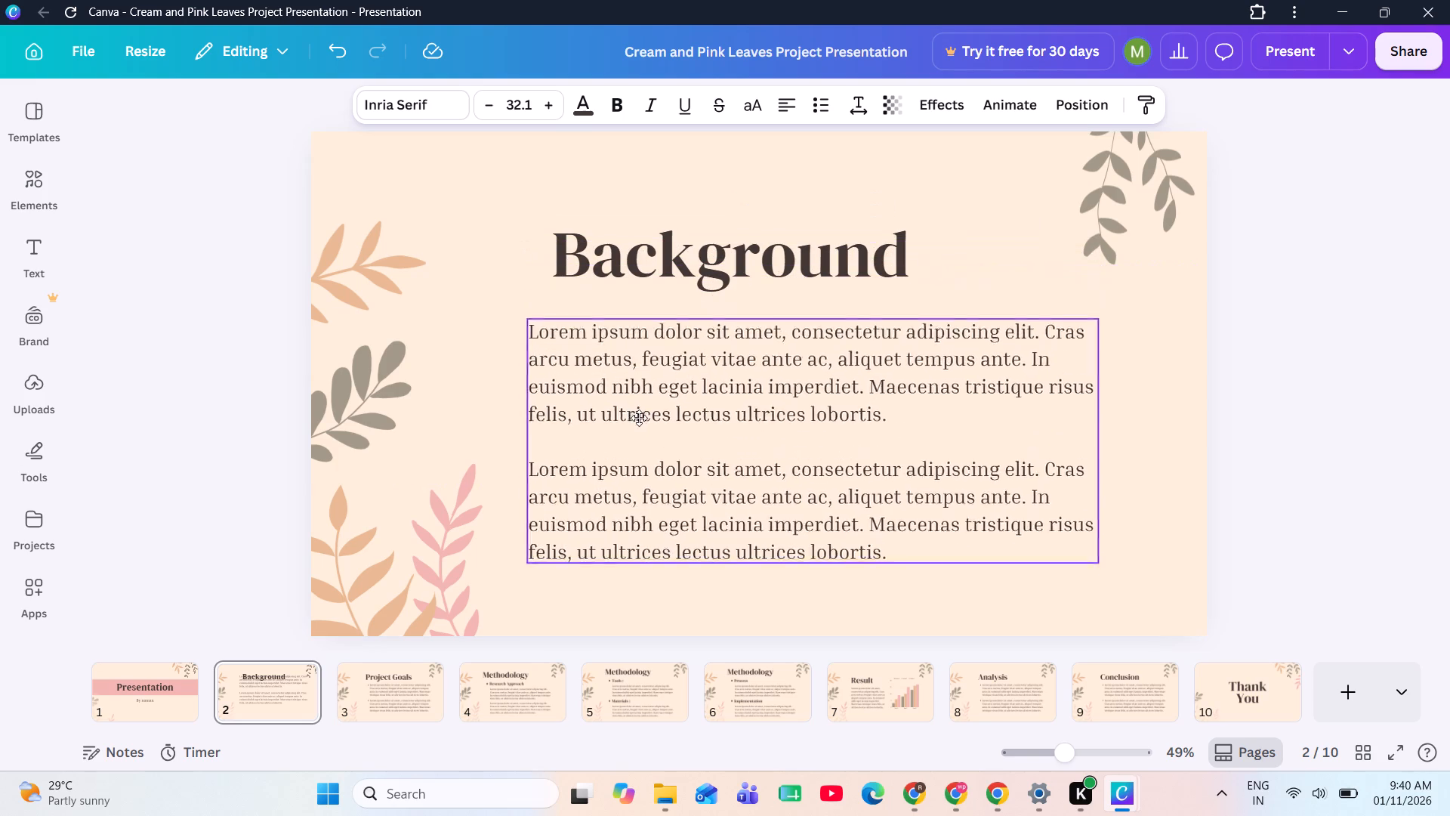
pyautogui.moveTo(639, 418); pyautogui.dragTo(615, 385)
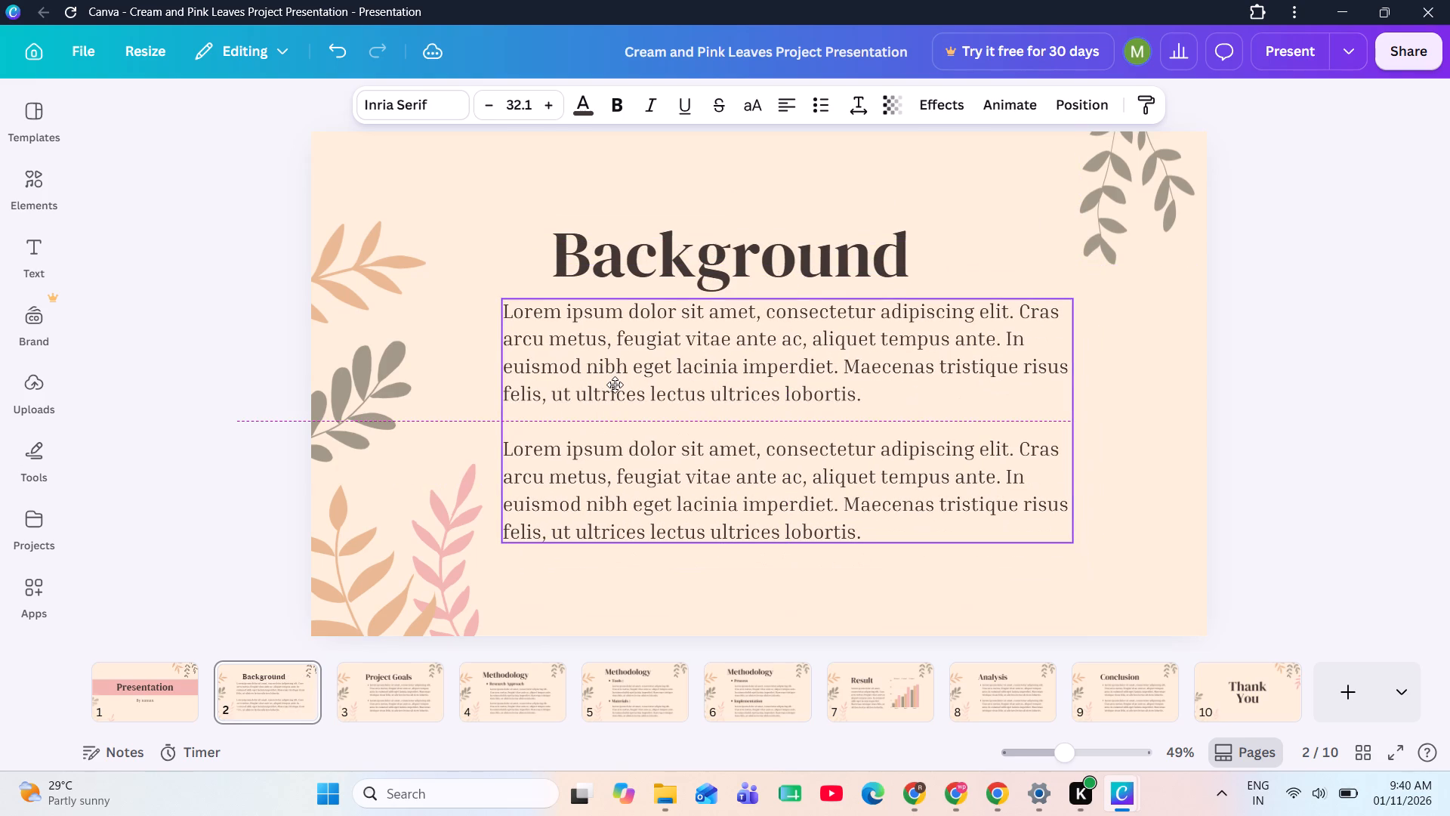
pyautogui.moveTo(615, 385); pyautogui.dragTo(628, 401)
# Move the Background heading up and left, leaving a gap above the body text and roughly matching its left edge.
pyautogui.moveTo(694, 241); pyautogui.dragTo(654, 231)
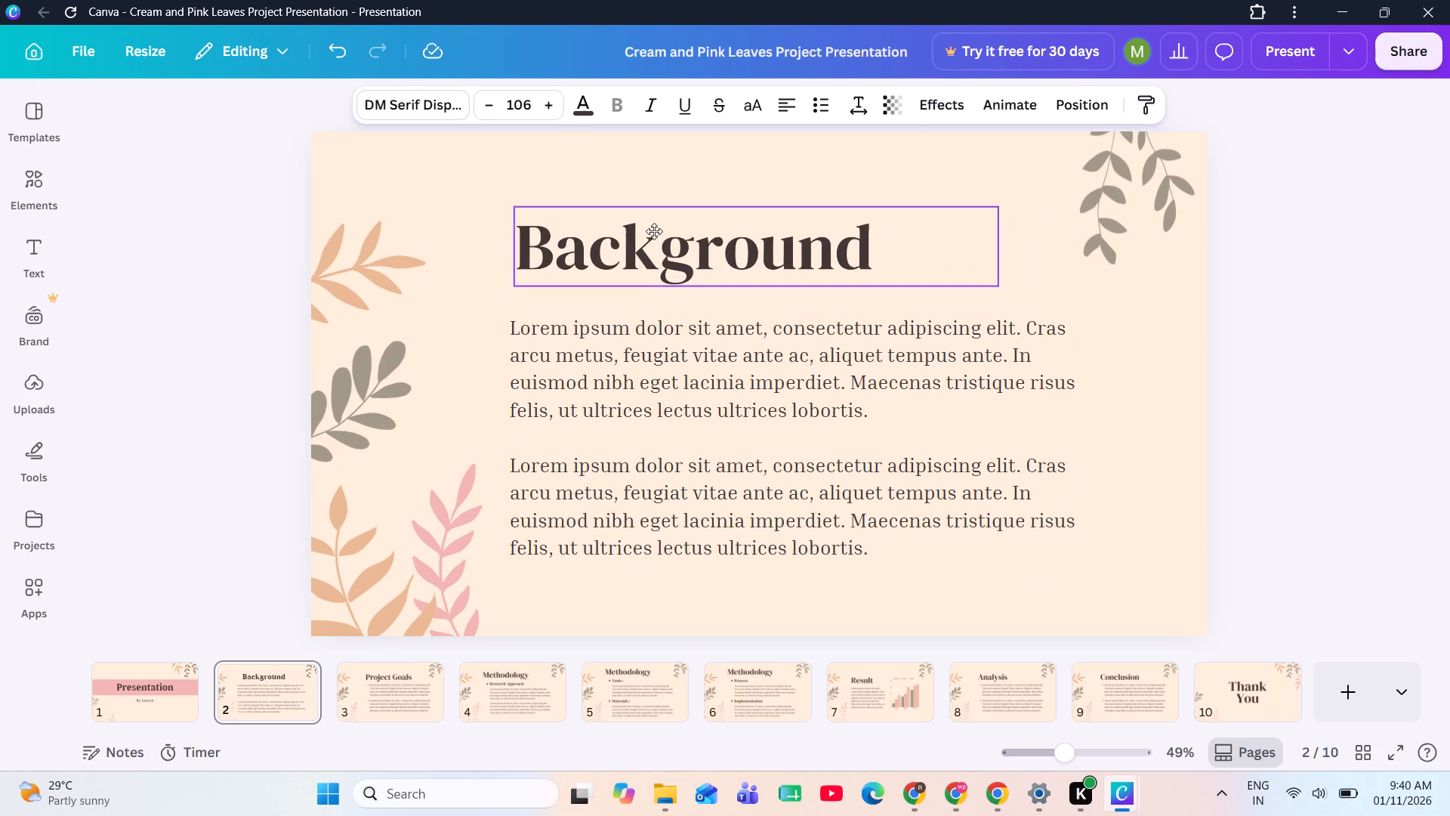
pyautogui.moveTo(654, 231); pyautogui.dragTo(590, 272)
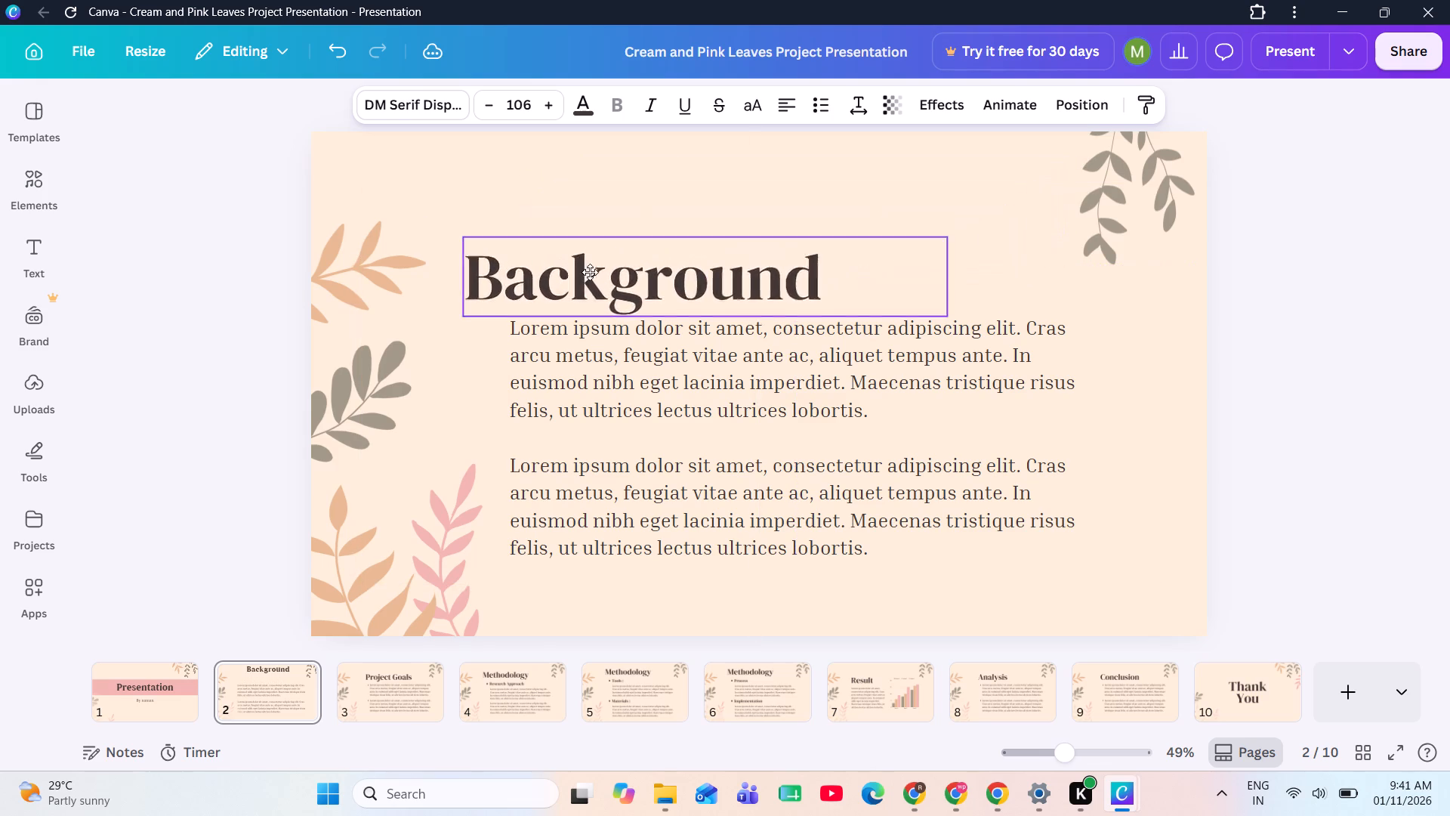
pyautogui.moveTo(590, 272); pyautogui.dragTo(831, 271)
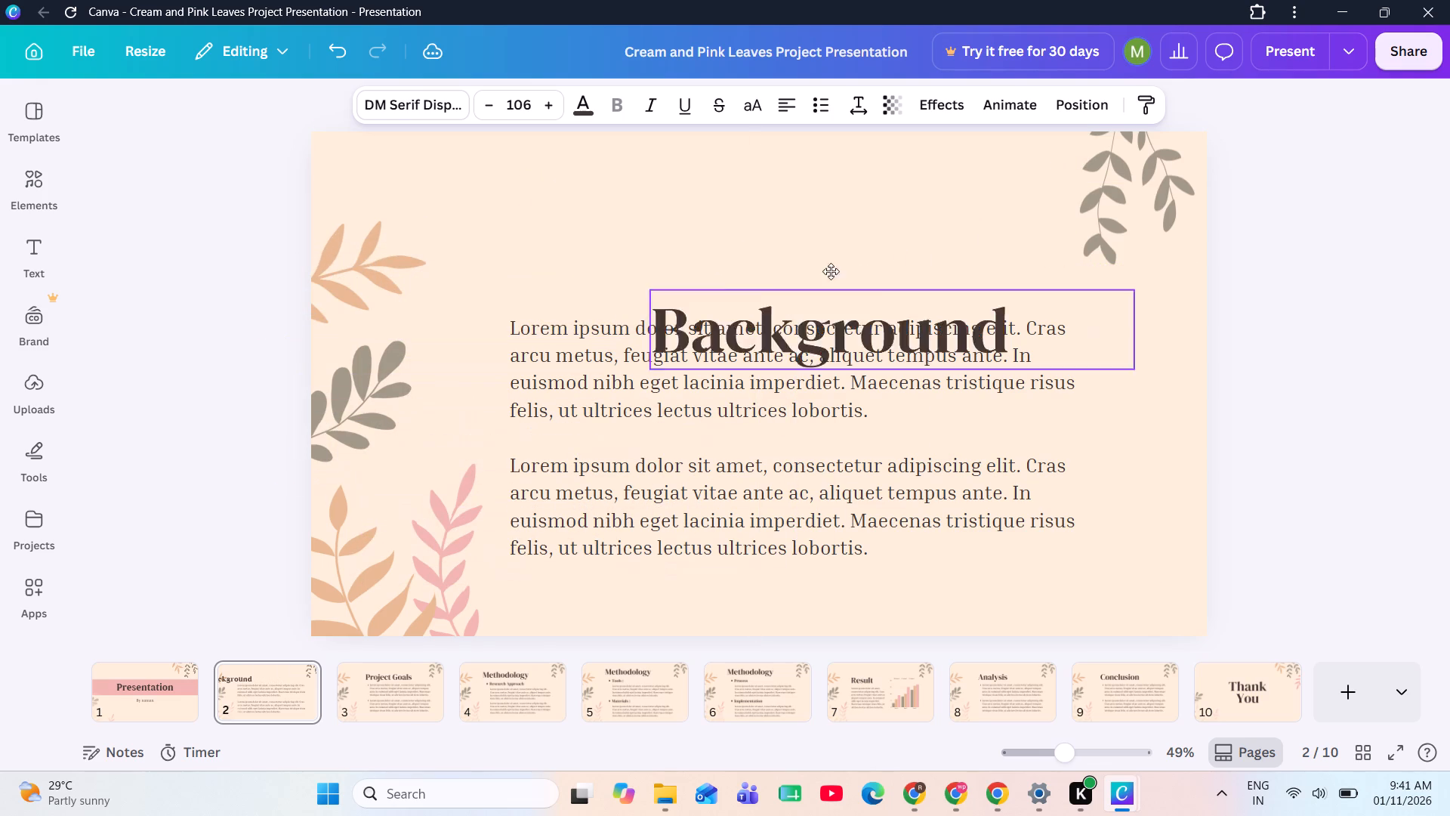
pyautogui.moveTo(831, 271); pyautogui.dragTo(714, 235)
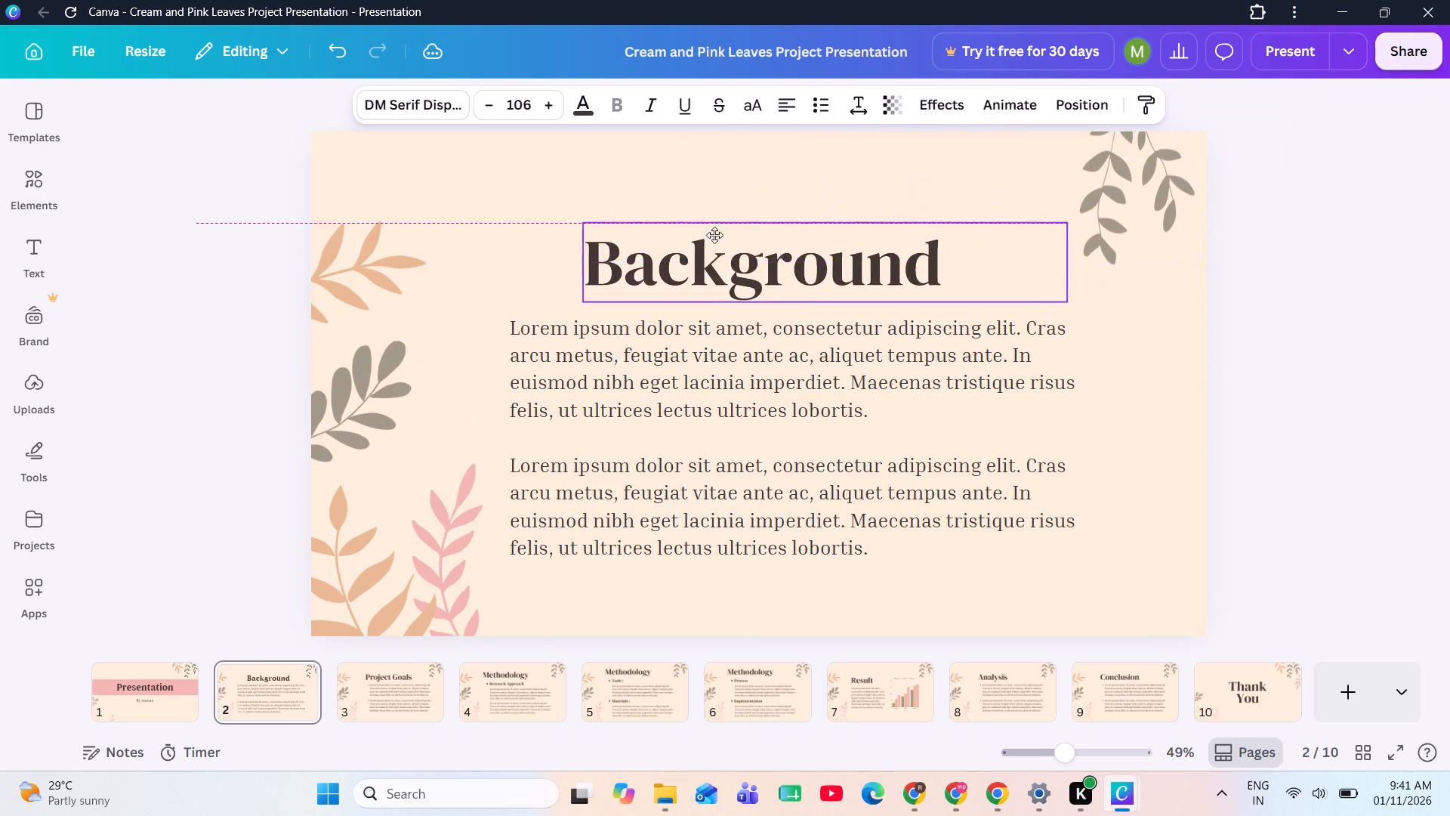
pyautogui.moveTo(714, 235); pyautogui.dragTo(663, 186)
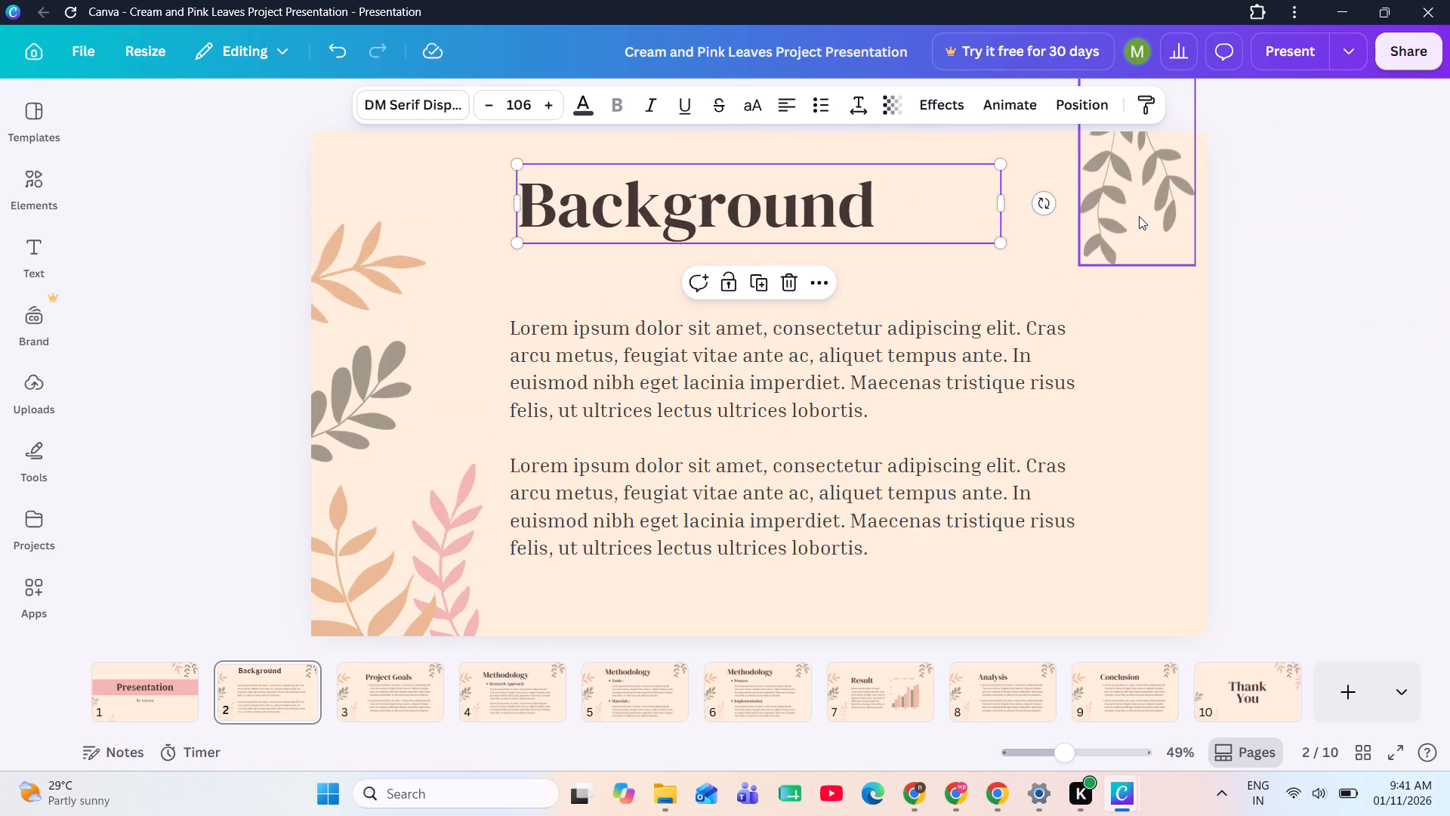
# Rearrange the Background slide's leaves: lower the hanging grey branch, shift the other grey and upper orange branches inward, and put the pink sprig below the text.
pyautogui.moveTo(1139, 216); pyautogui.dragTo(1145, 303)
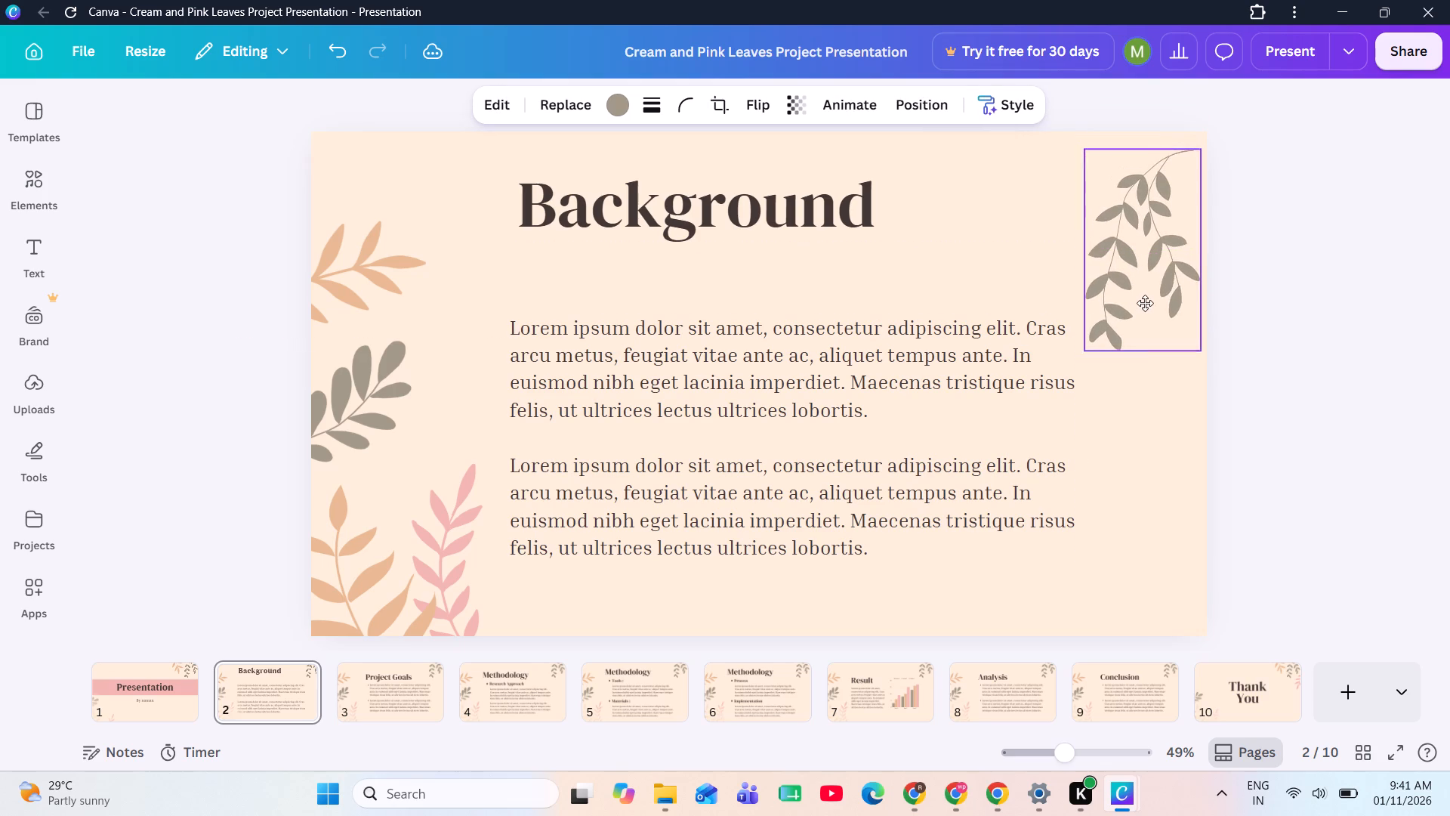
pyautogui.moveTo(1145, 303); pyautogui.dragTo(1155, 306)
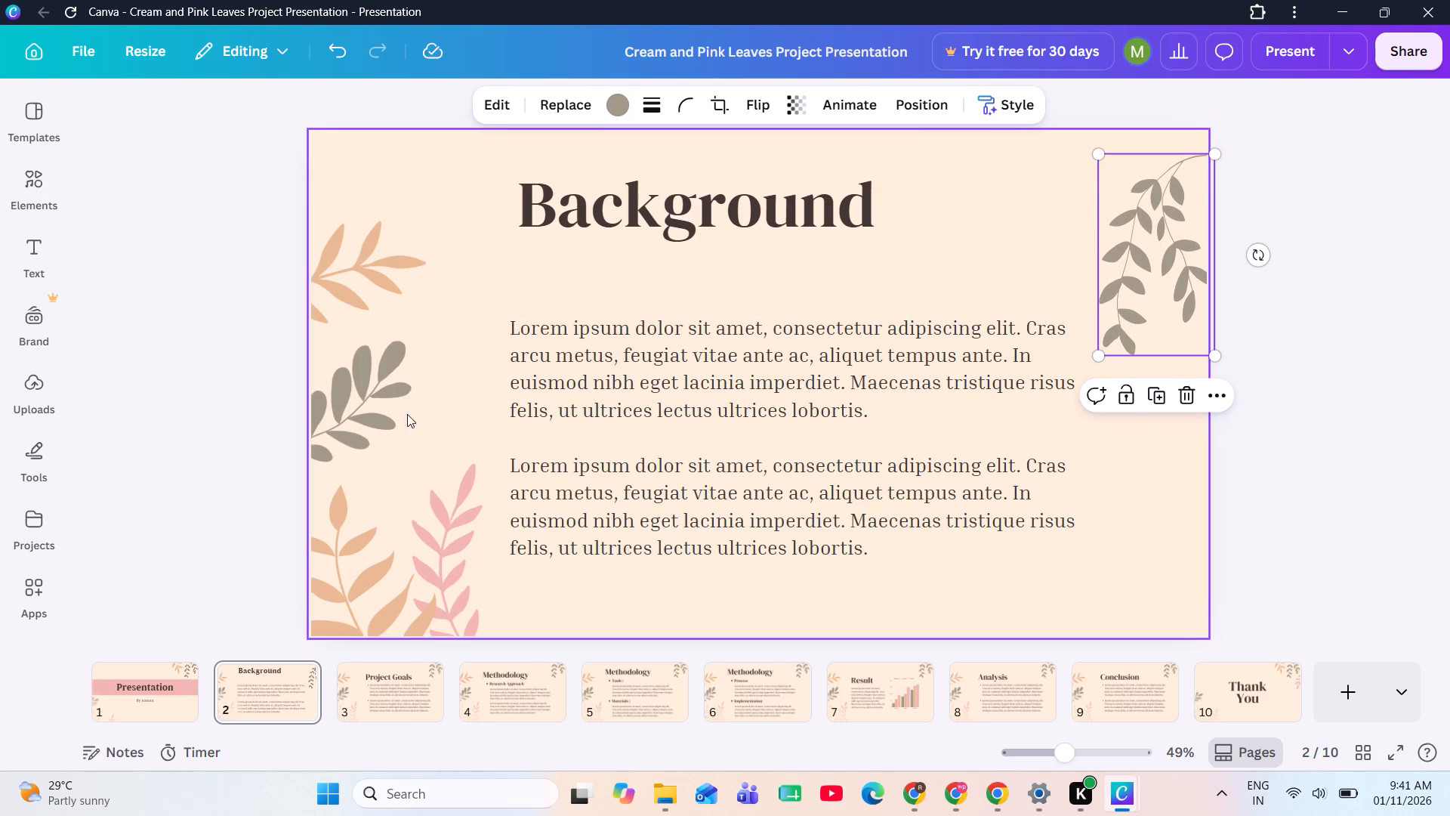
pyautogui.moveTo(377, 411); pyautogui.dragTo(455, 400)
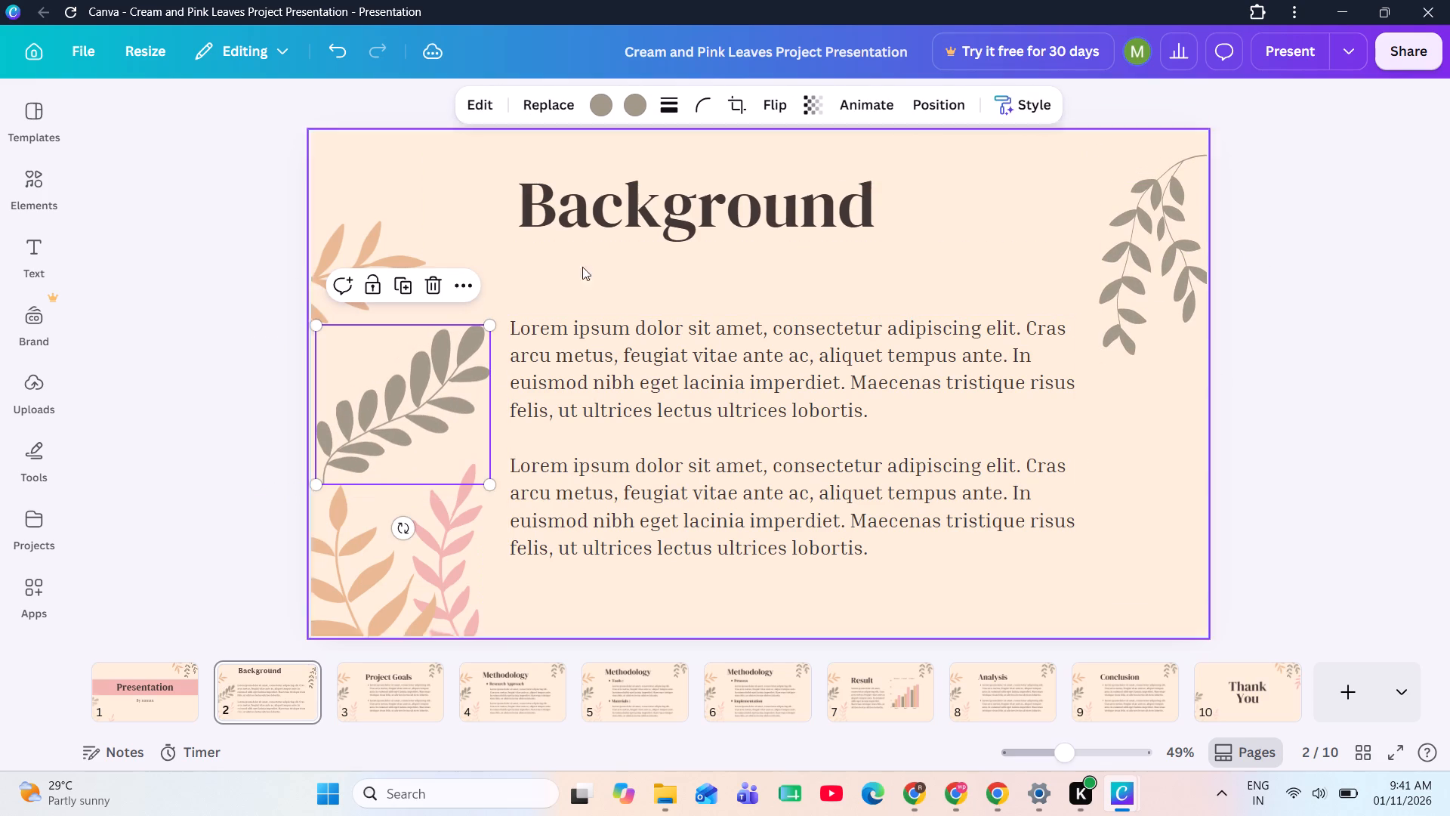
pyautogui.moveTo(417, 259); pyautogui.dragTo(454, 214)
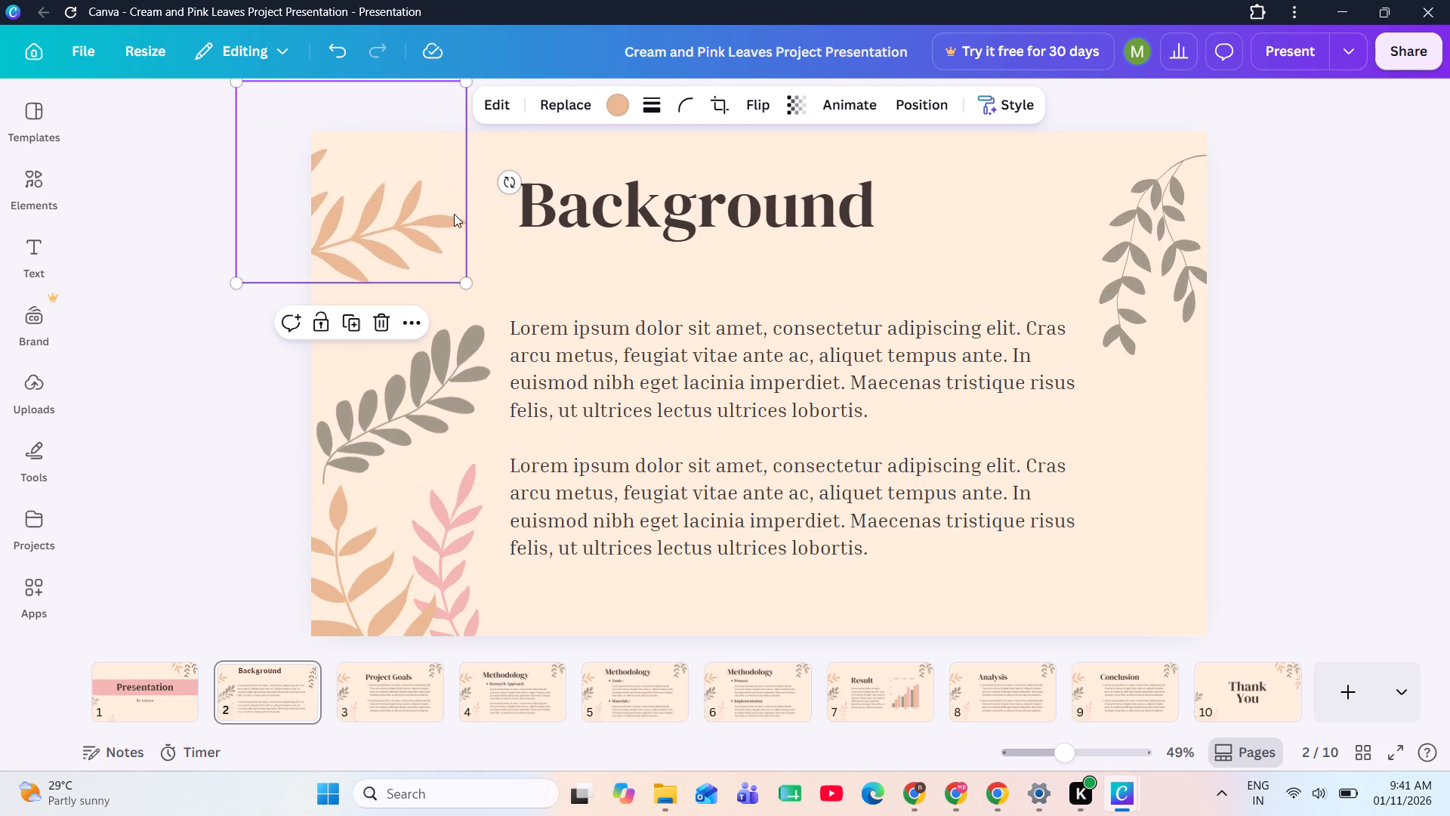
pyautogui.moveTo(449, 536); pyautogui.dragTo(494, 542)
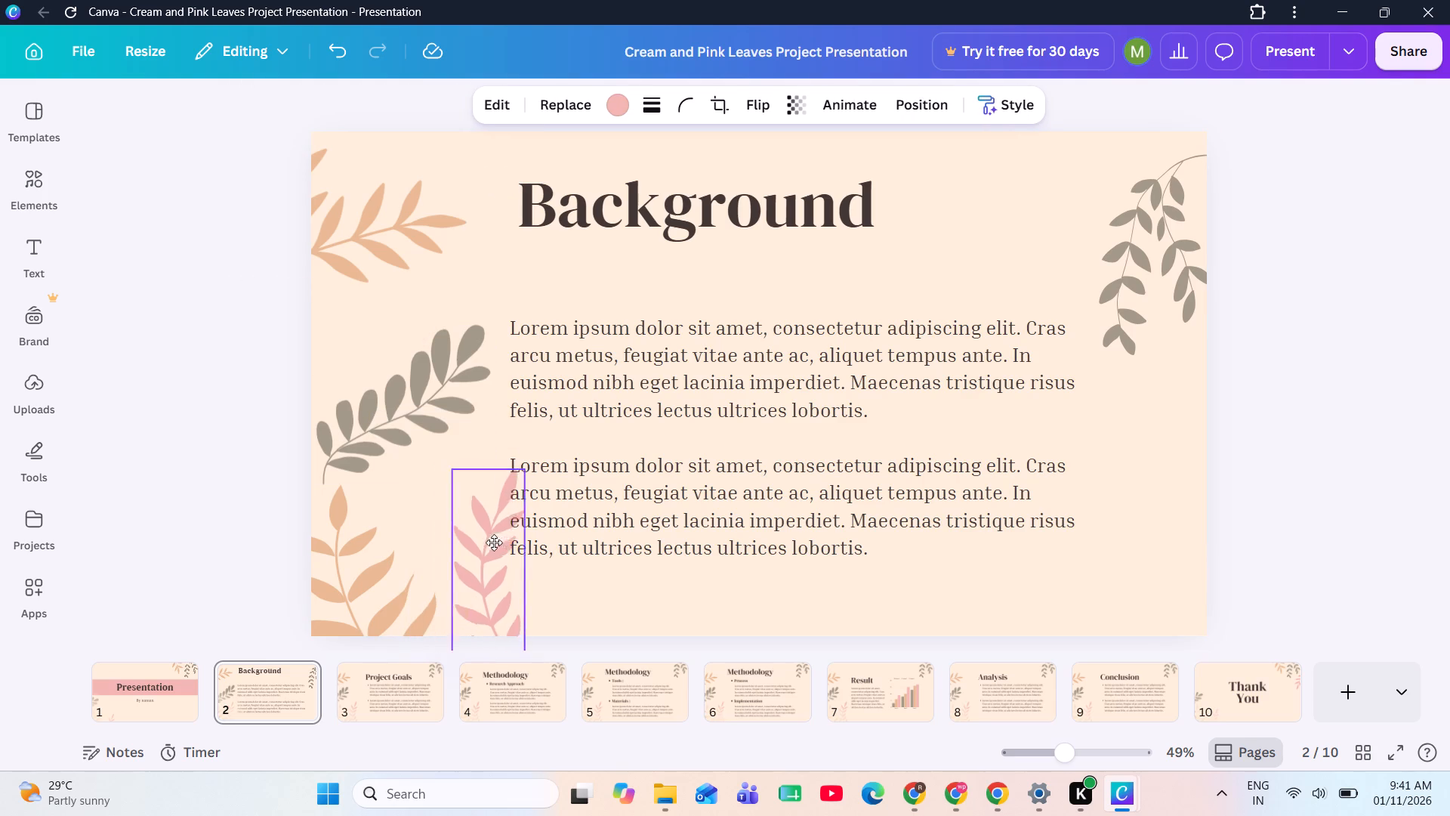
pyautogui.moveTo(494, 542); pyautogui.dragTo(571, 629)
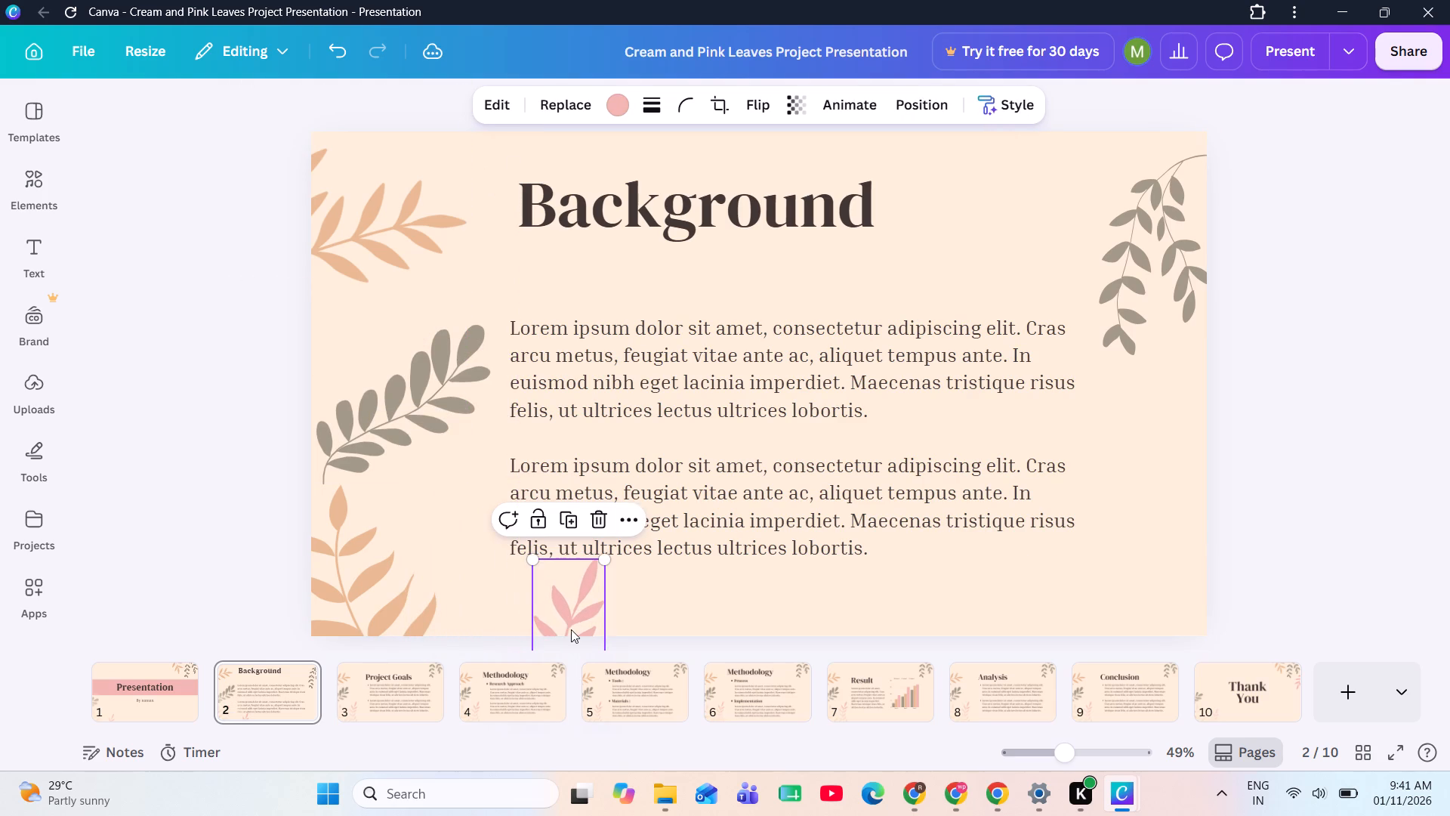
pyautogui.click(1238, 468)
# On the page 4 Methodology slide, shift the heading and the Research Approach bullet slightly left and down.
pyautogui.click(396, 702)
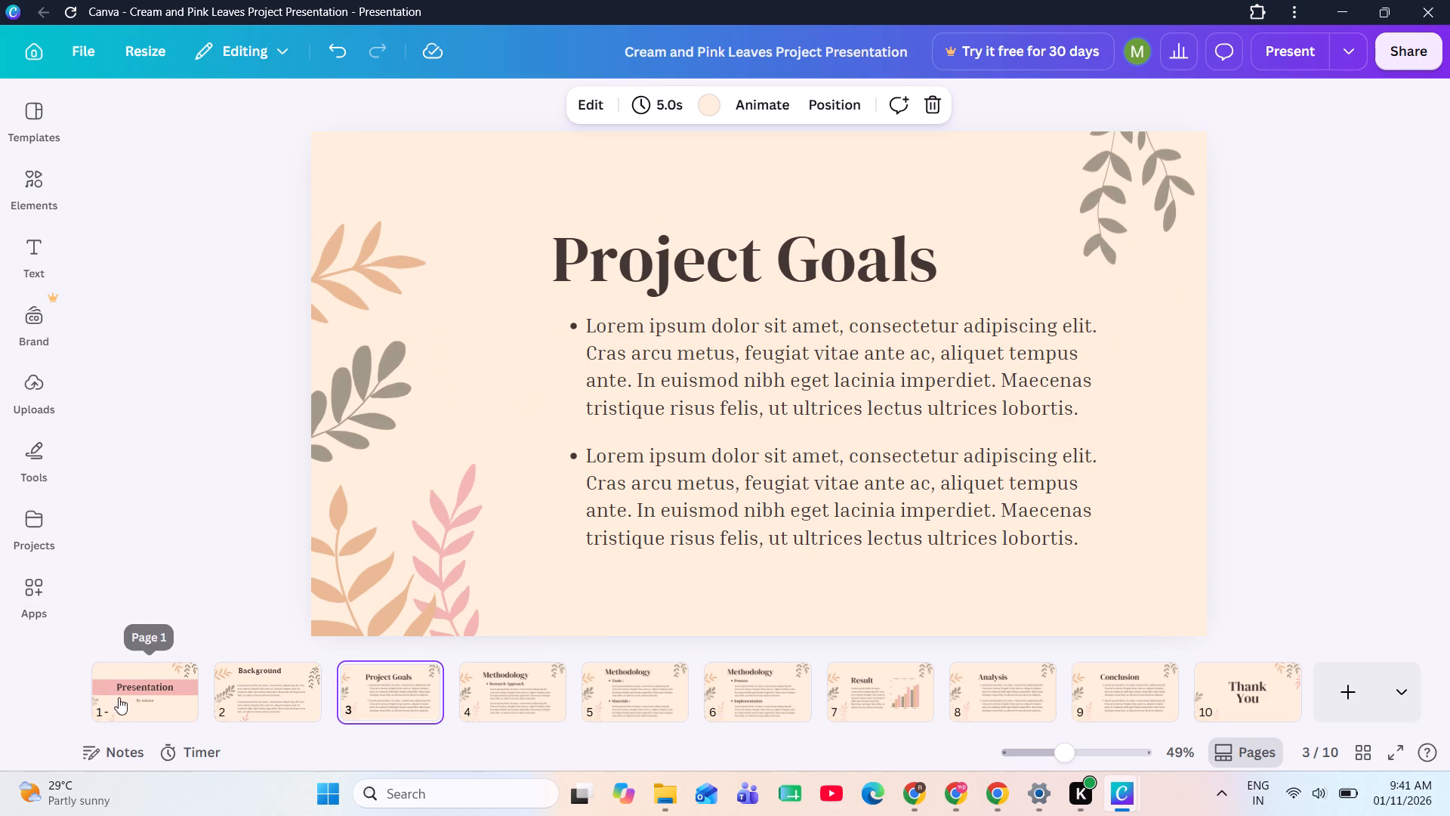
pyautogui.click(513, 714)
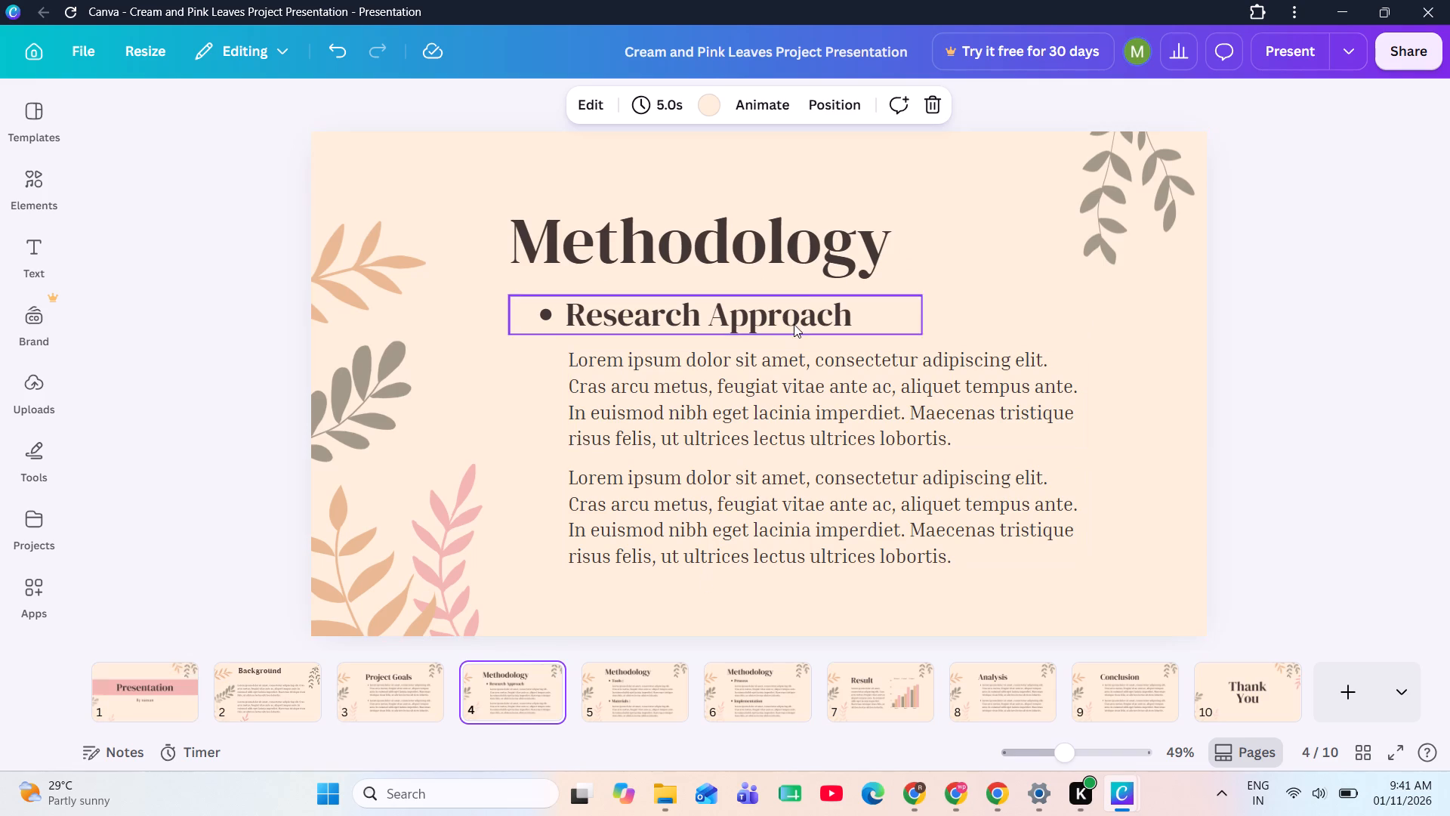
pyautogui.moveTo(803, 249); pyautogui.dragTo(807, 234)
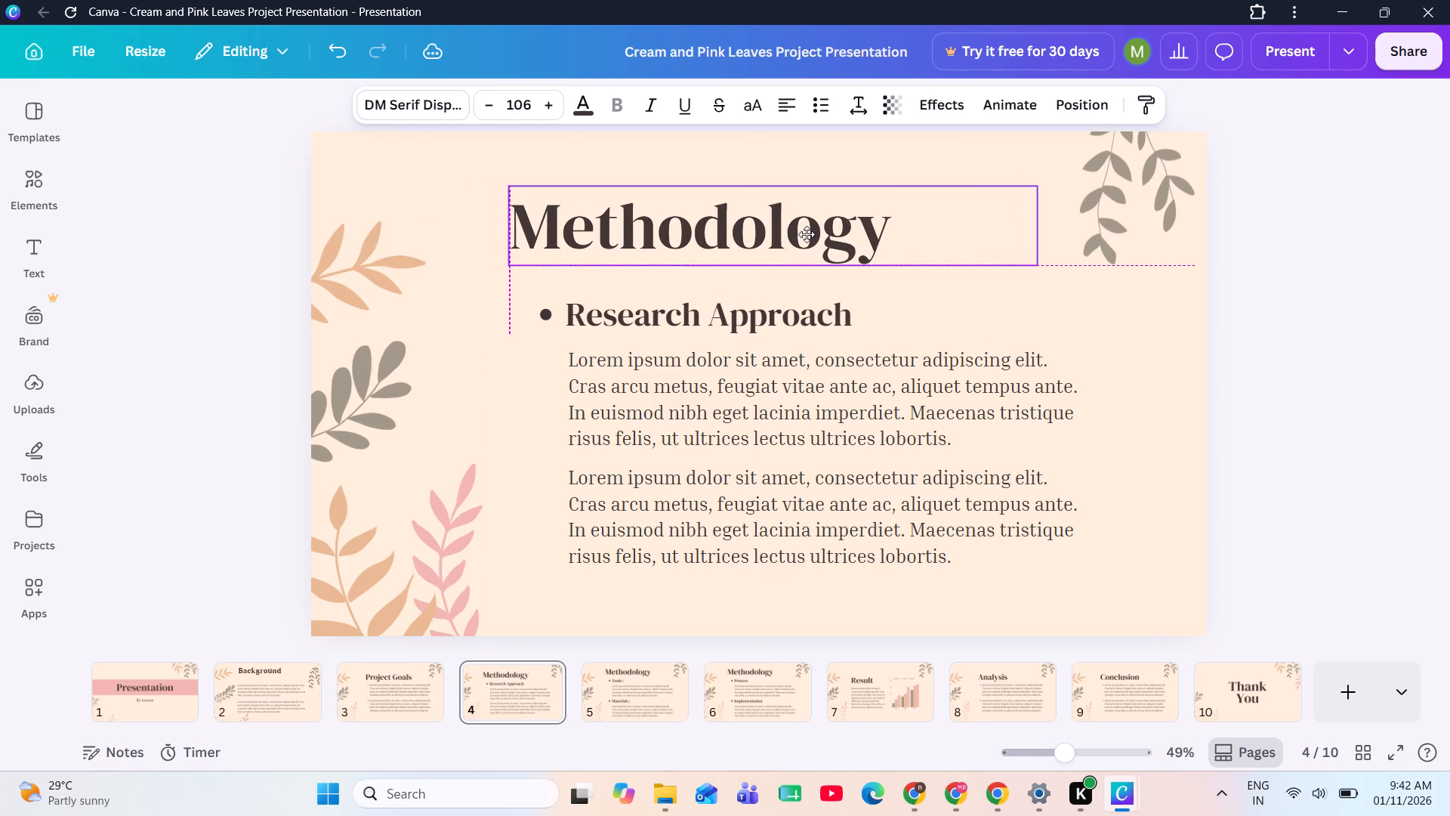
pyautogui.moveTo(807, 234); pyautogui.dragTo(819, 267)
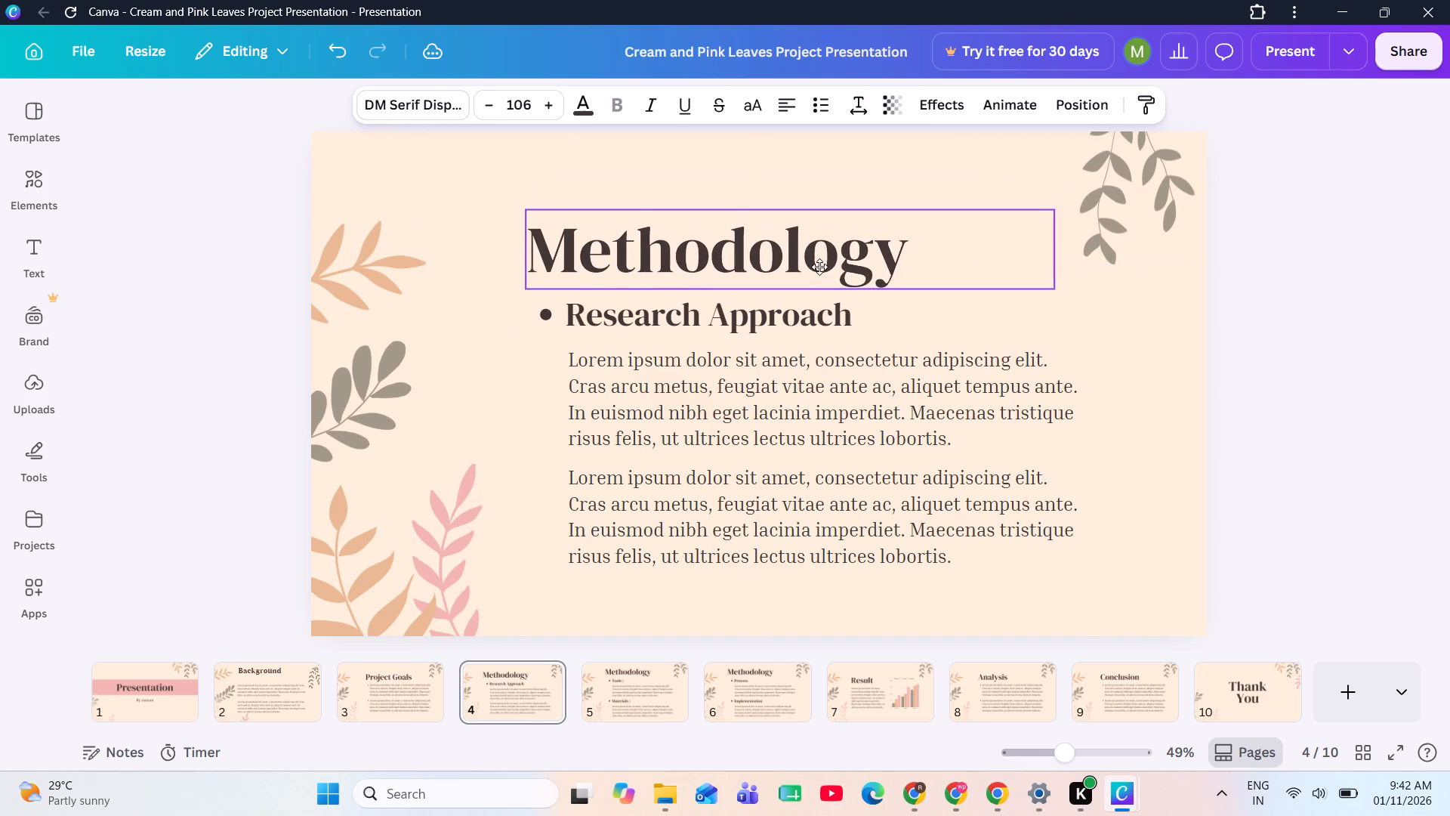
pyautogui.moveTo(819, 267); pyautogui.dragTo(796, 258)
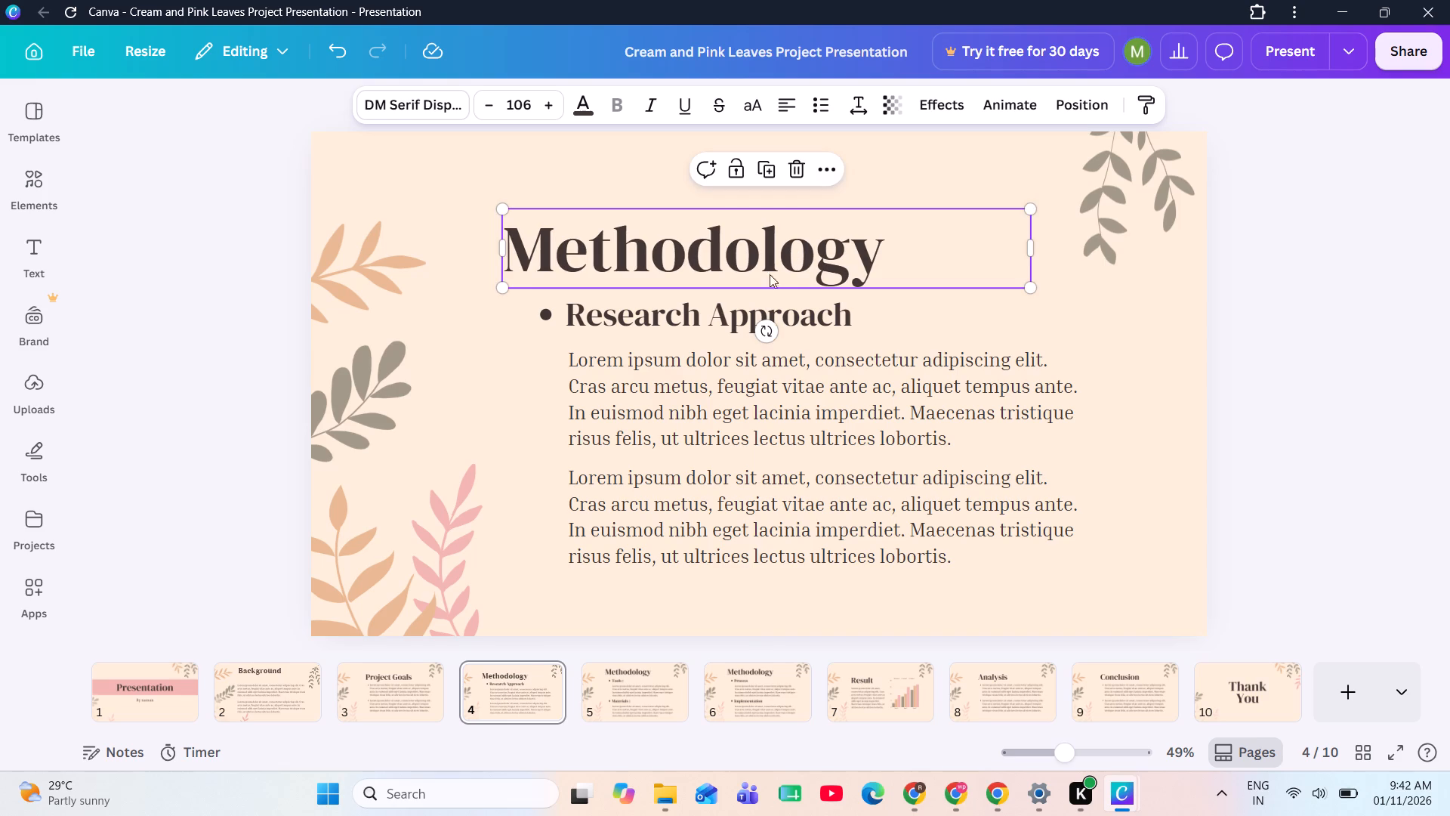
pyautogui.moveTo(677, 308); pyautogui.dragTo(663, 312)
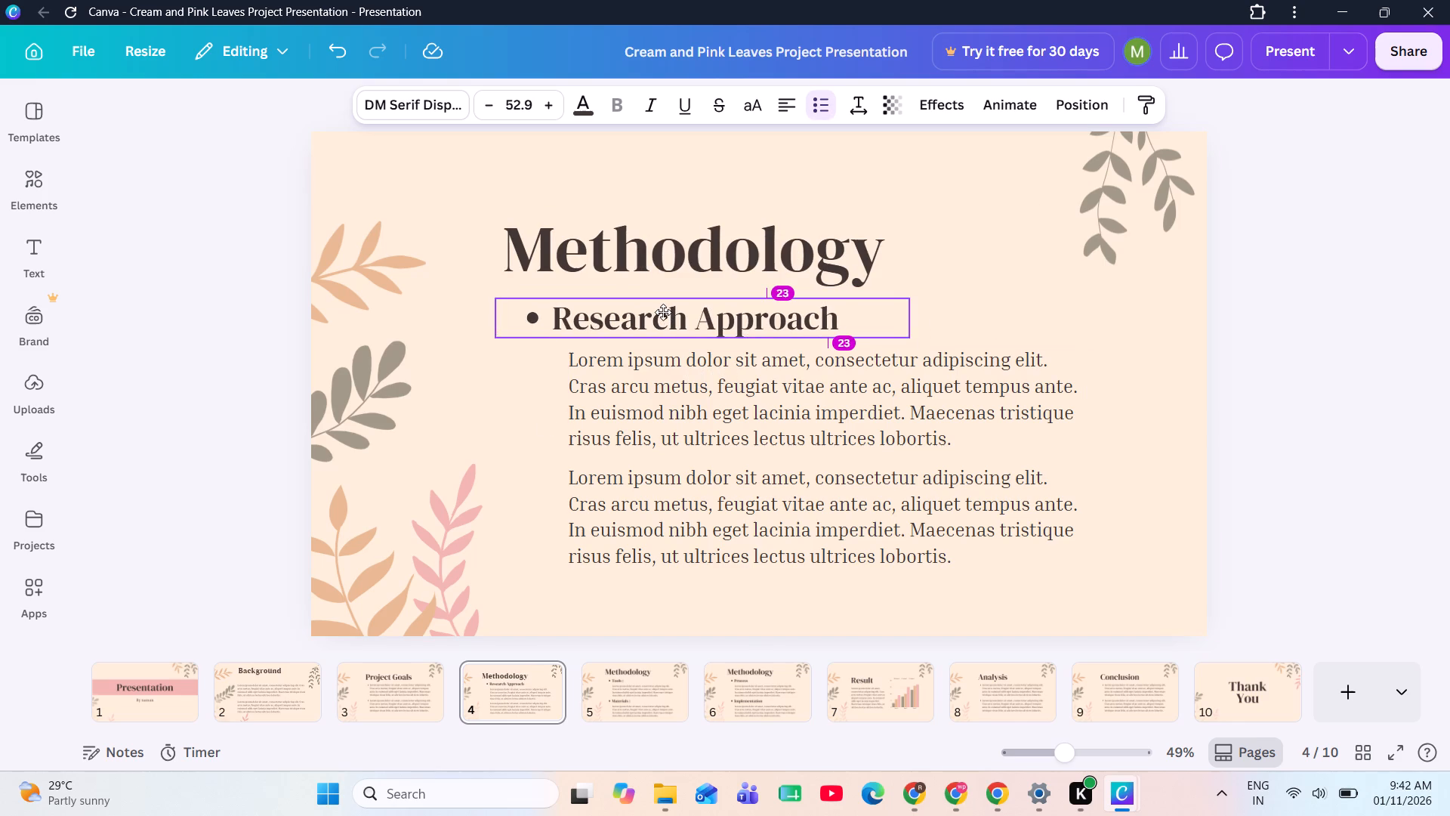
pyautogui.moveTo(663, 312); pyautogui.dragTo(668, 312)
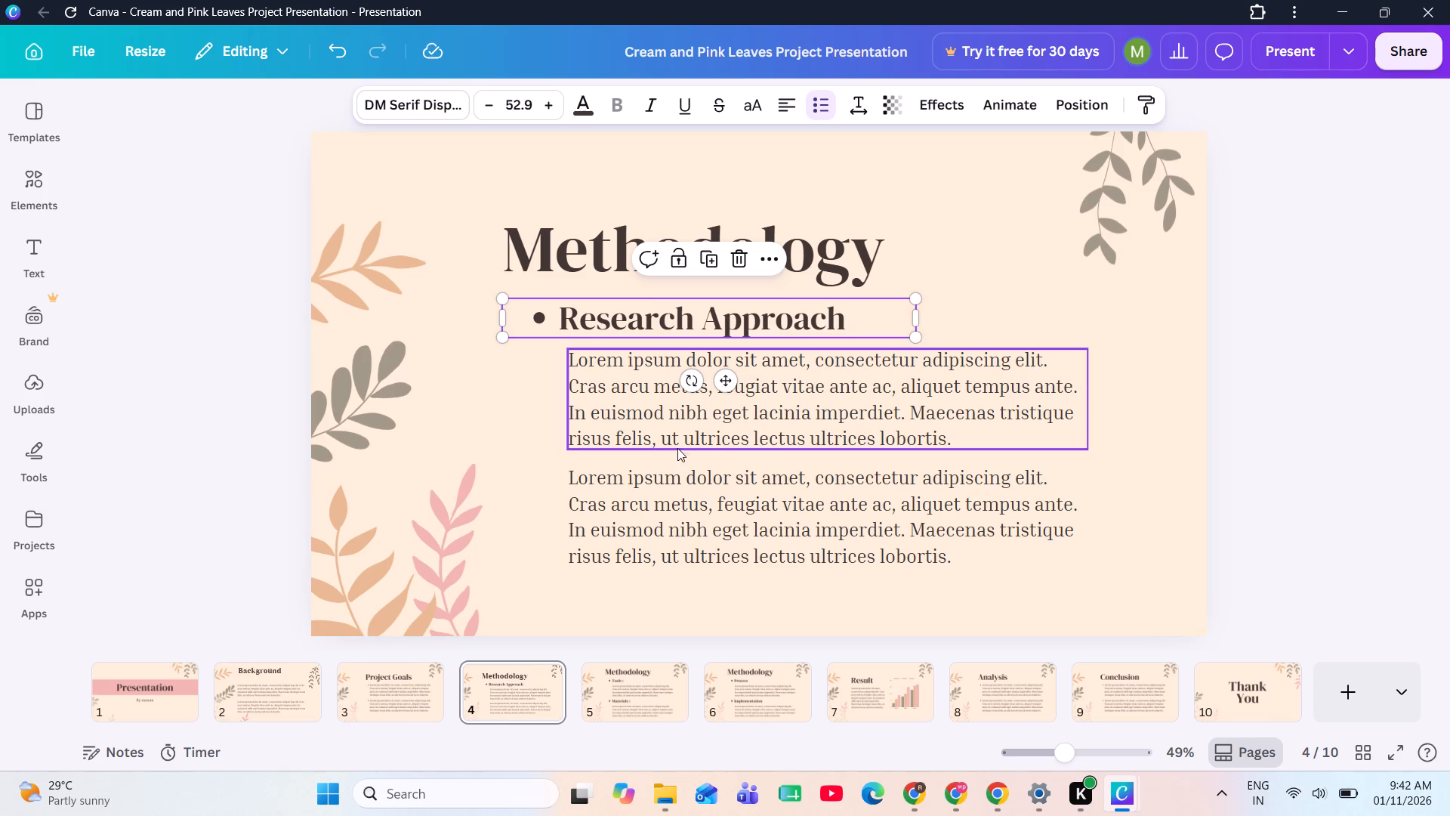
# Stagger the Methodology slide's two body paragraphs: move the first left and lower beneath the bullet, and the second right and slightly lower.
pyautogui.moveTo(801, 428); pyautogui.dragTo(730, 428)
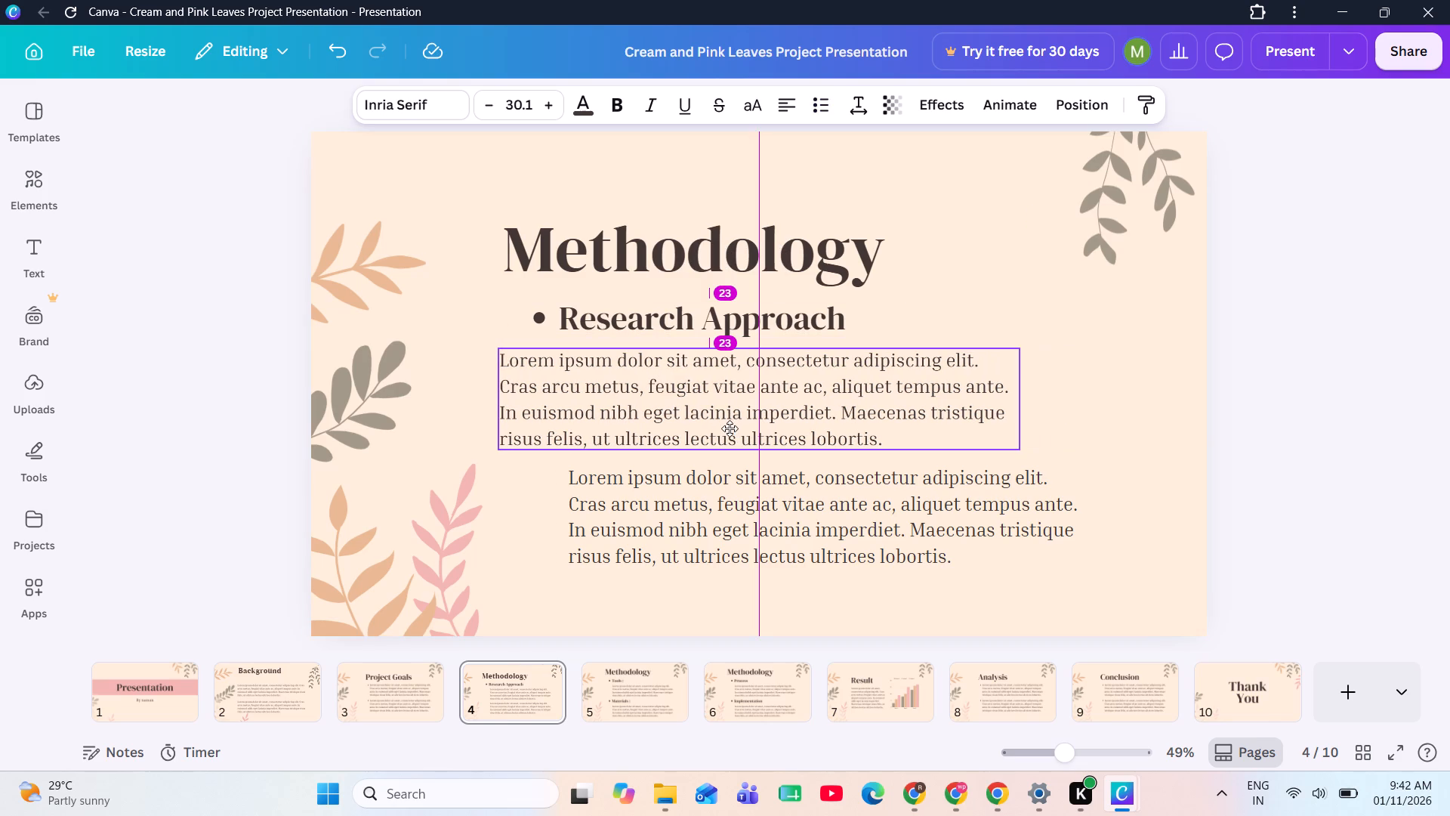
pyautogui.moveTo(730, 428); pyautogui.dragTo(741, 428)
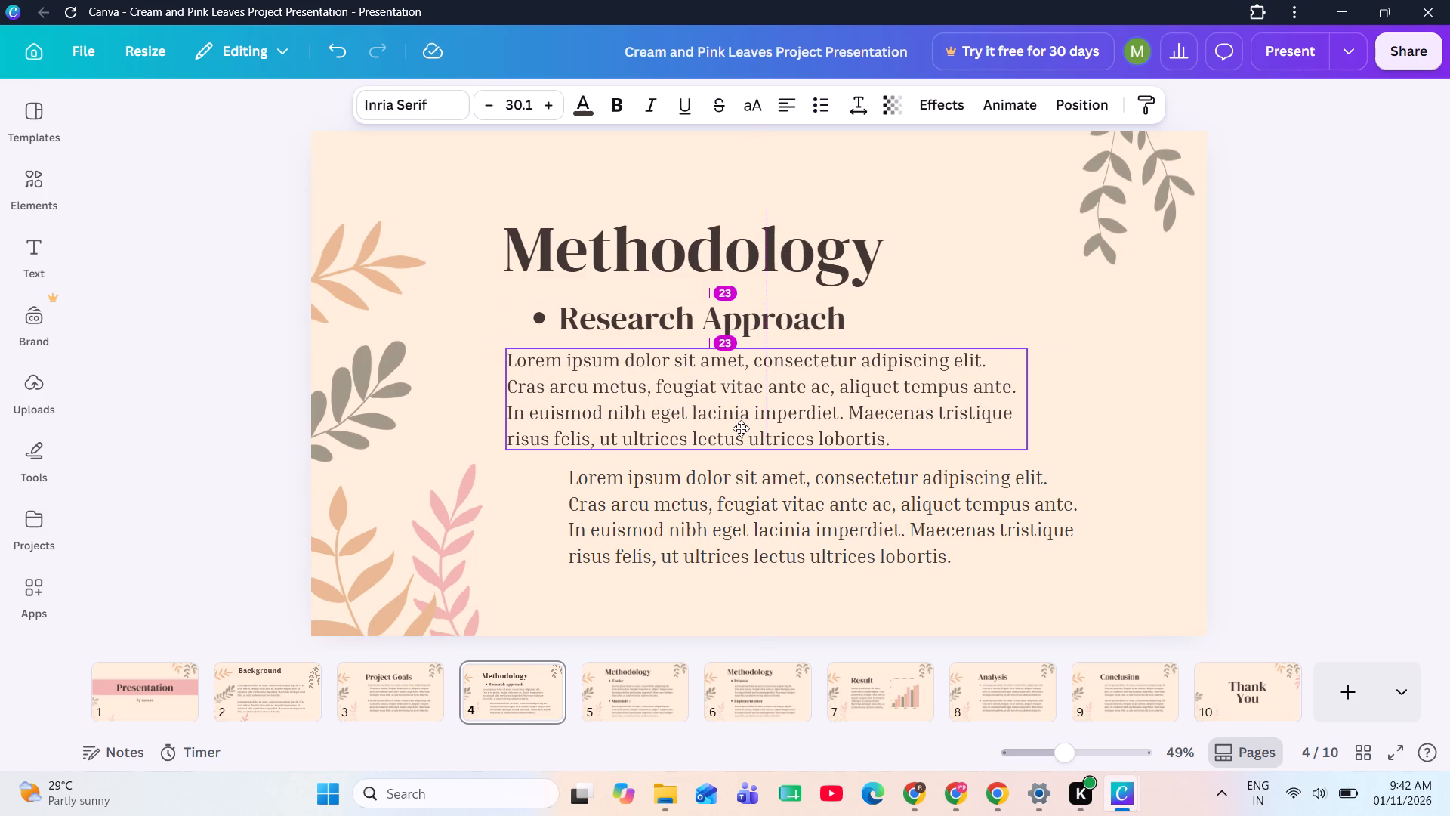
pyautogui.moveTo(741, 428); pyautogui.dragTo(737, 429)
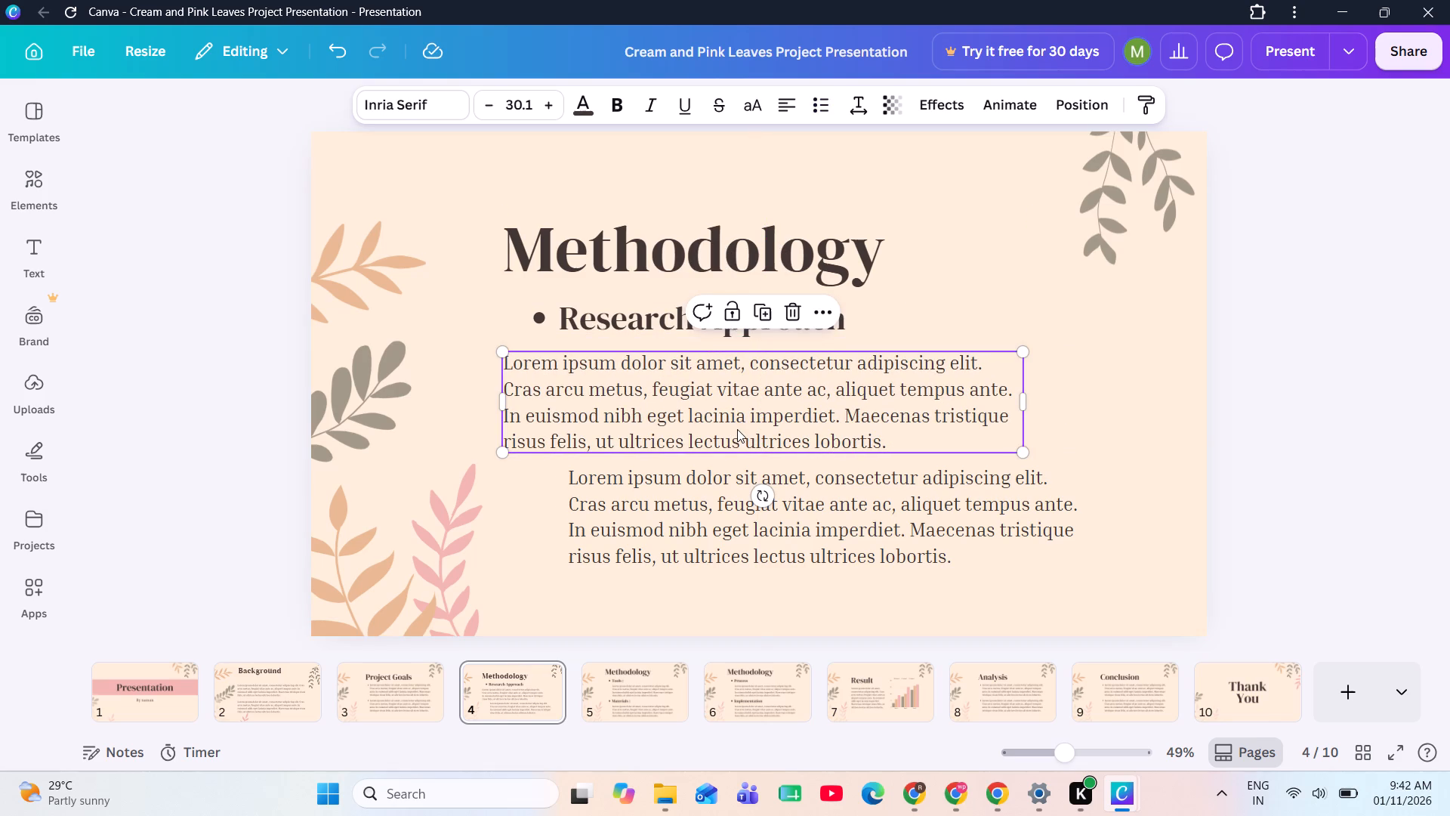
pyautogui.moveTo(884, 514); pyautogui.dragTo(901, 539)
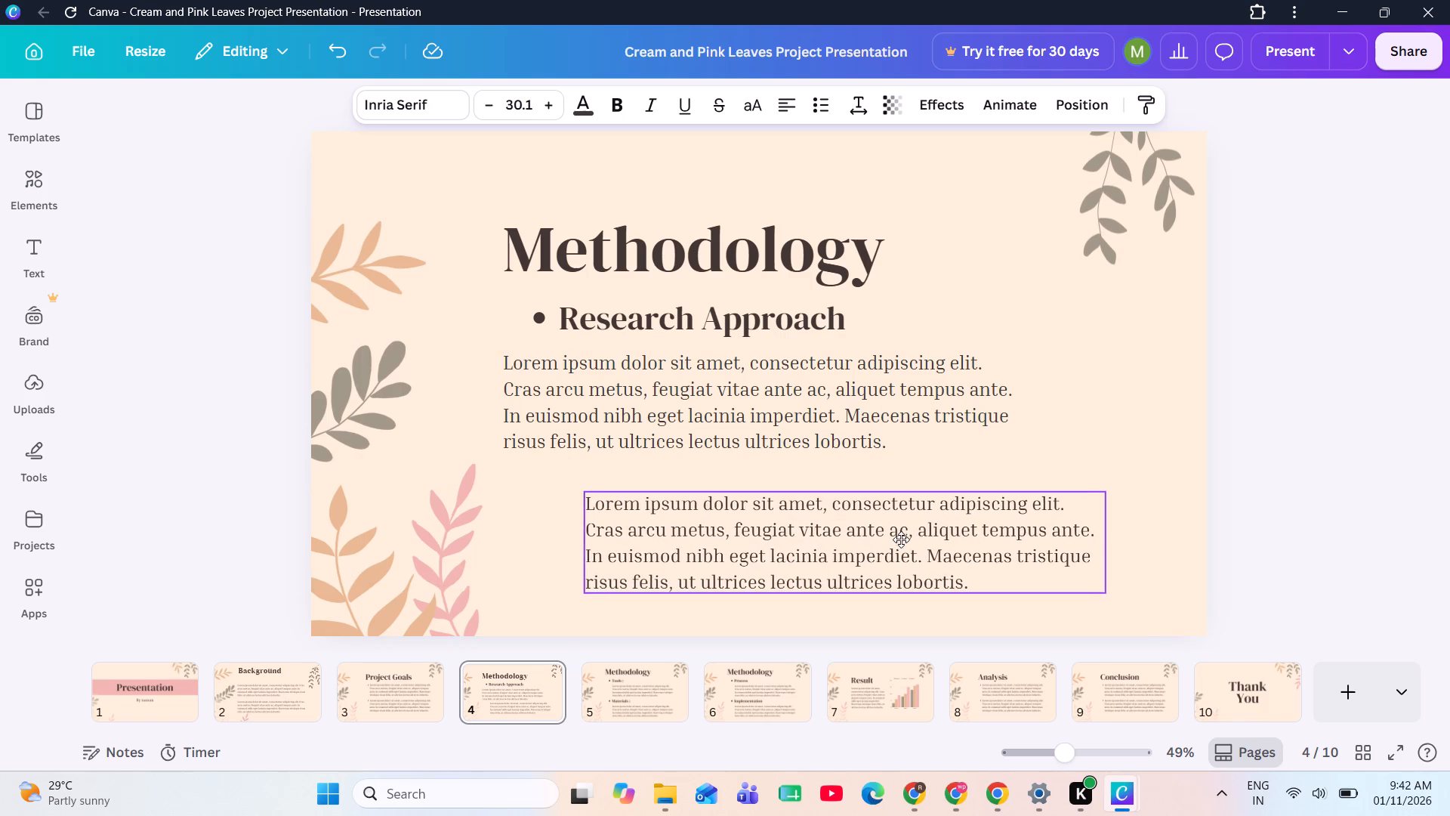
pyautogui.moveTo(901, 539); pyautogui.dragTo(930, 546)
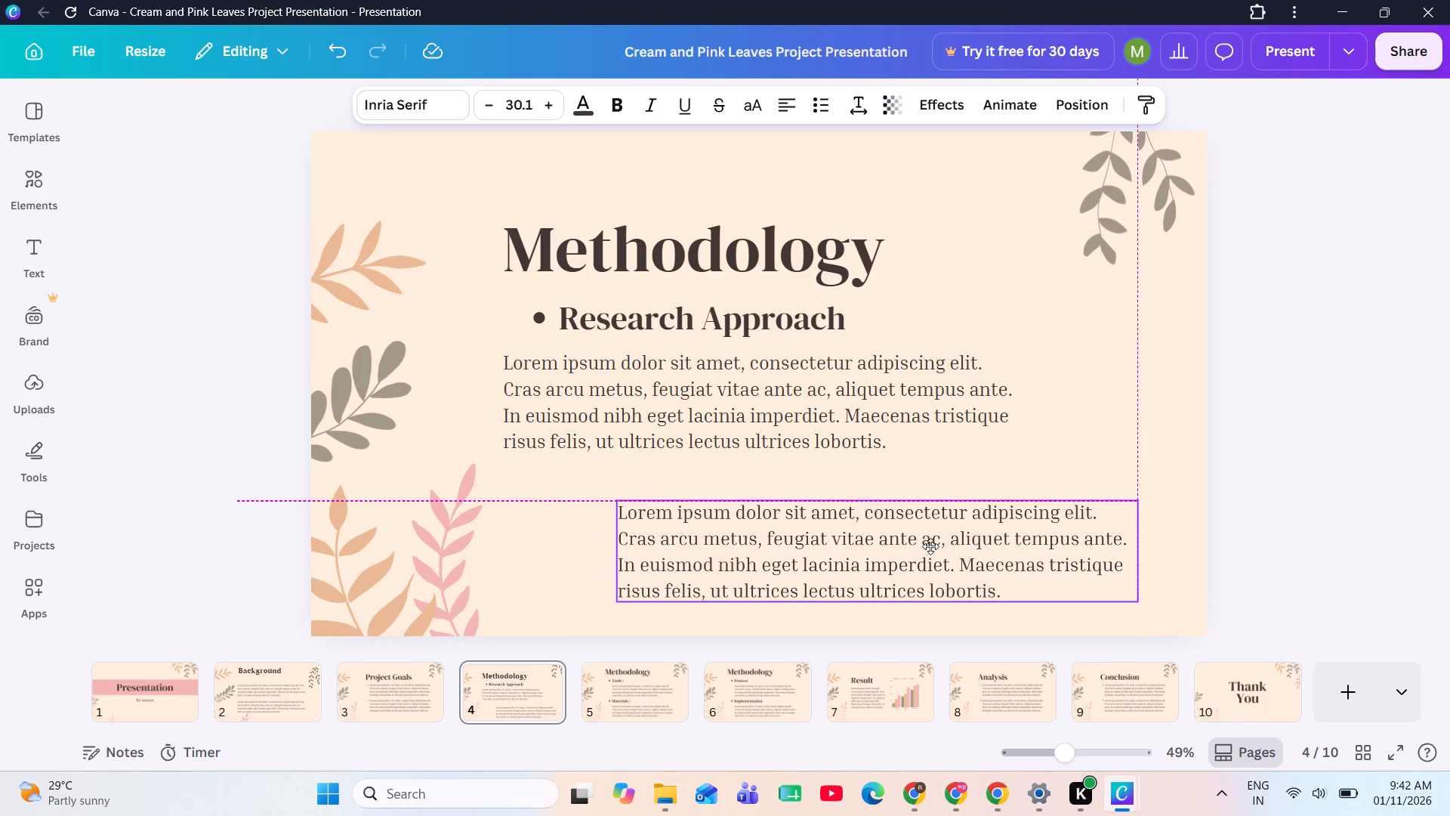
pyautogui.moveTo(930, 546); pyautogui.dragTo(931, 546)
pyautogui.moveTo(899, 376); pyautogui.dragTo(900, 384)
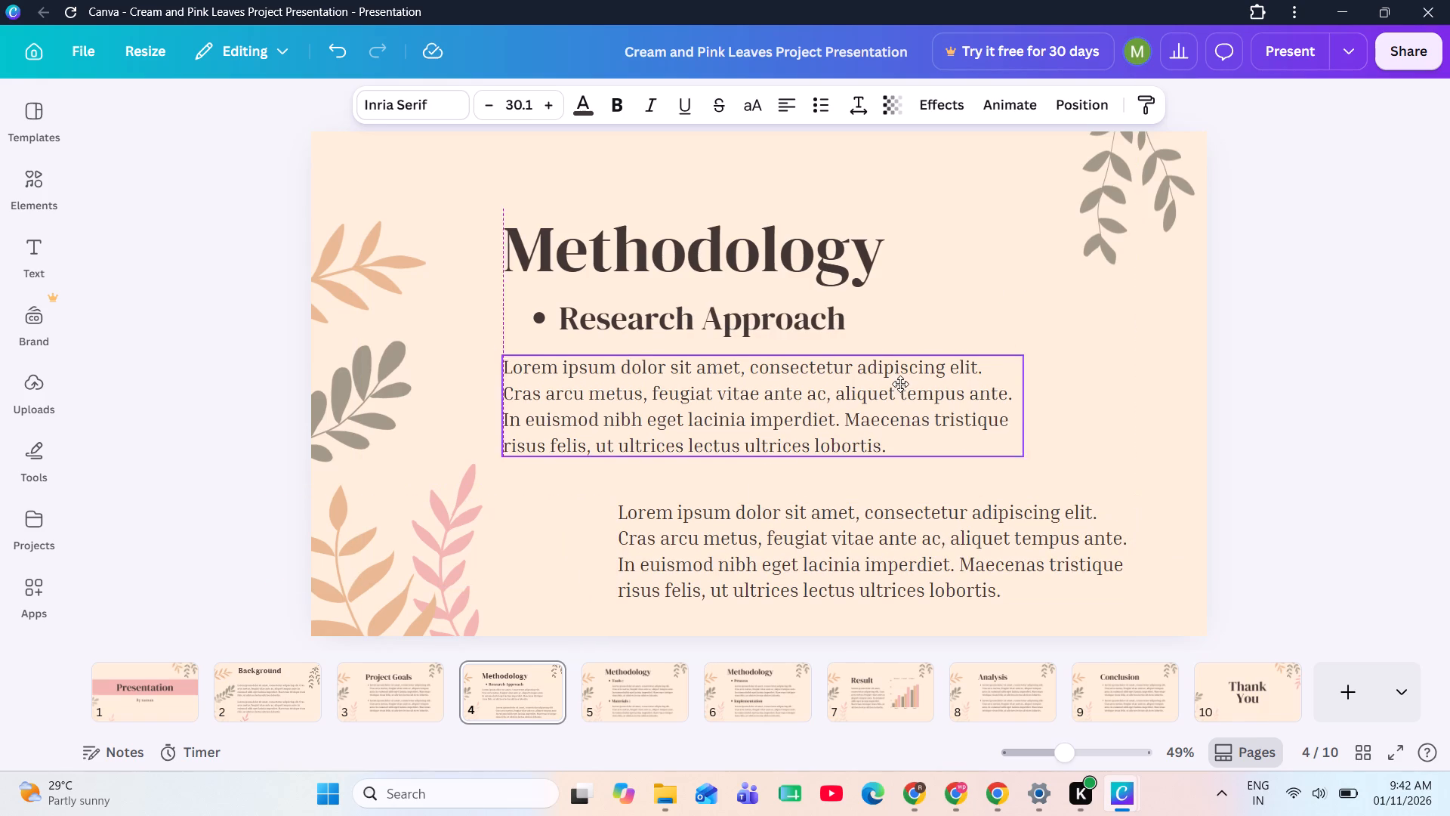
pyautogui.moveTo(900, 384); pyautogui.dragTo(909, 404)
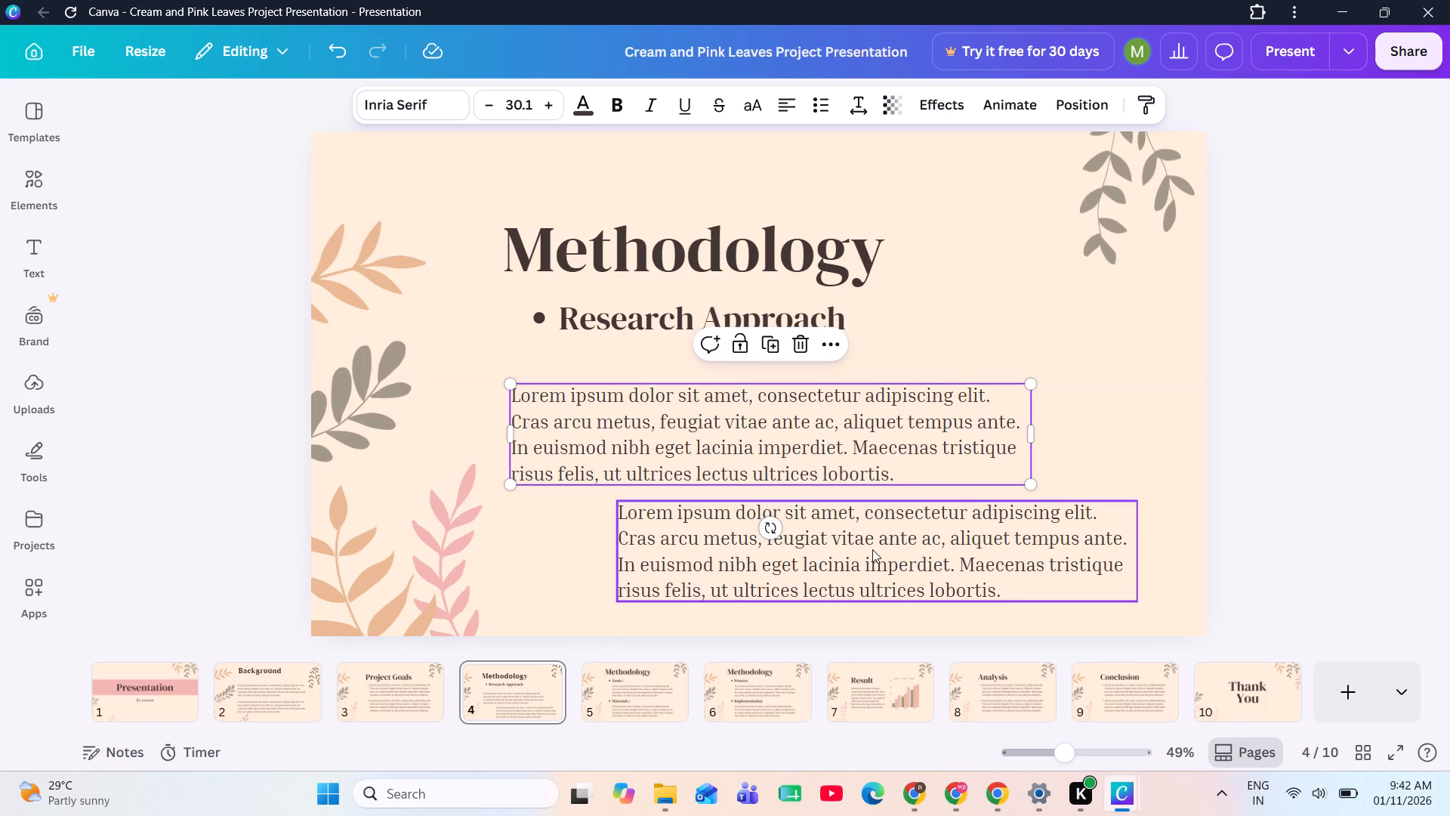
pyautogui.moveTo(872, 549); pyautogui.dragTo(901, 554)
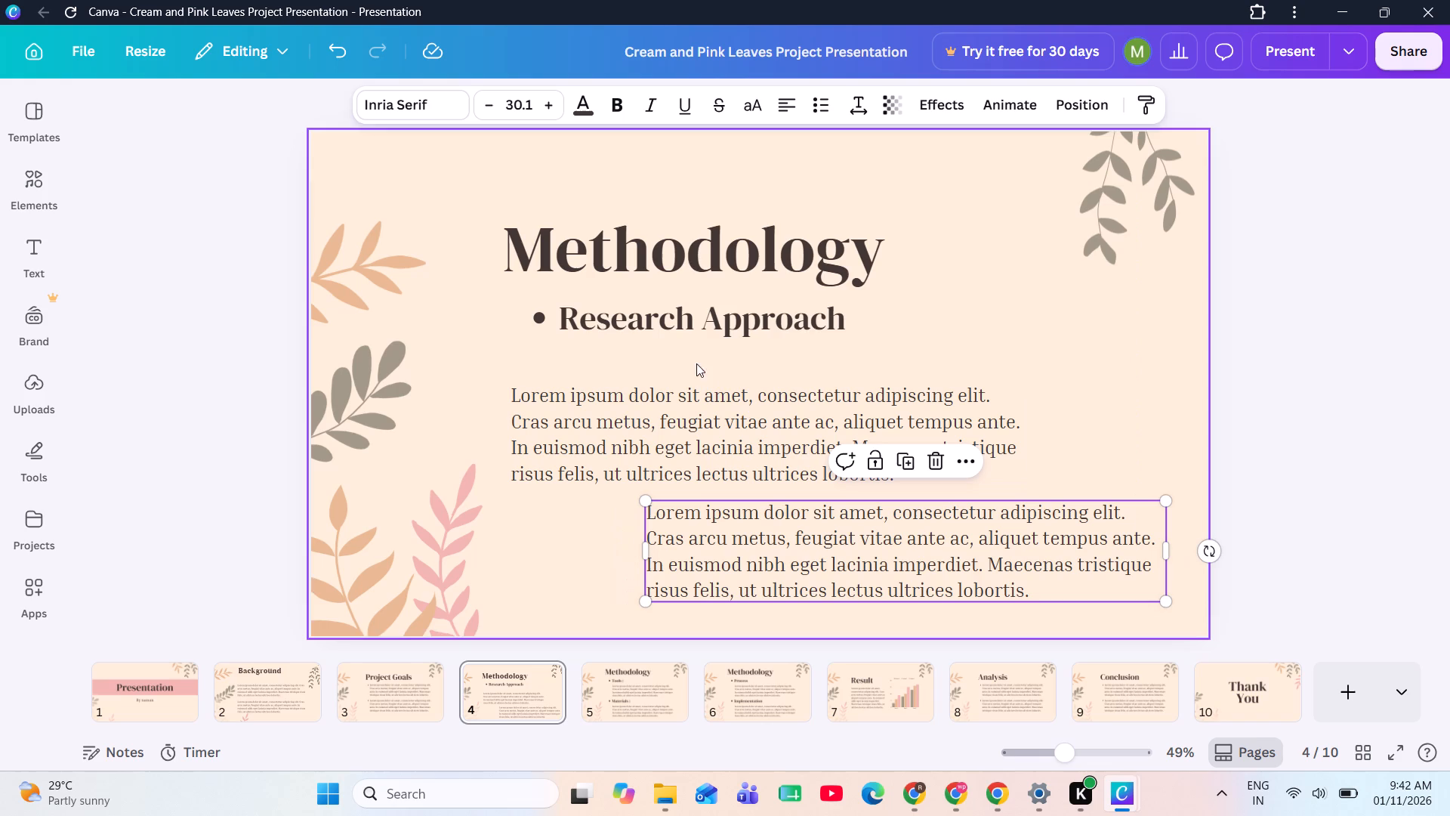
# Offset the page 4 titles by moving the Research Approach bullet well to the right and slightly down, and the Methodology heading left and slightly up.
pyautogui.moveTo(702, 328); pyautogui.dragTo(864, 328)
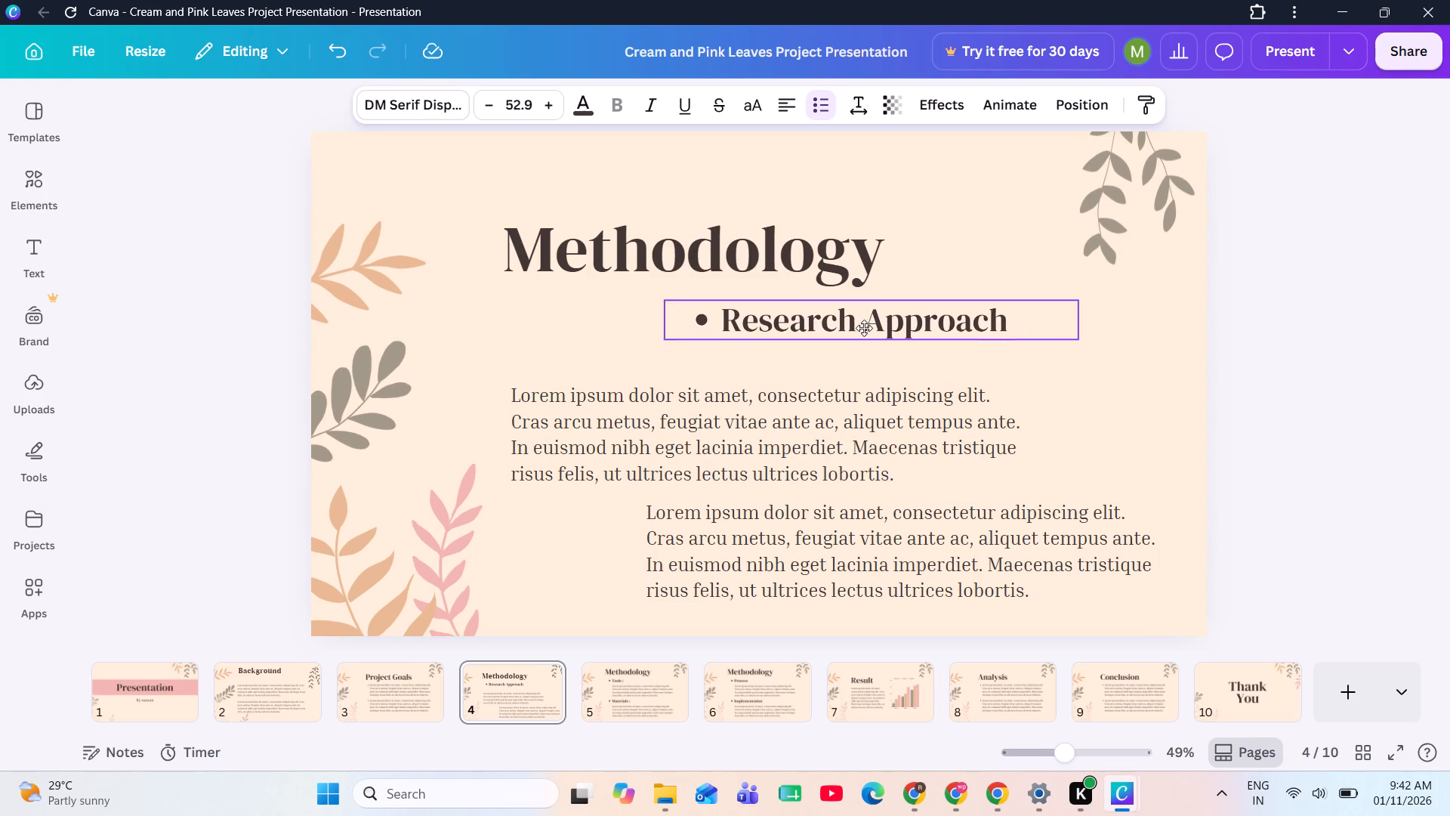
pyautogui.moveTo(864, 328); pyautogui.dragTo(863, 328)
pyautogui.moveTo(719, 252); pyautogui.dragTo(661, 244)
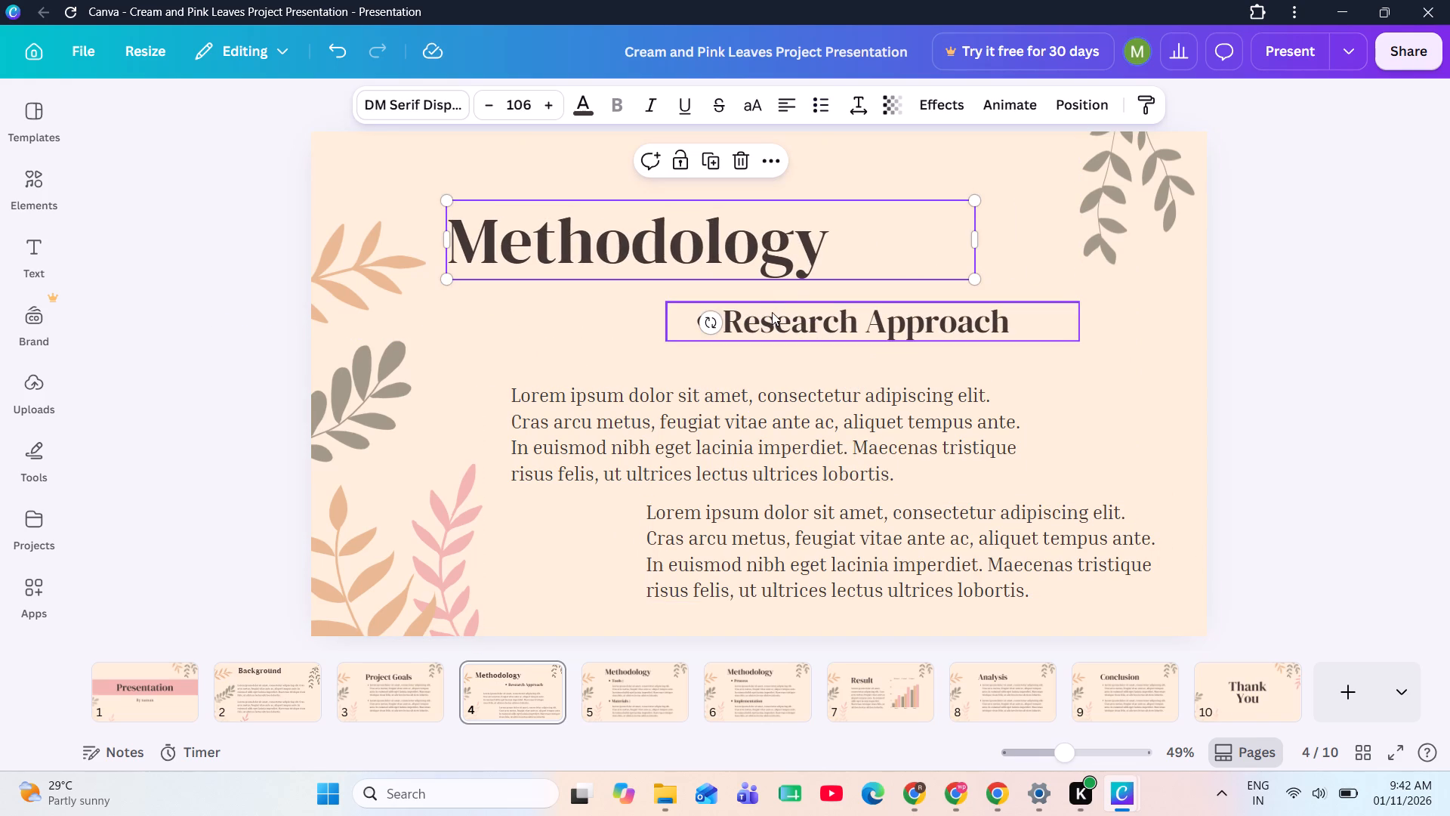
pyautogui.moveTo(772, 312); pyautogui.dragTo(817, 322)
# Pull the two body paragraphs closer together under Research Approach, with the second directly below the first and indented slightly further right.
pyautogui.moveTo(760, 399); pyautogui.dragTo(736, 387)
pyautogui.moveTo(783, 536); pyautogui.dragTo(813, 536)
pyautogui.click(1137, 393)
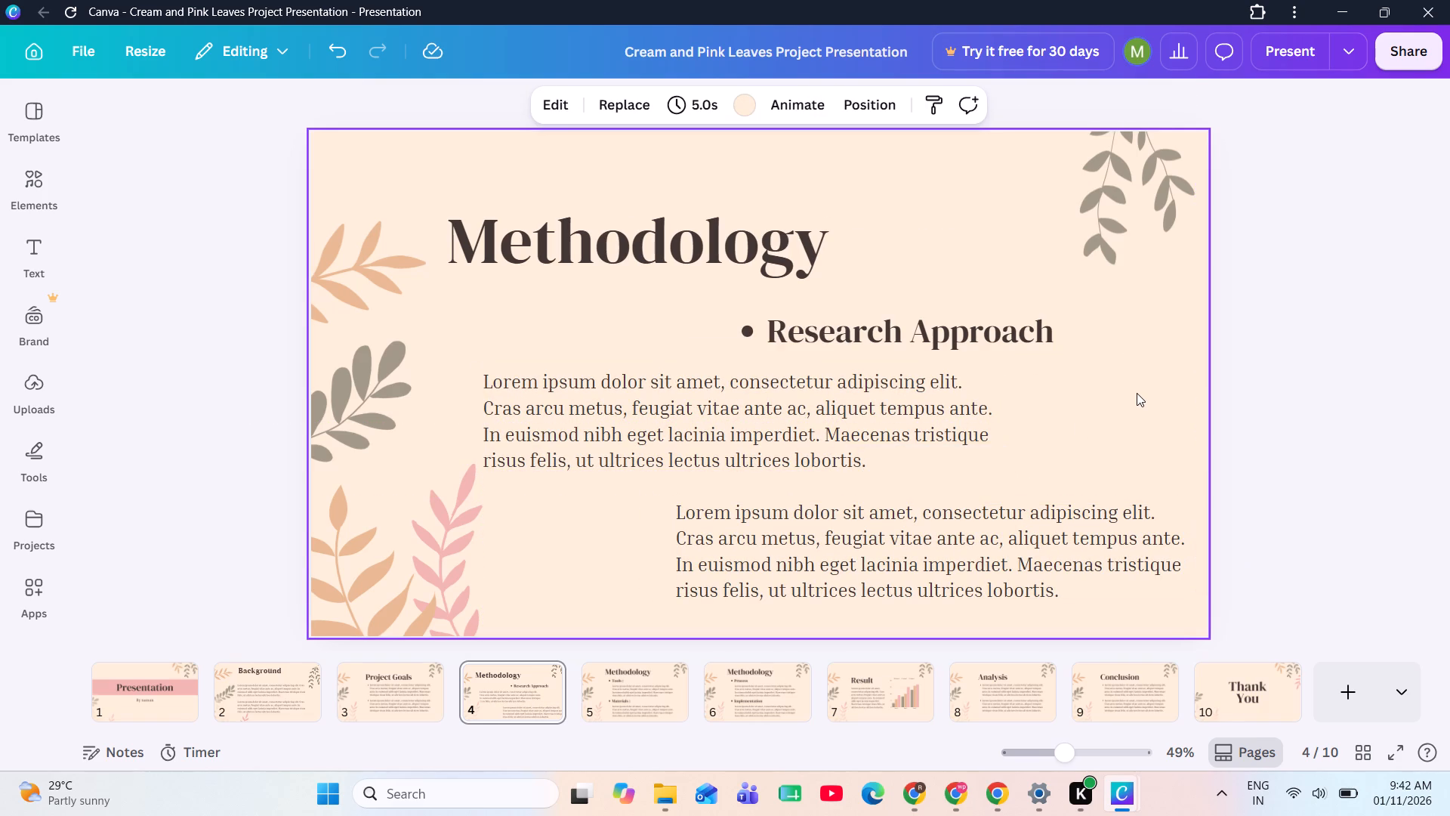
pyautogui.click(1354, 332)
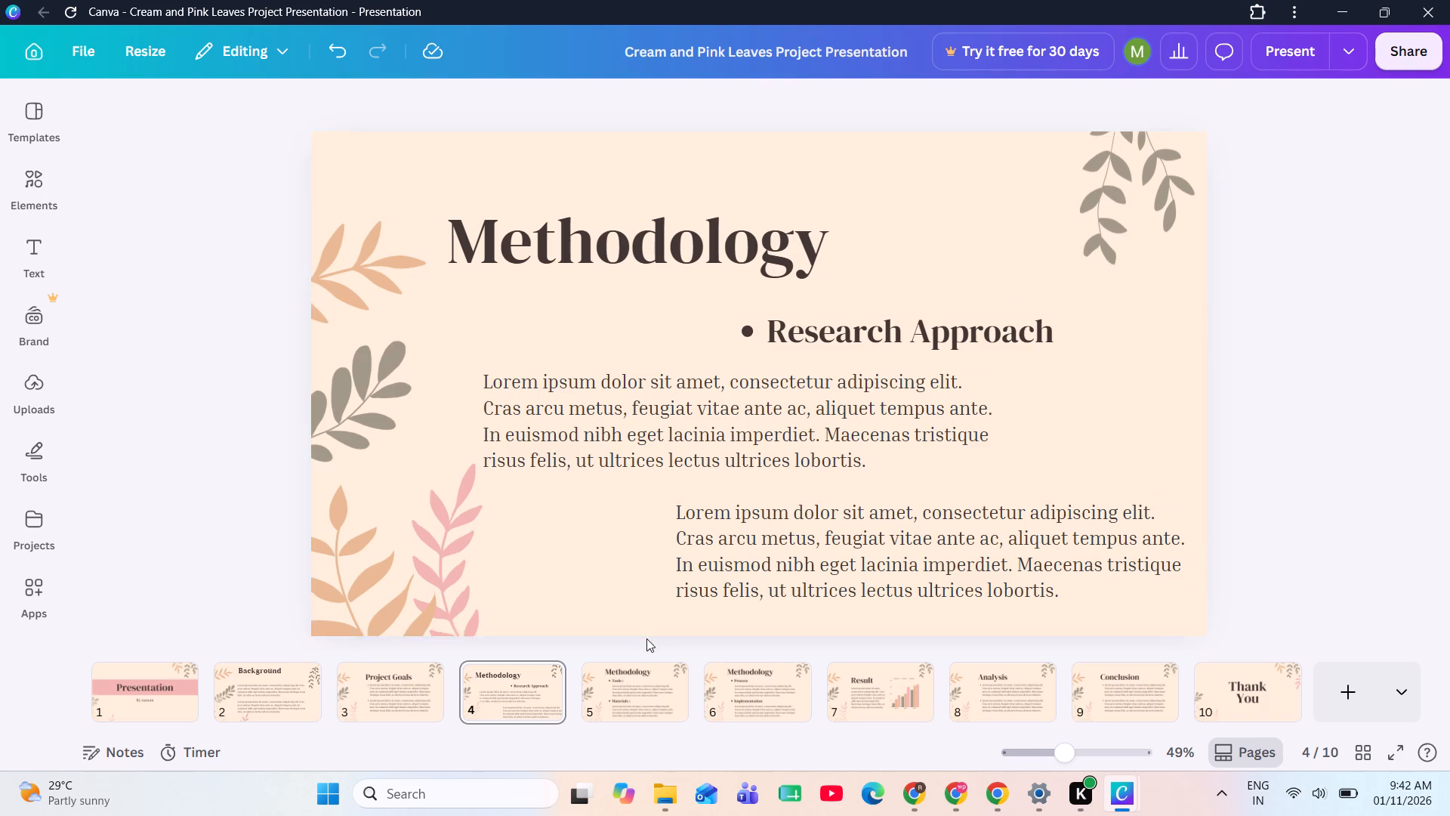
pyautogui.moveTo(547, 429); pyautogui.dragTo(619, 416)
pyautogui.moveTo(745, 539); pyautogui.dragTo(683, 505)
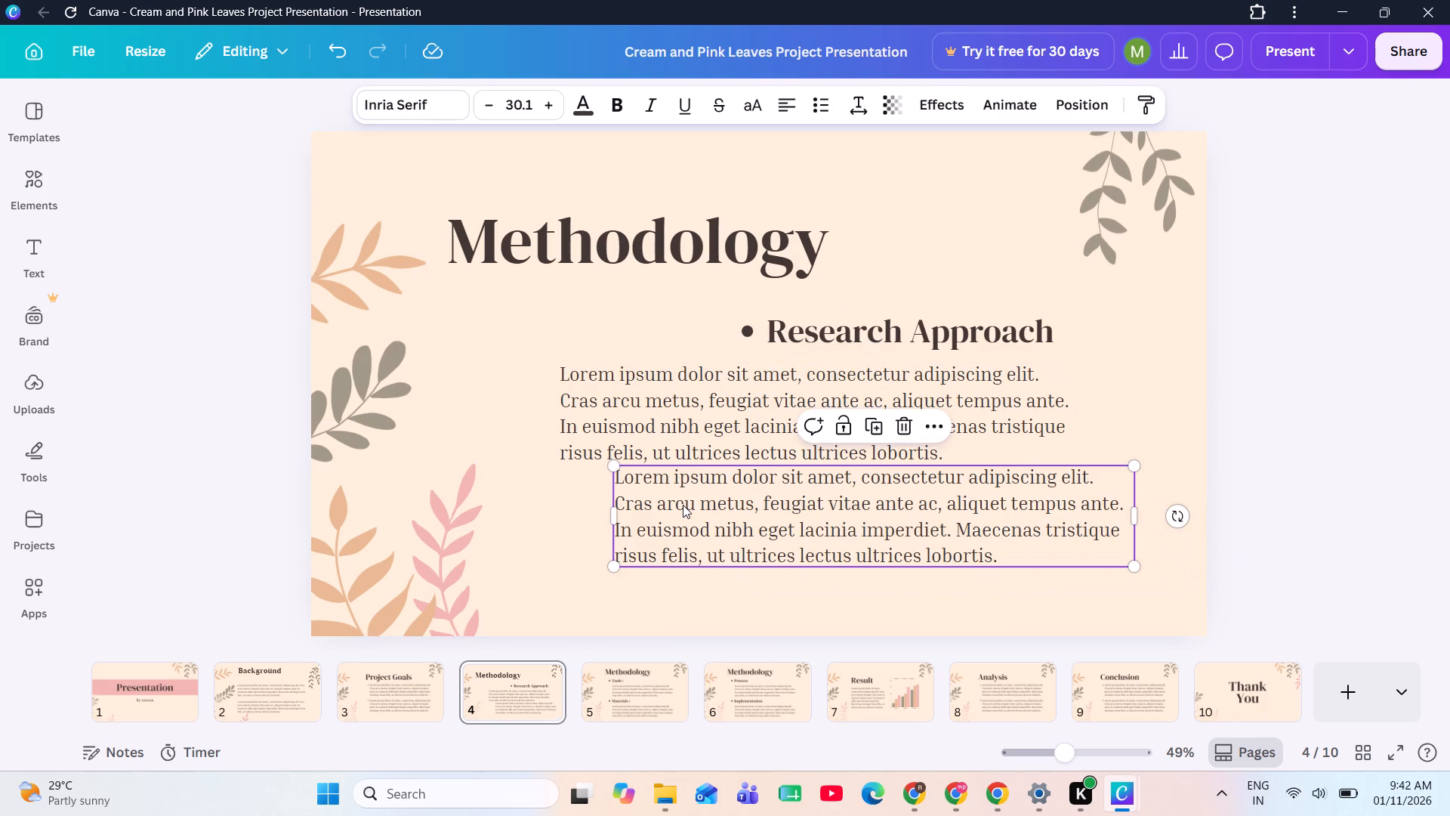
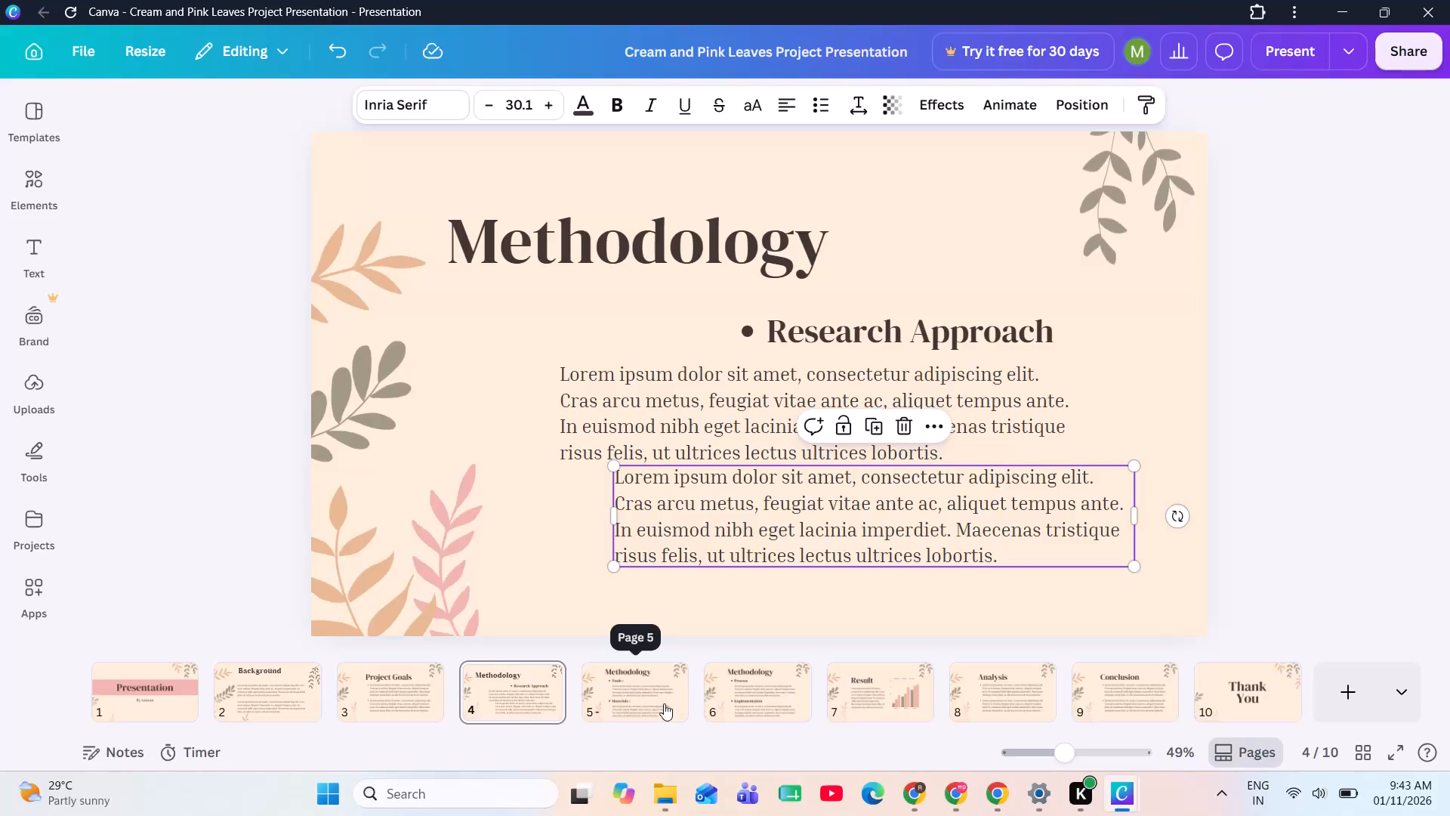
# On the page 5 Methodology slide, move the Materials bullet right and raise the paragraph below it slightly closer to the bullet.
pyautogui.click(664, 703)
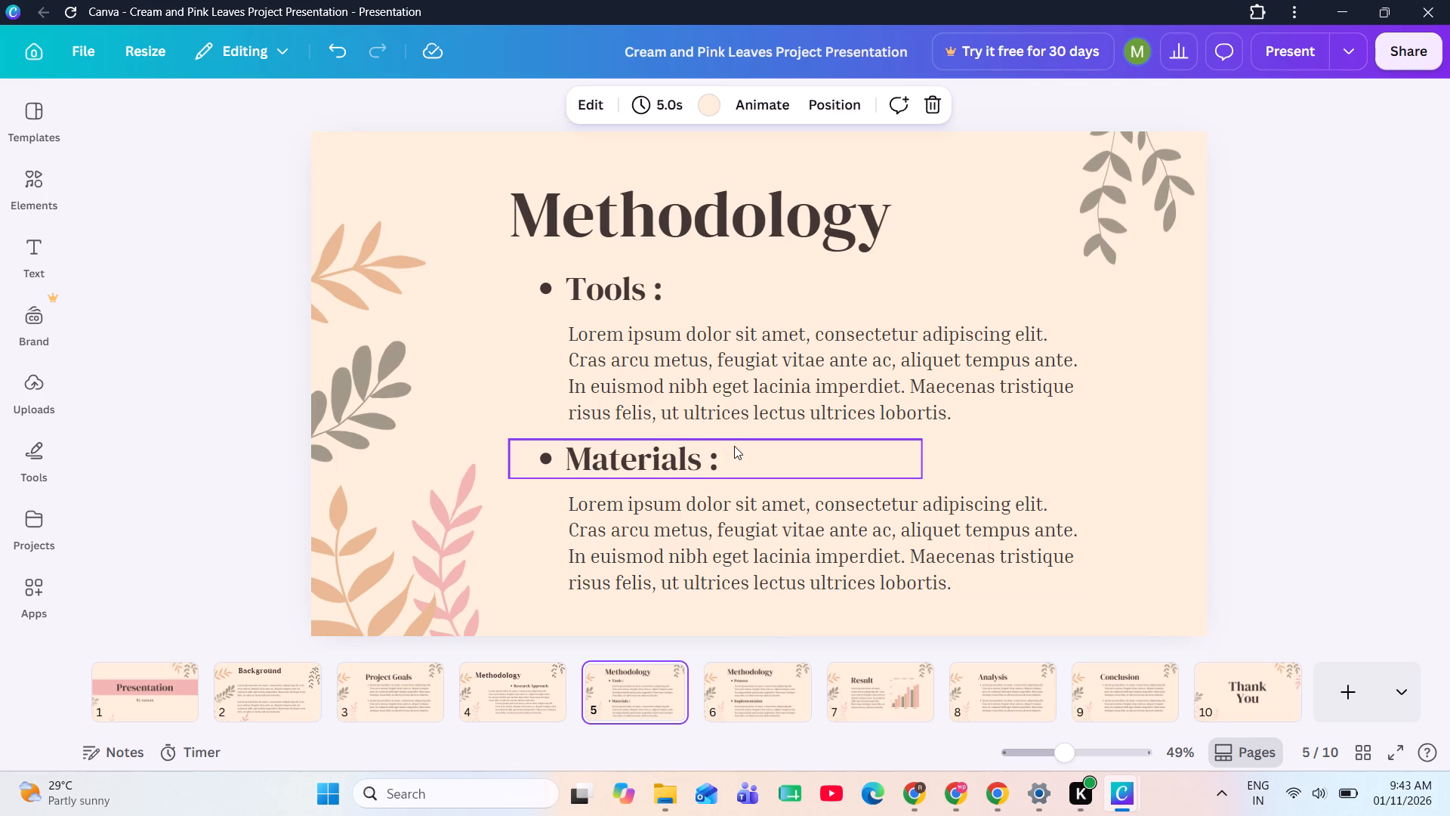
pyautogui.moveTo(736, 446); pyautogui.dragTo(803, 442)
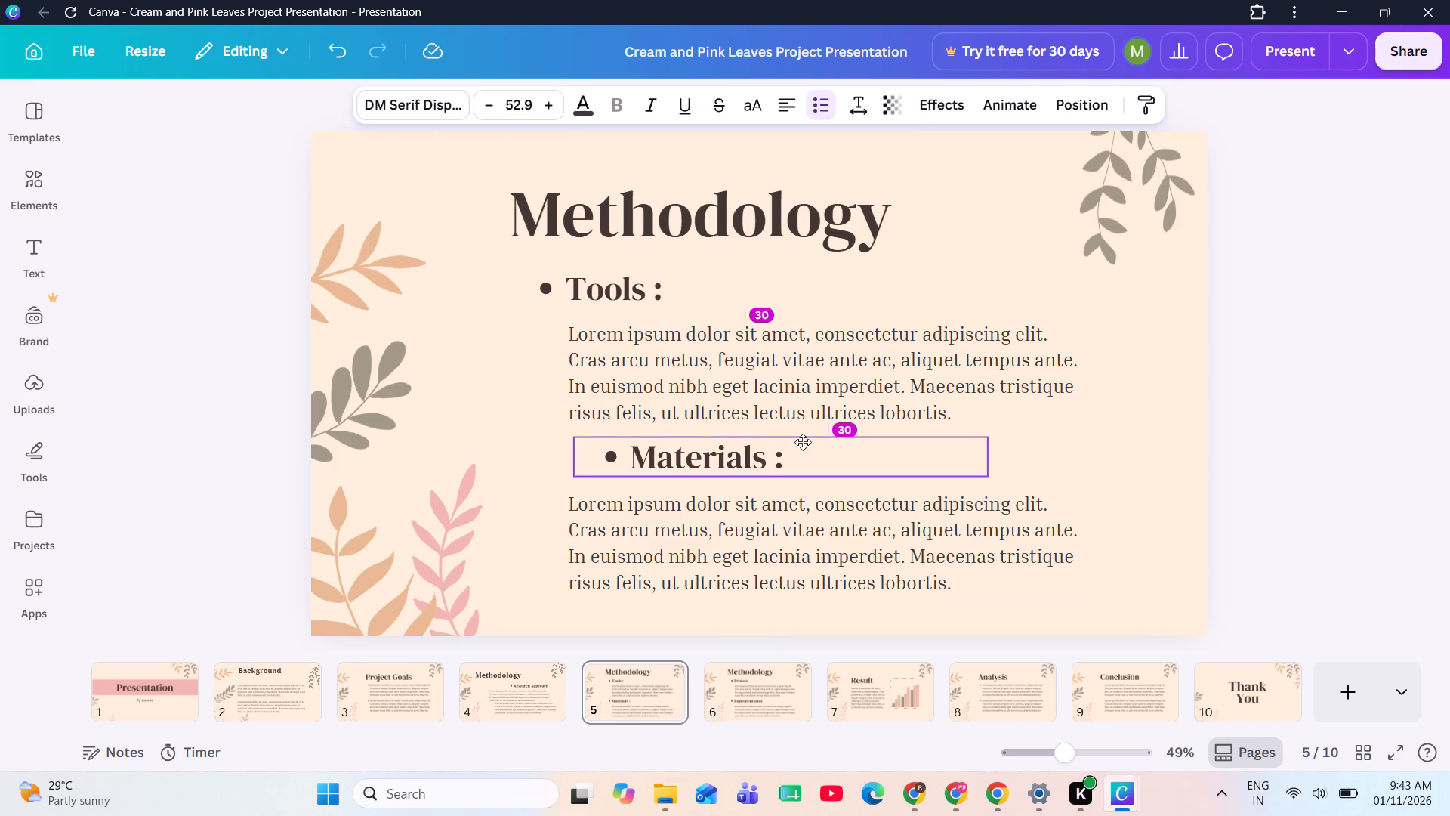
pyautogui.tripleClick(803, 442)
pyautogui.tripleClick(803, 442)
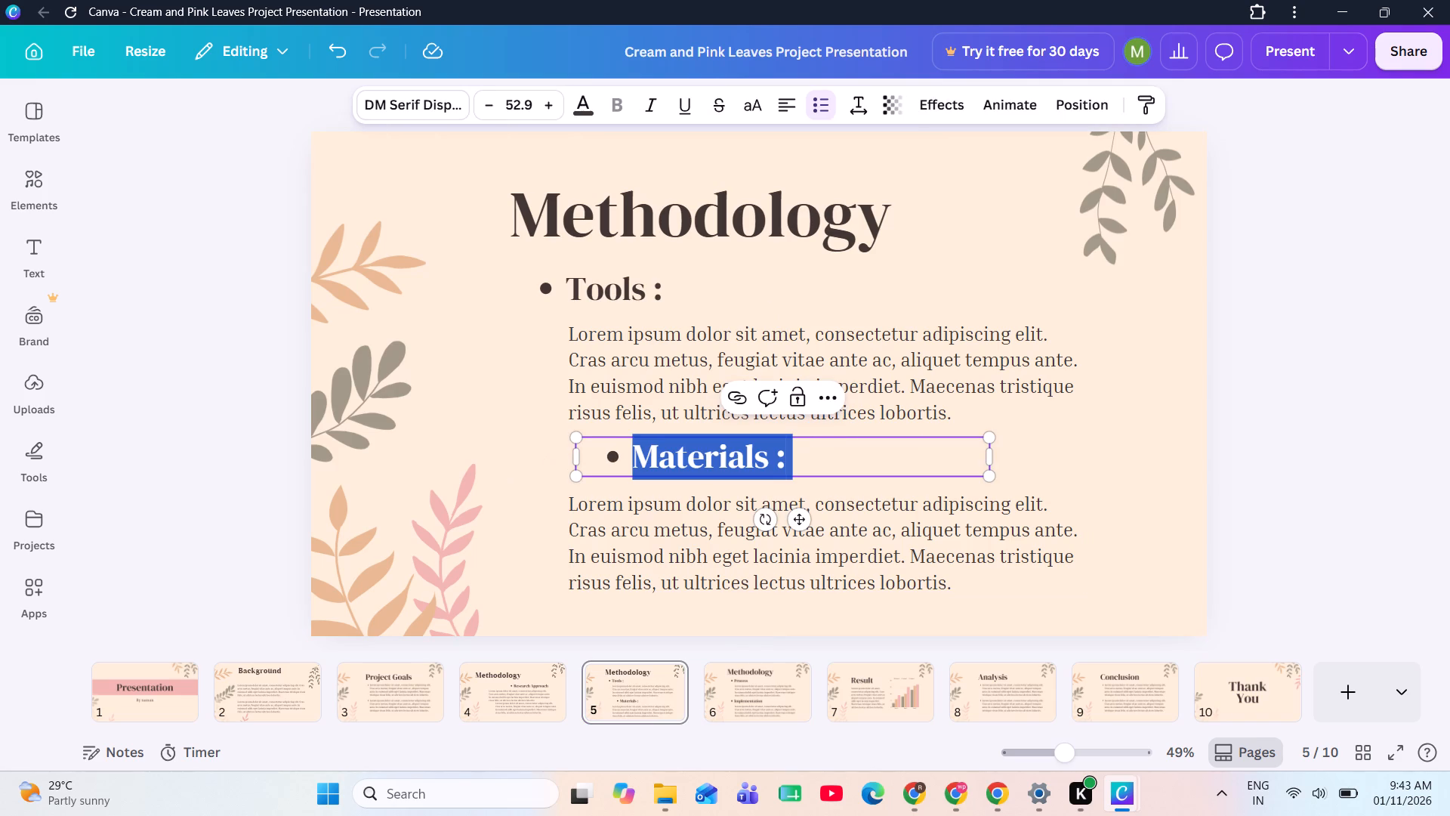
pyautogui.click(803, 442)
pyautogui.click(865, 338)
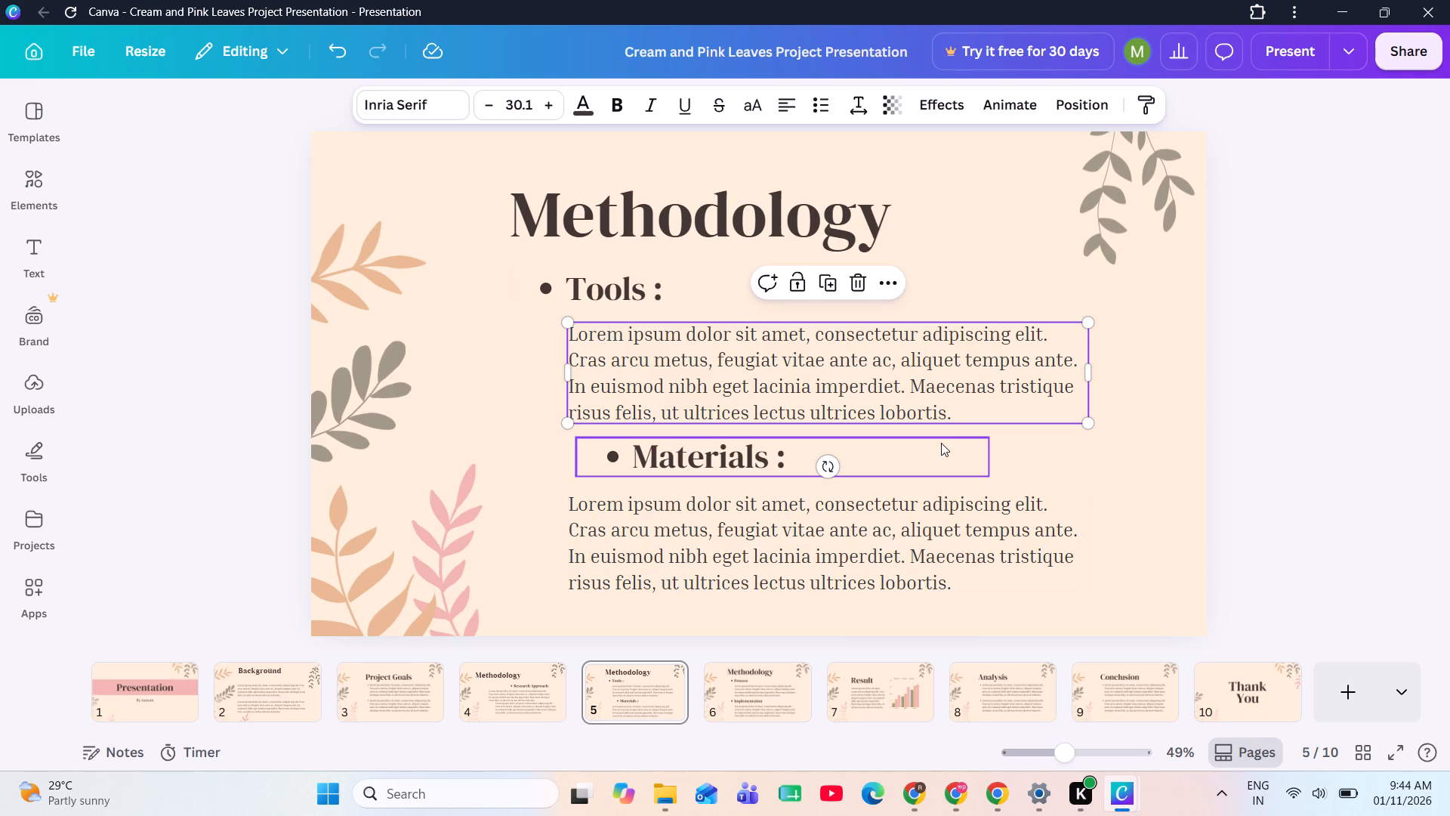
pyautogui.moveTo(941, 499); pyautogui.dragTo(938, 487)
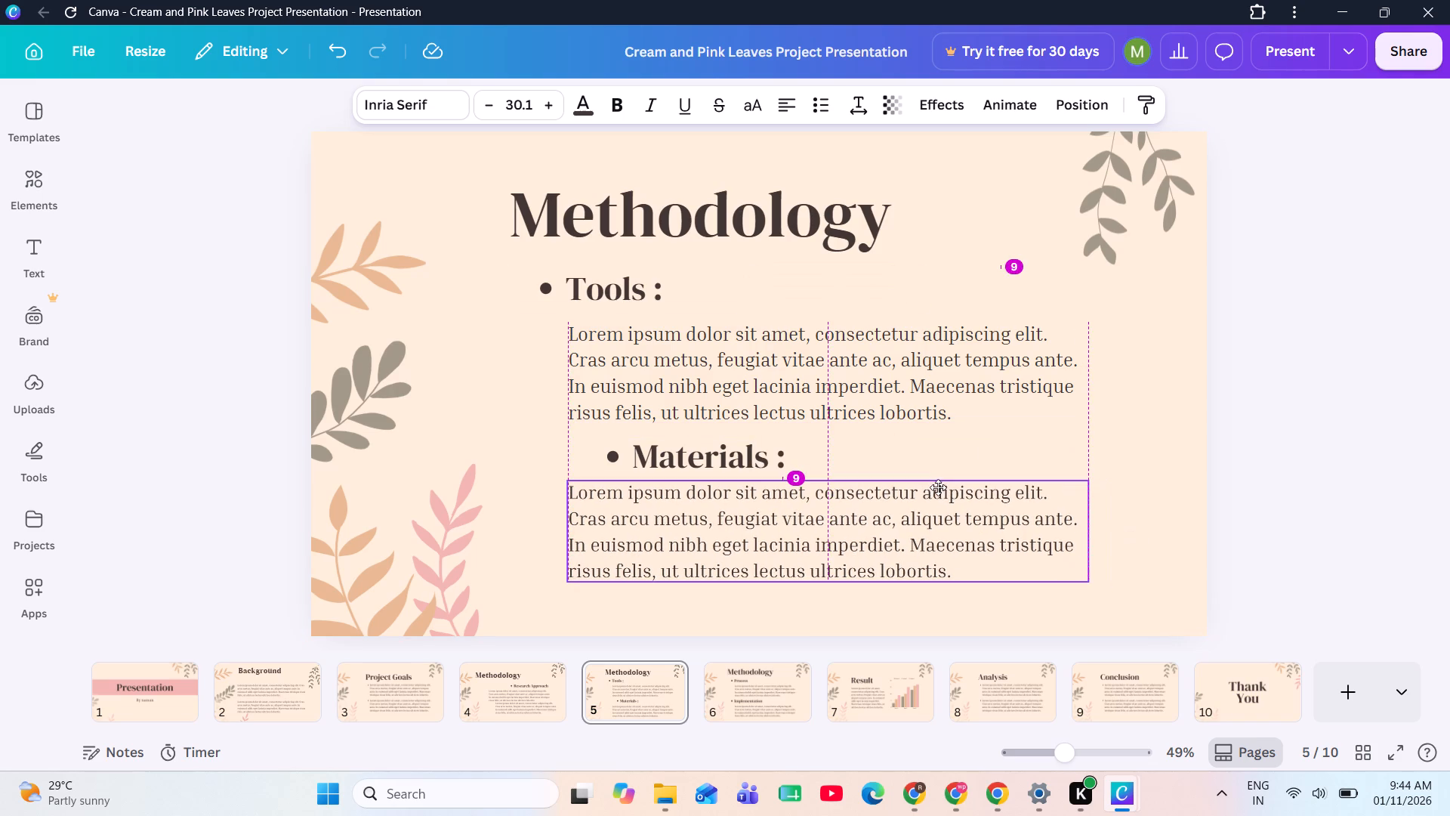
pyautogui.moveTo(938, 487); pyautogui.dragTo(938, 489)
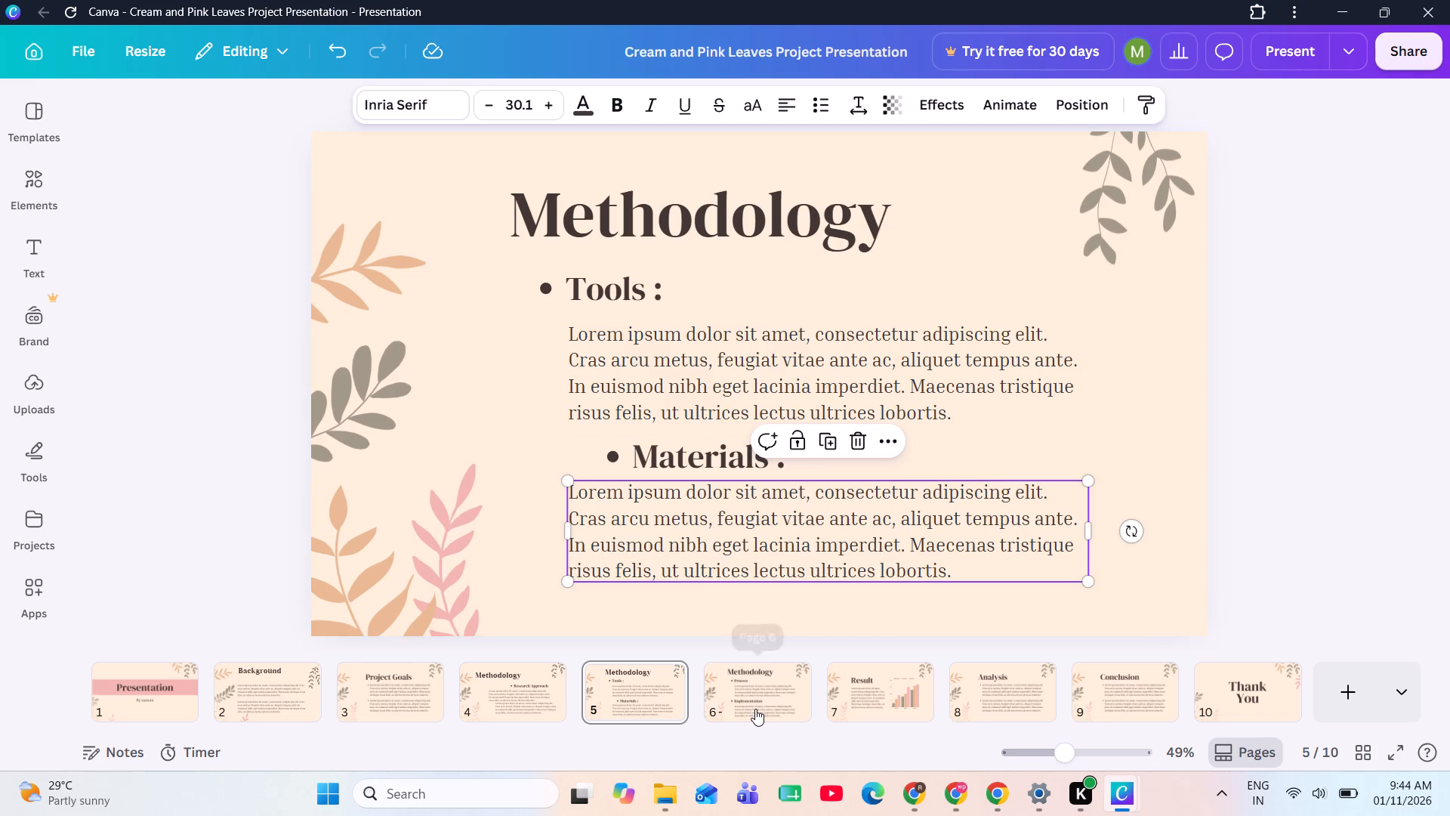
# On the page 6 Methodology slide, shift the heading and Process bullet slightly right and the paragraph beneath them slightly left.
pyautogui.click(755, 709)
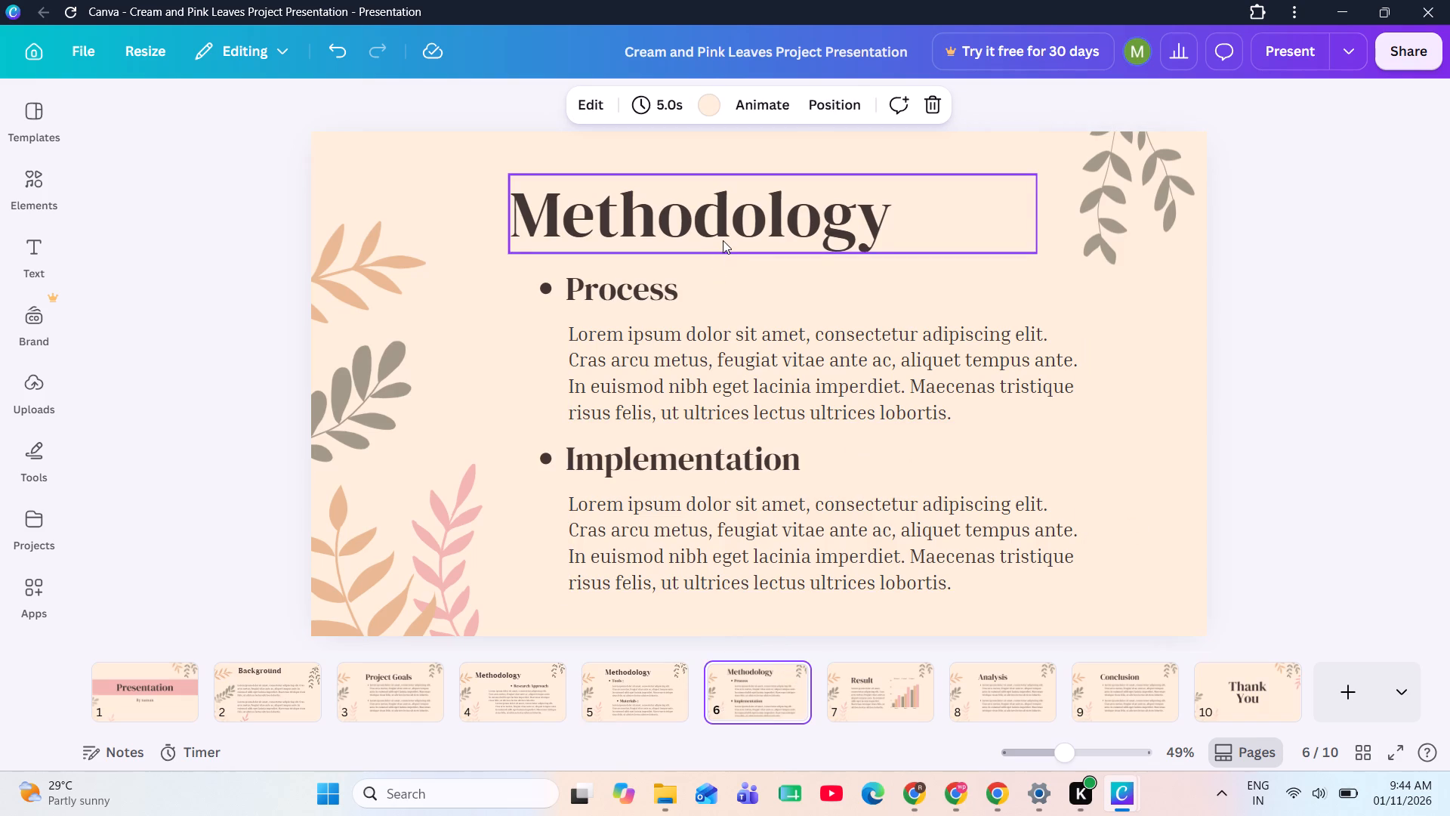
pyautogui.moveTo(723, 240); pyautogui.dragTo(740, 249)
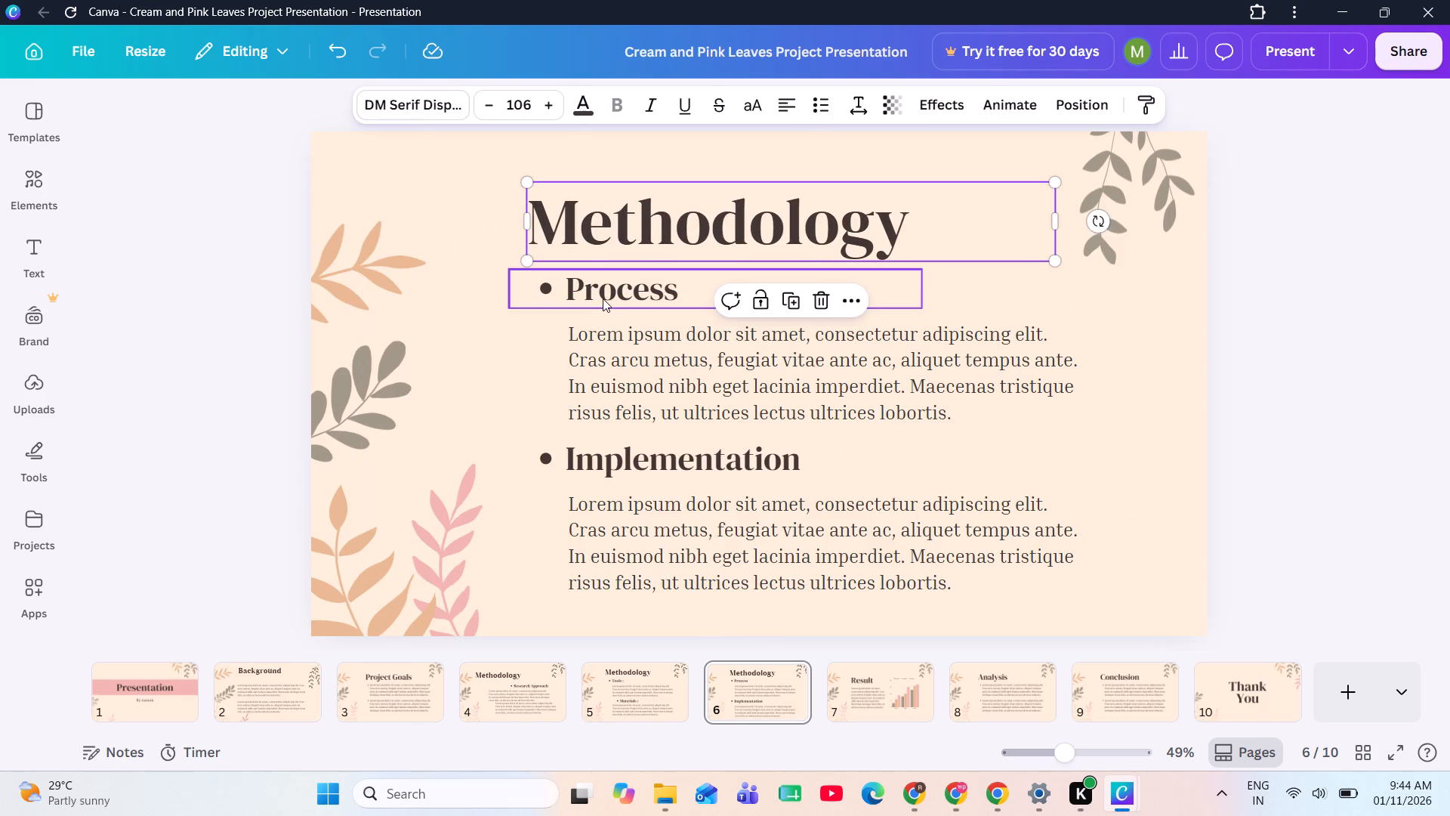
pyautogui.moveTo(603, 298); pyautogui.dragTo(615, 300)
pyautogui.moveTo(662, 385); pyautogui.dragTo(638, 382)
# Nudge the Implementation bullet slightly right and the paragraph below it slightly down.
pyautogui.moveTo(647, 456); pyautogui.dragTo(686, 453)
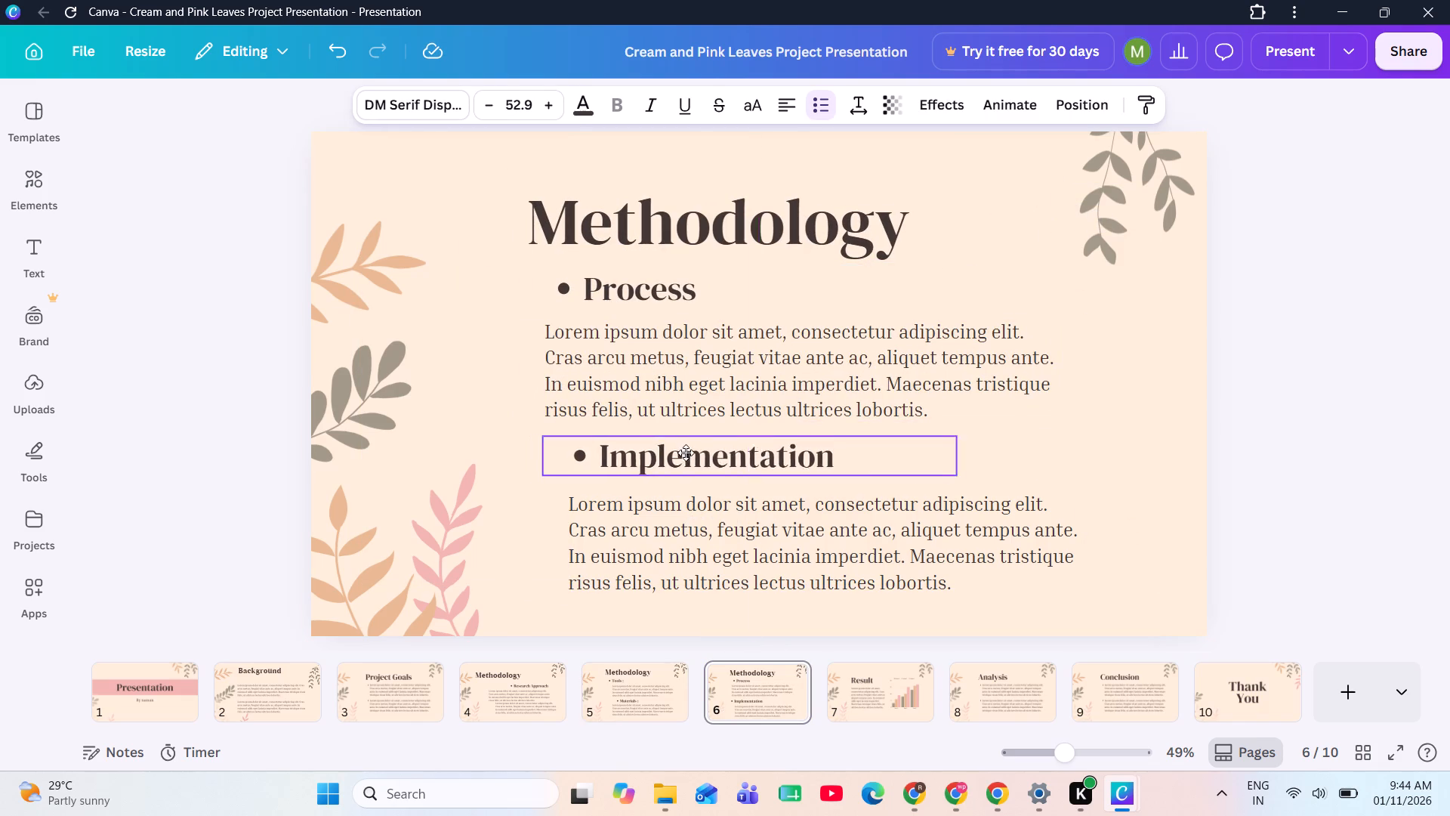
pyautogui.moveTo(686, 453); pyautogui.dragTo(667, 453)
pyautogui.click(698, 524)
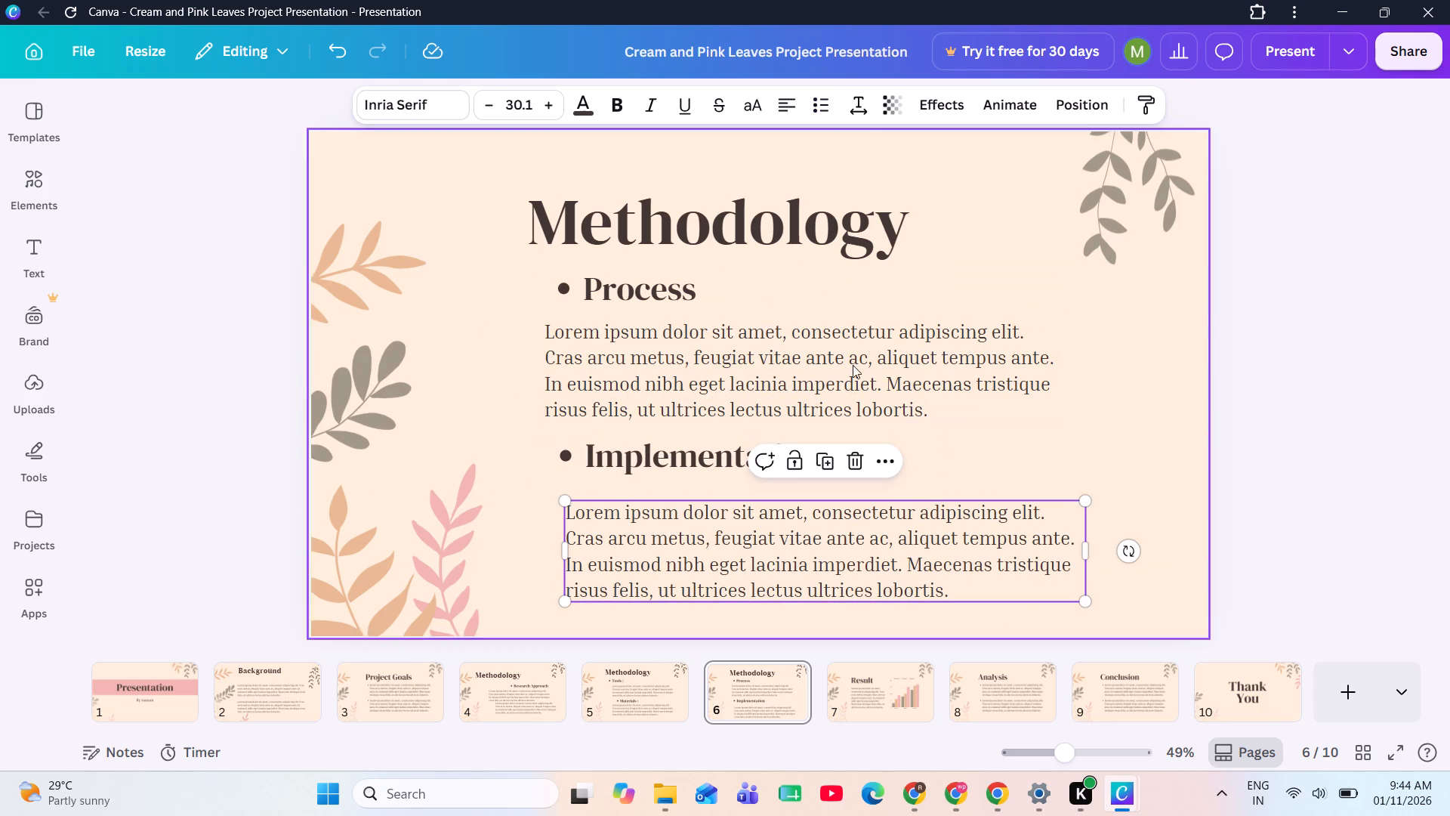
# Move page 6's Process bullet well to the right and slightly up, and shift the Methodology heading further right above it.
pyautogui.moveTo(779, 288); pyautogui.dragTo(929, 285)
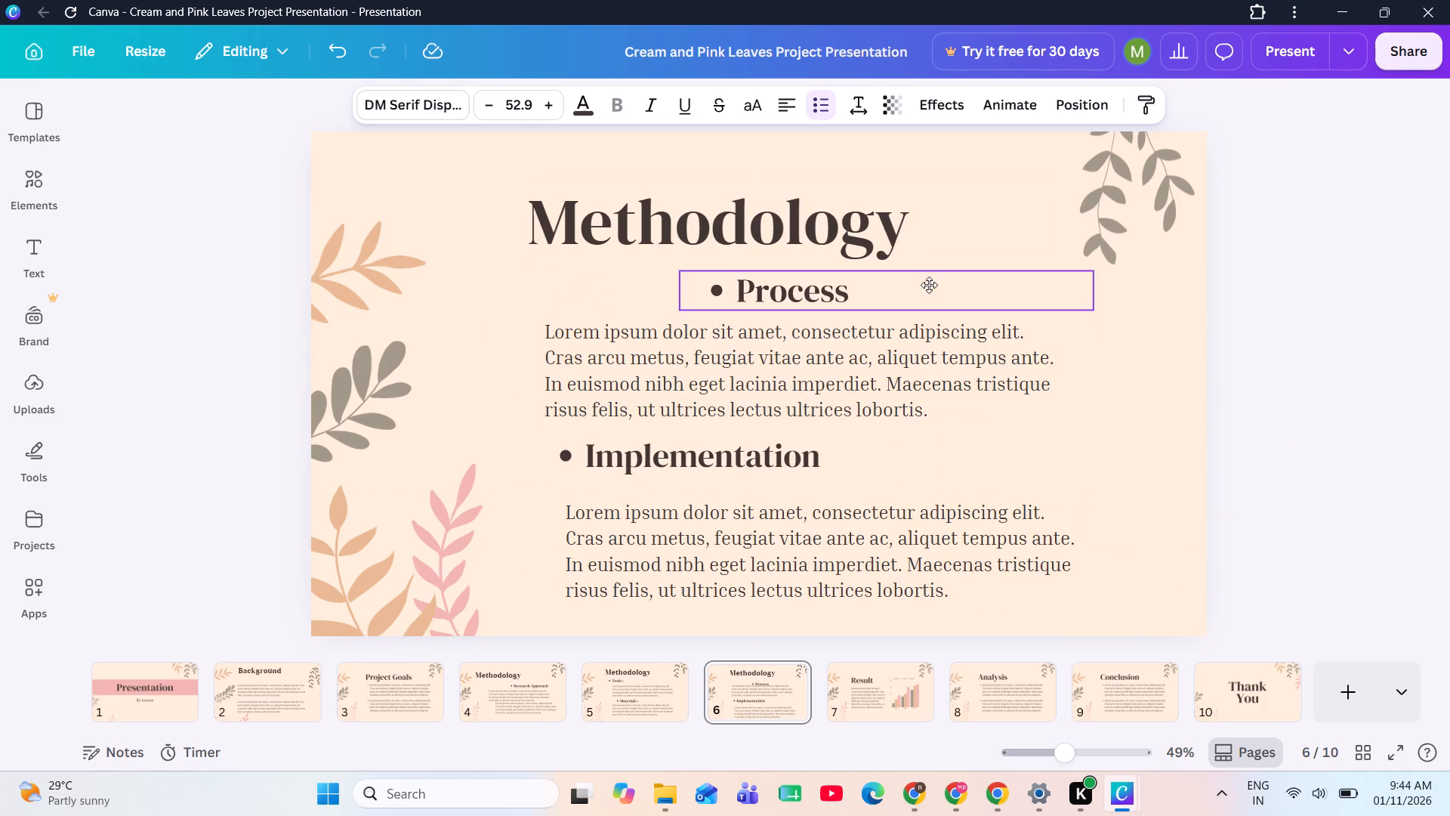
pyautogui.moveTo(929, 285); pyautogui.dragTo(927, 281)
pyautogui.moveTo(706, 205); pyautogui.dragTo(725, 197)
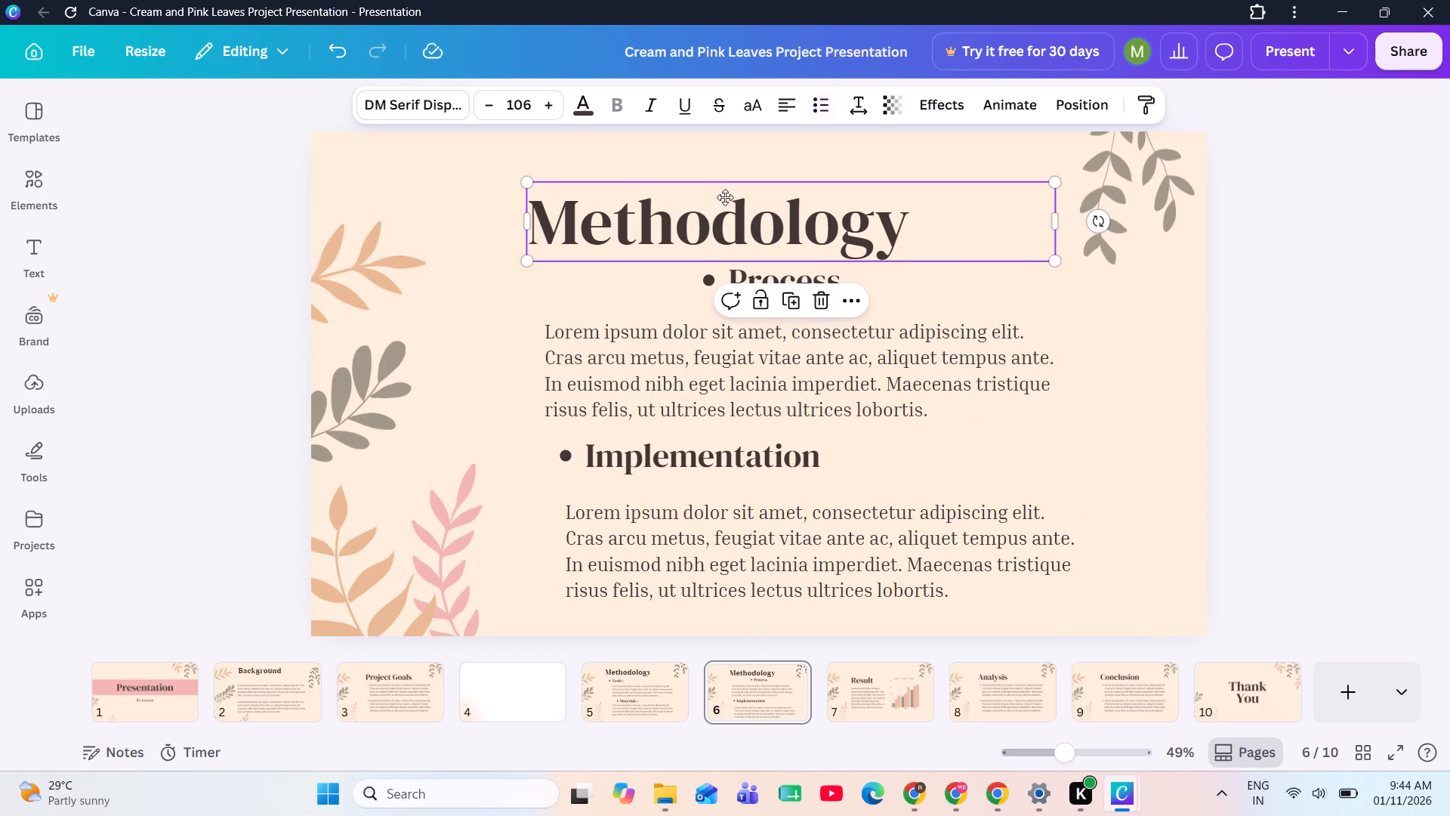
pyautogui.moveTo(725, 197); pyautogui.dragTo(747, 202)
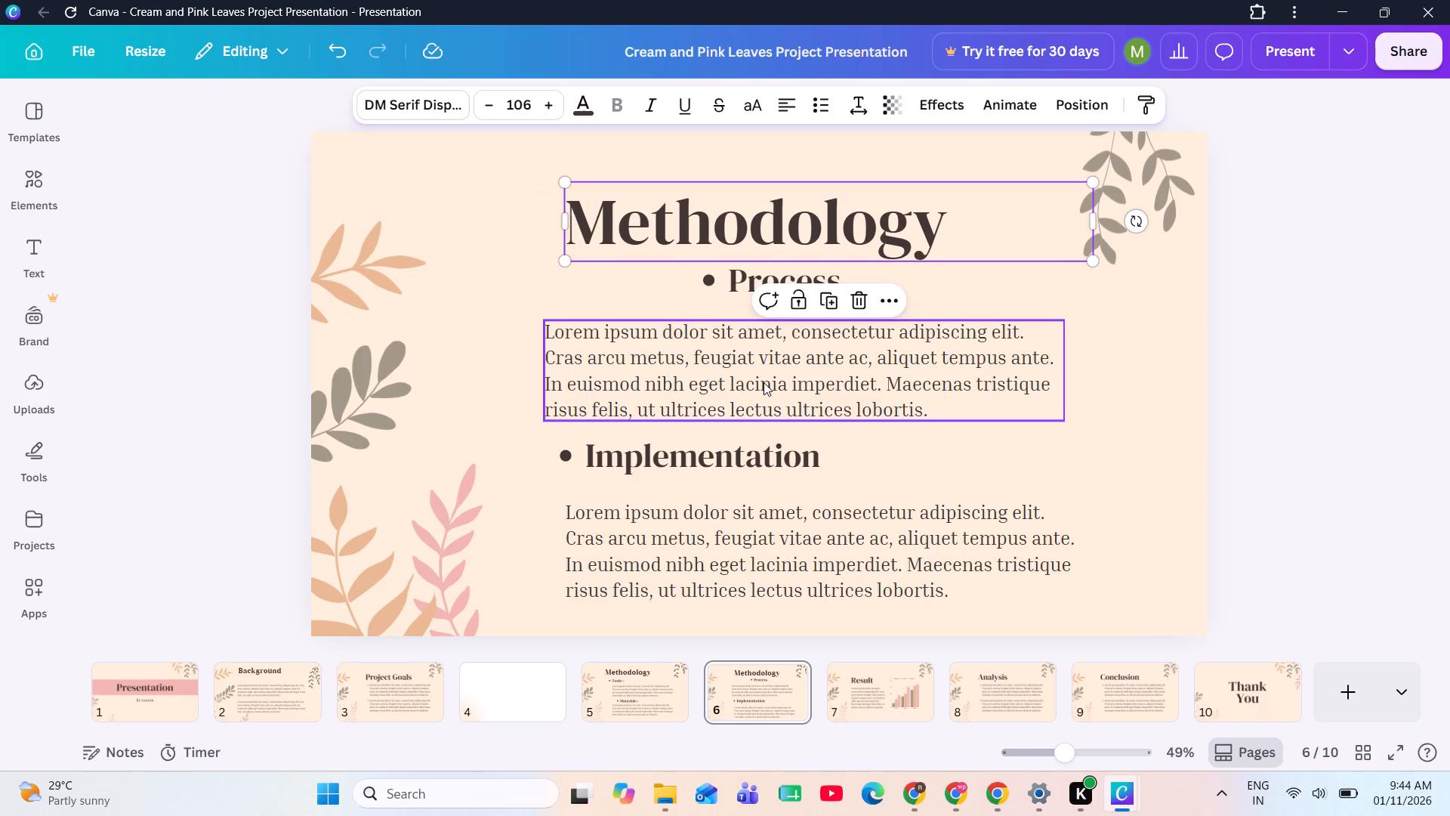
# Move the Process paragraph slightly left and up, shift the Implementation bullet further right, and nudge its paragraph slightly right.
pyautogui.moveTo(764, 382); pyautogui.dragTo(743, 368)
pyautogui.moveTo(738, 461); pyautogui.dragTo(801, 459)
pyautogui.click(756, 555)
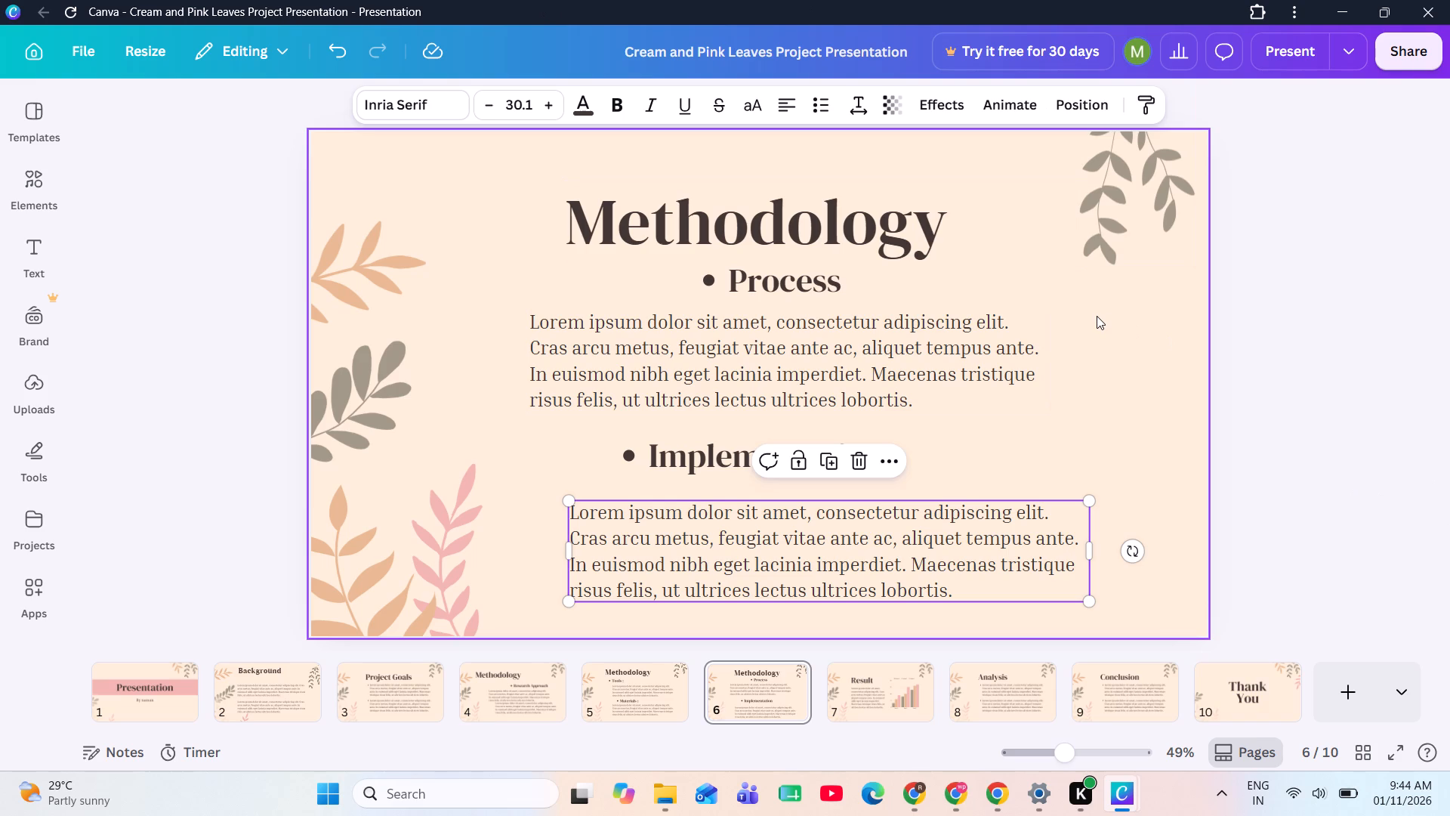
pyautogui.click(906, 376)
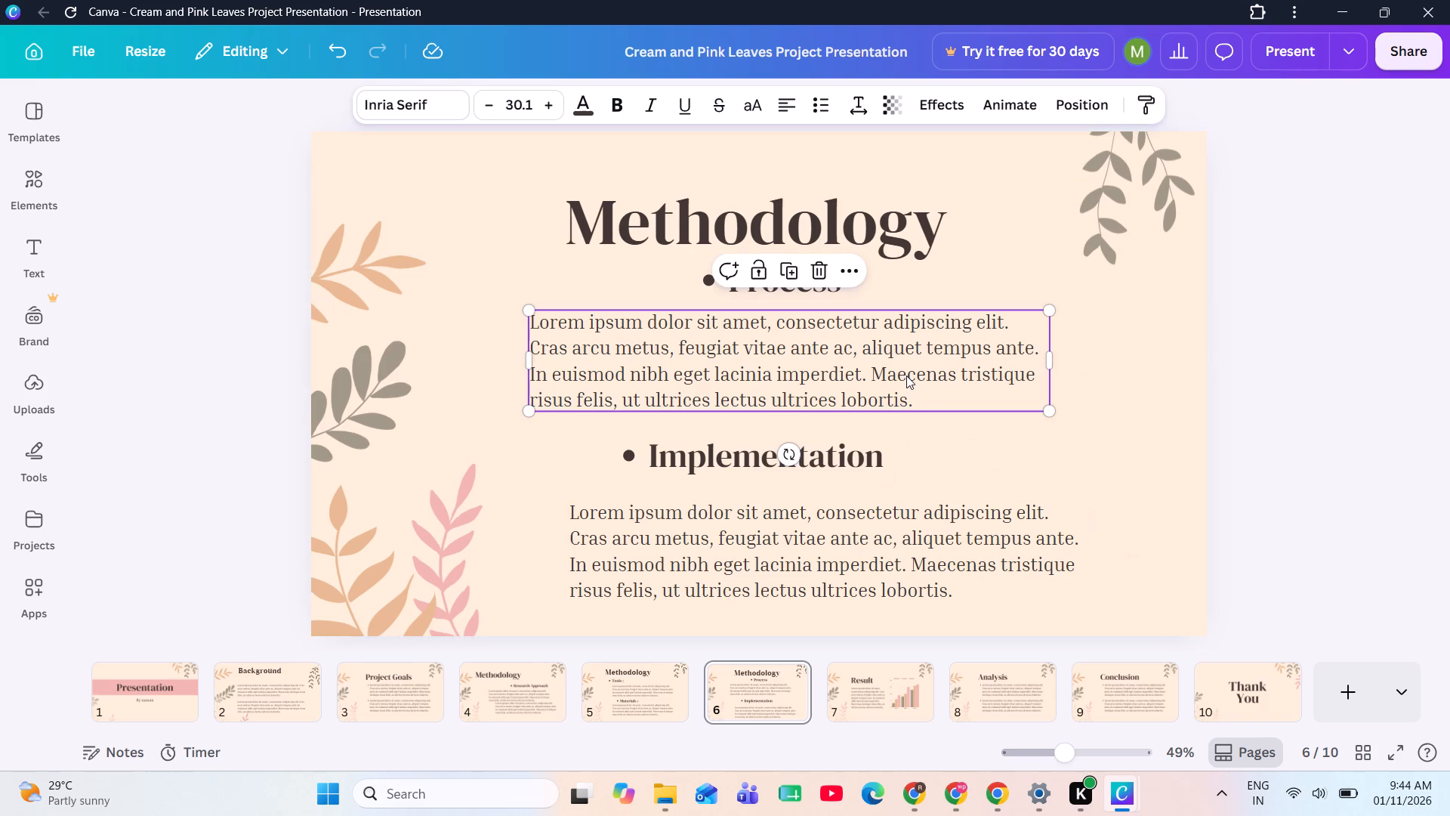
pyautogui.click(983, 253)
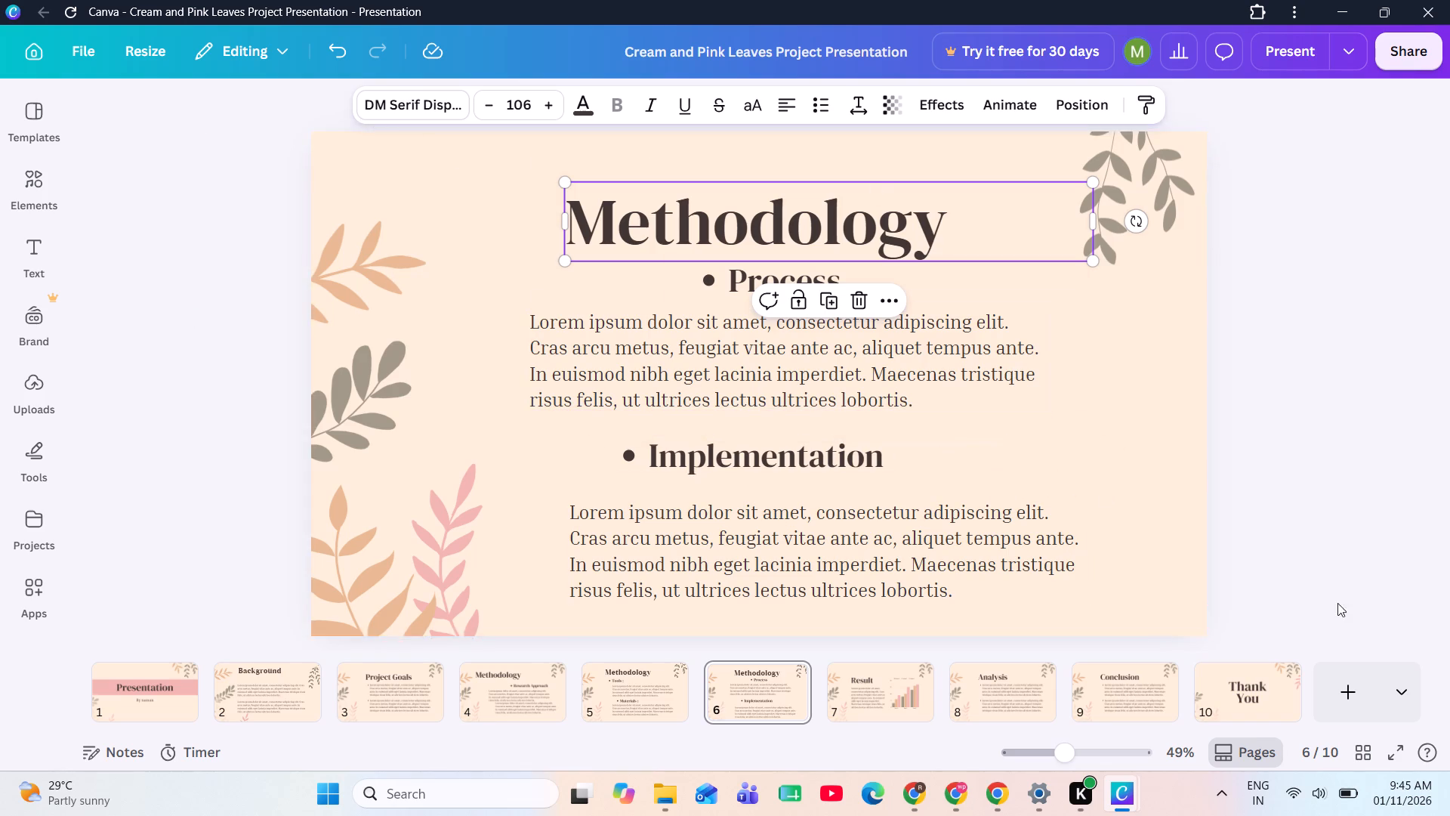
# On the page 7 Result slide, move the bar chart slightly right and down.
pyautogui.click(897, 699)
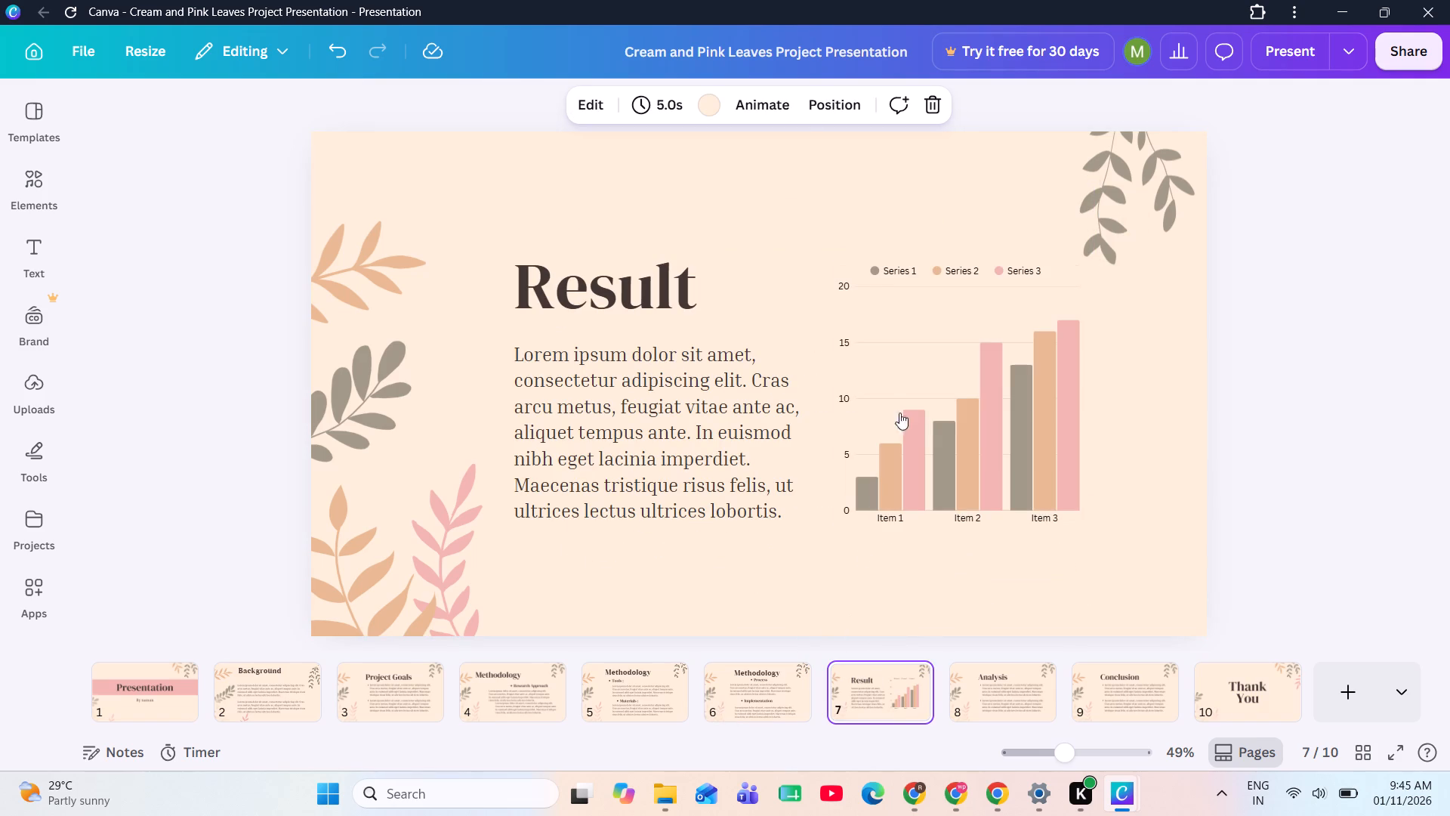
pyautogui.click(912, 397)
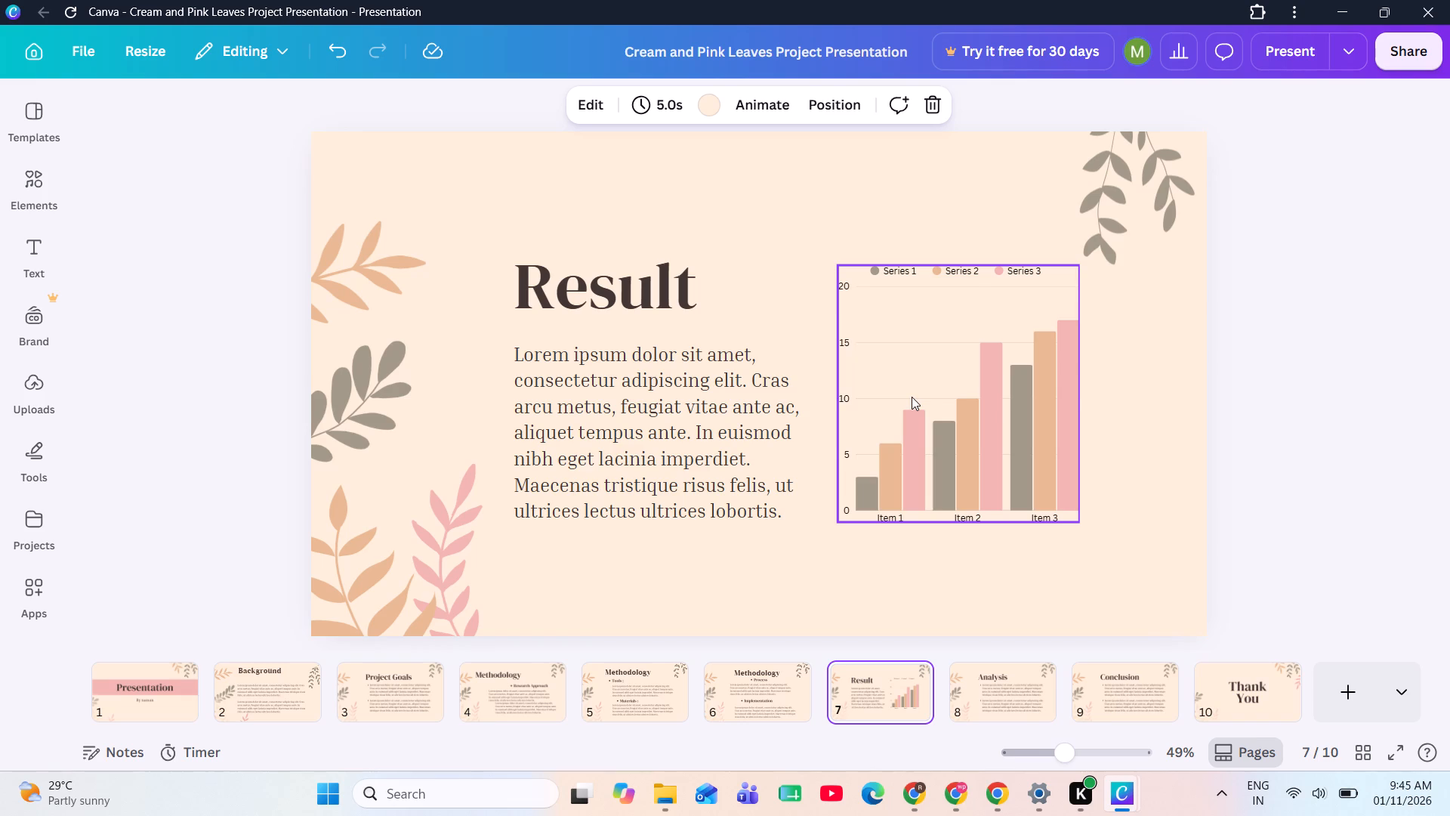
pyautogui.moveTo(912, 397); pyautogui.dragTo(949, 406)
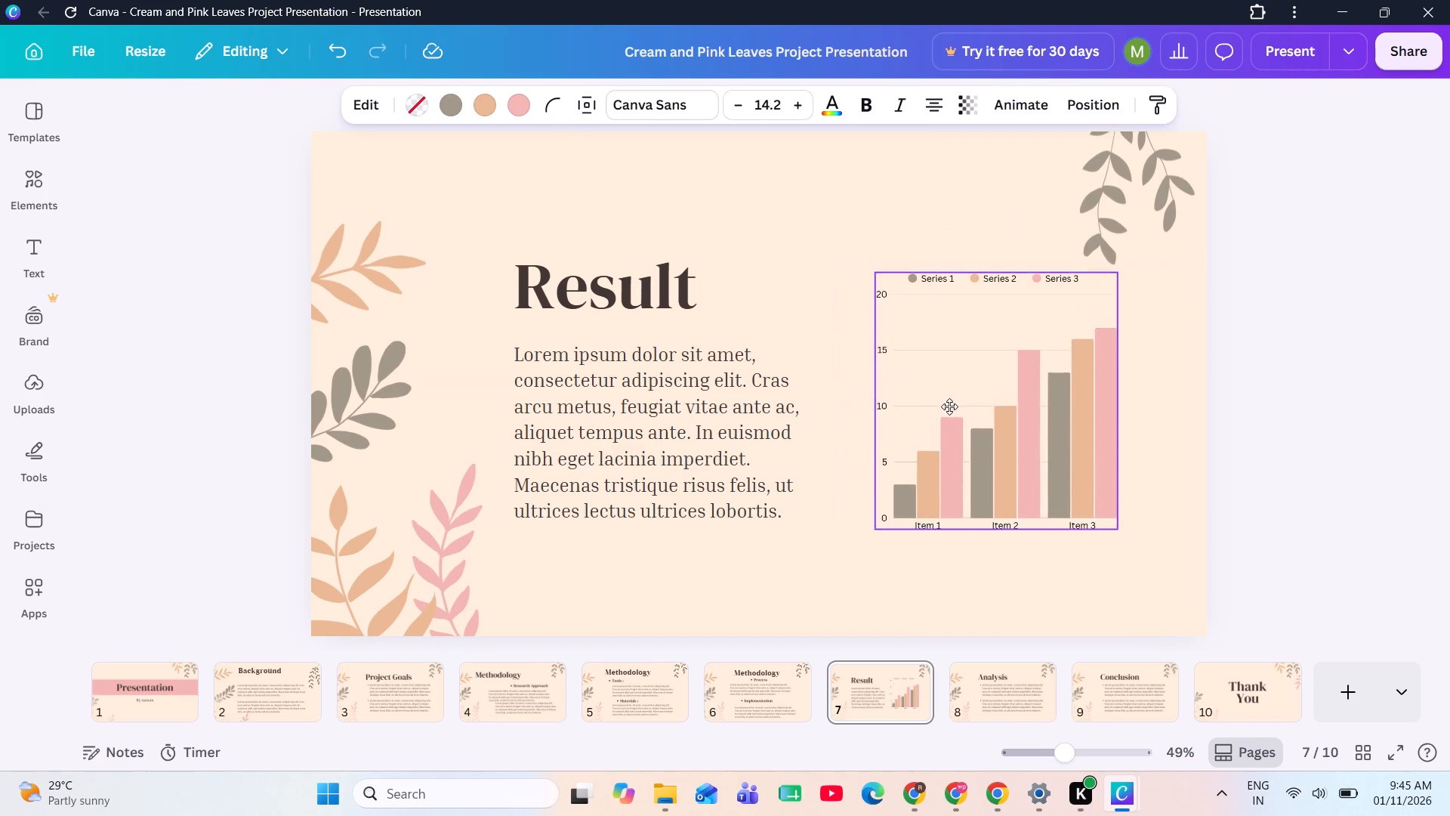
pyautogui.moveTo(949, 406); pyautogui.dragTo(949, 418)
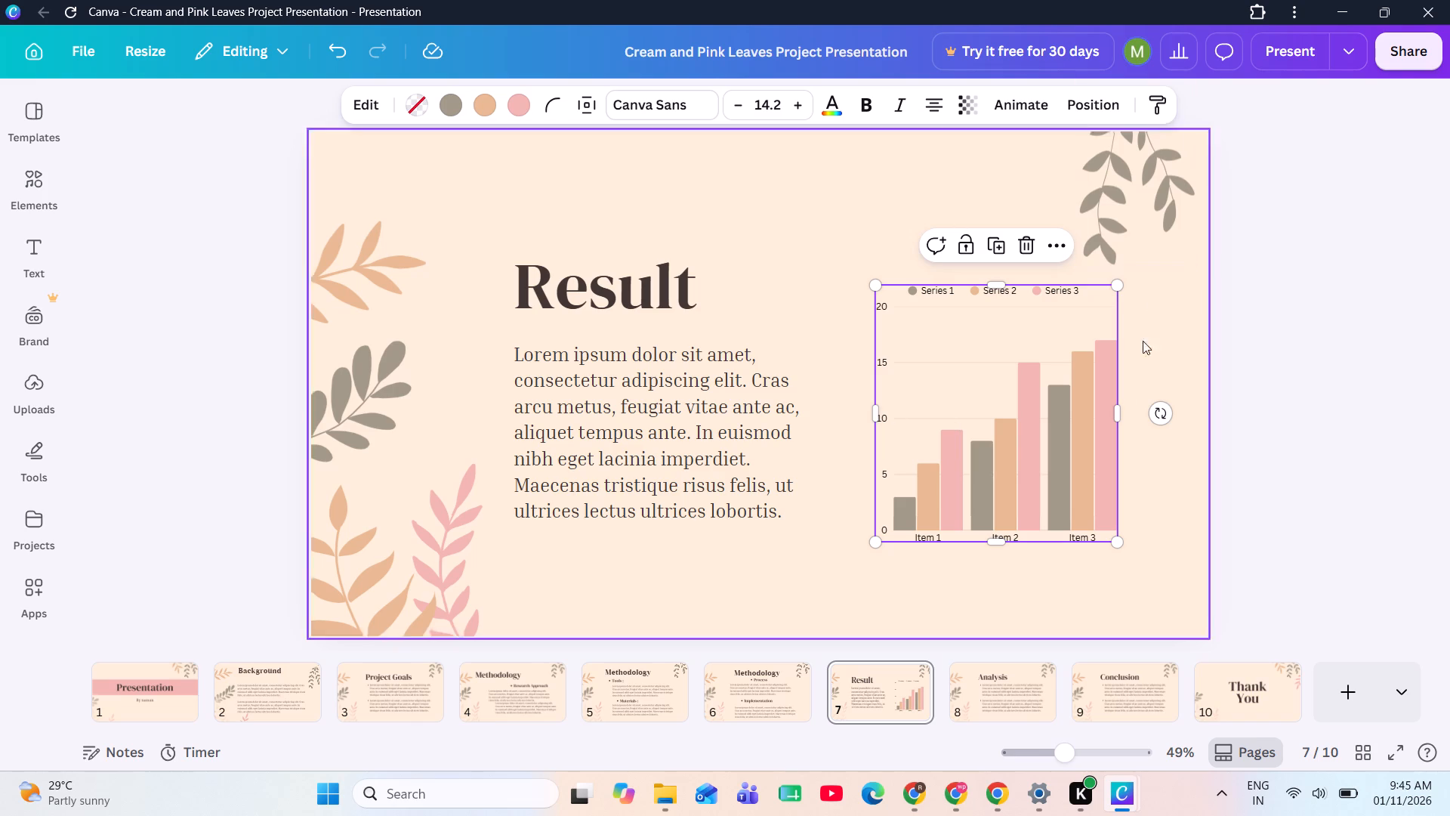
# Move the Result slide's body paragraph left and slightly down, and the Result heading up and slightly right.
pyautogui.moveTo(746, 384); pyautogui.dragTo(696, 395)
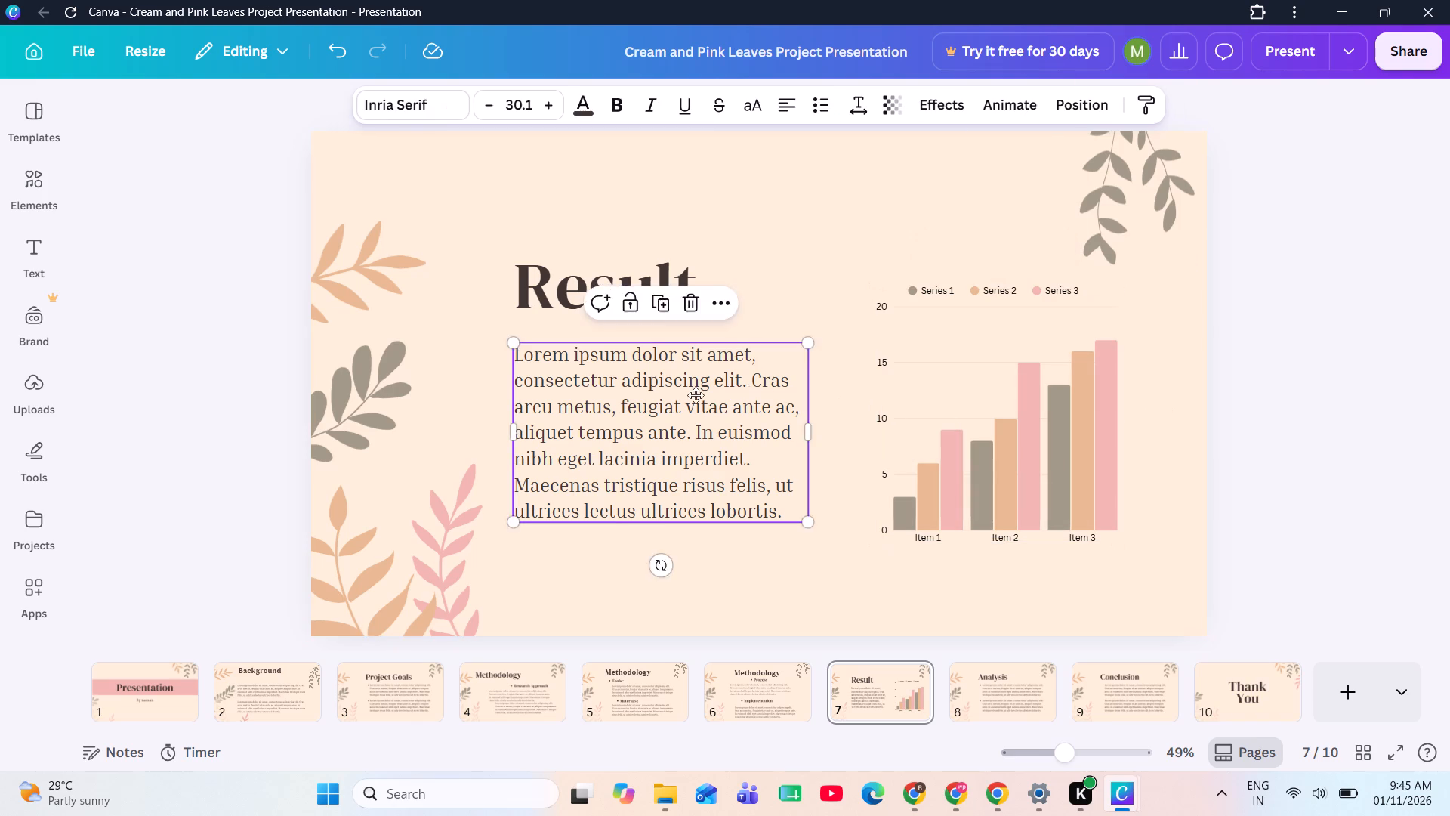
pyautogui.moveTo(696, 395); pyautogui.dragTo(685, 397)
pyautogui.moveTo(685, 397); pyautogui.dragTo(720, 394)
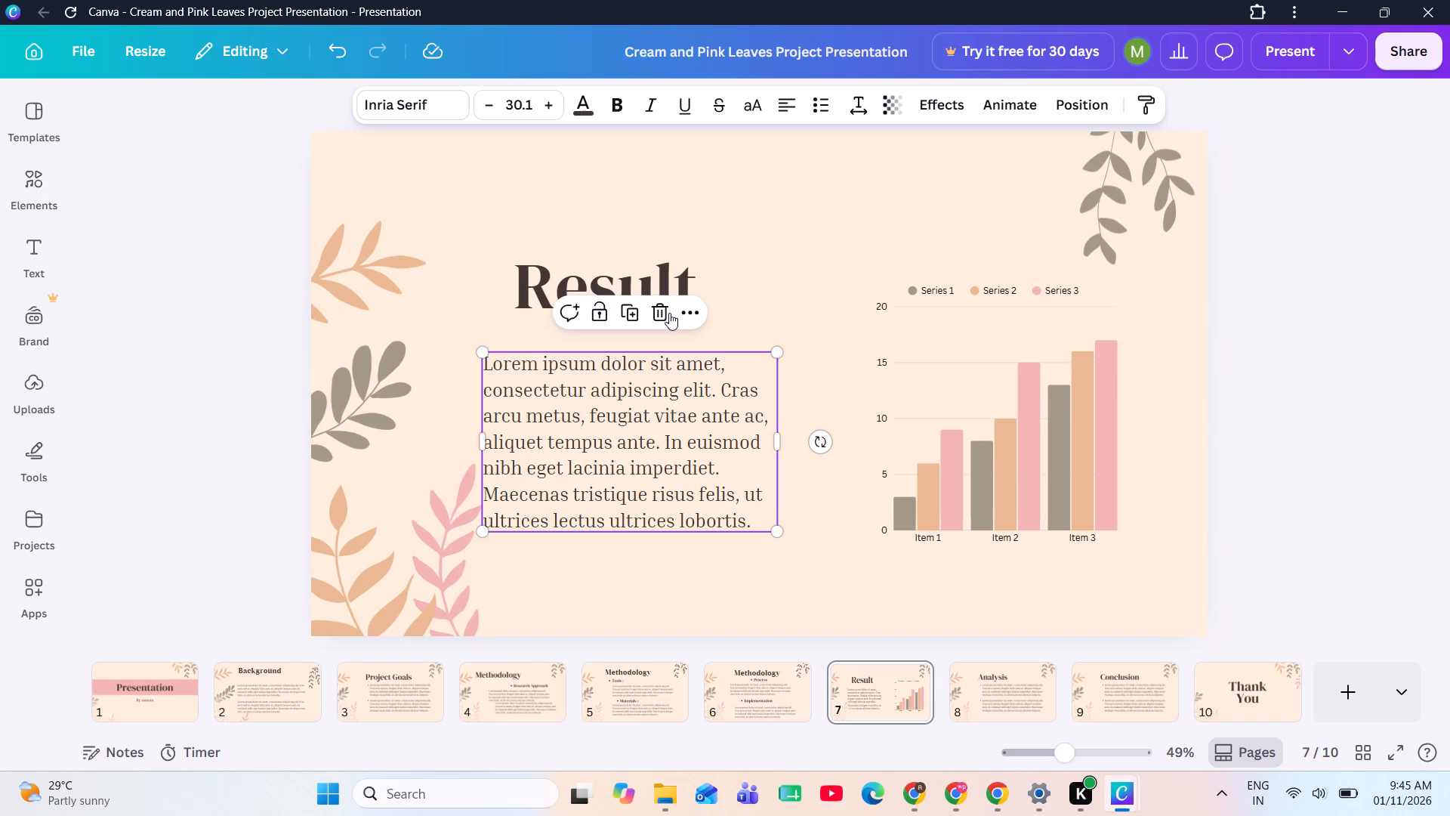
pyautogui.moveTo(664, 280); pyautogui.dragTo(678, 258)
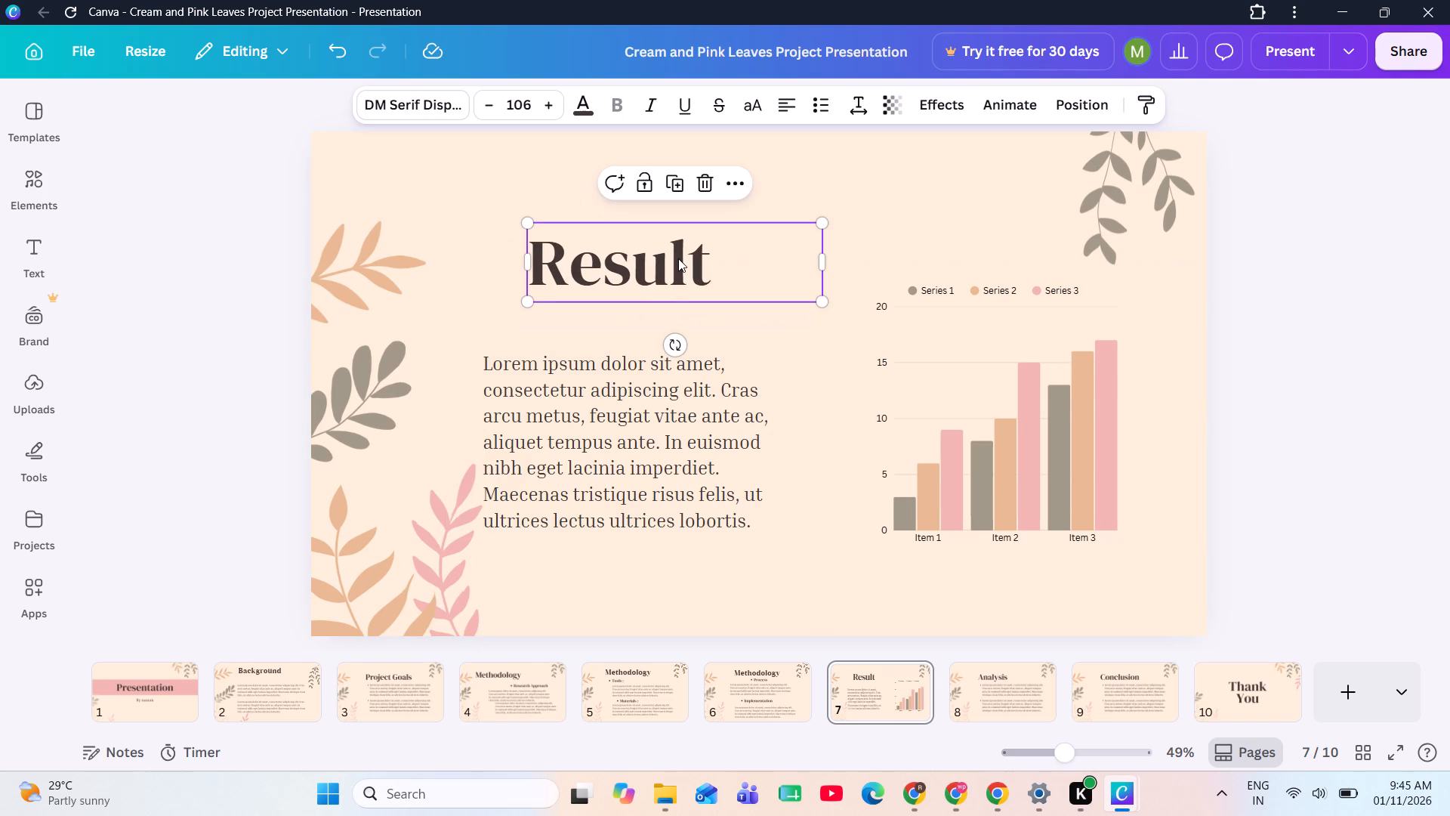
# Delete the Thank You slide on page 10.
pyautogui.click(1253, 691)
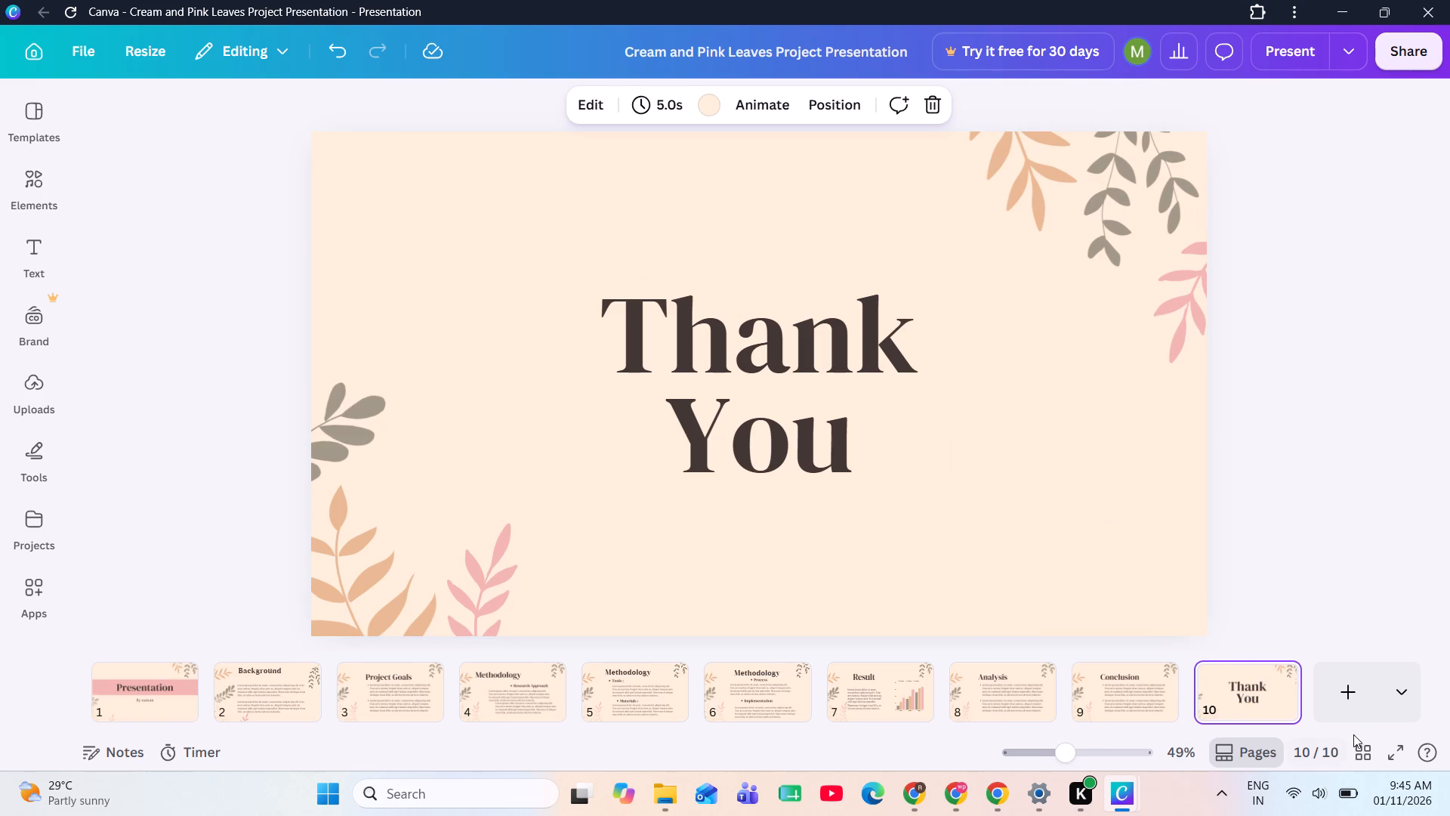
pyautogui.moveTo(1310, 697); pyautogui.dragTo(1264, 707)
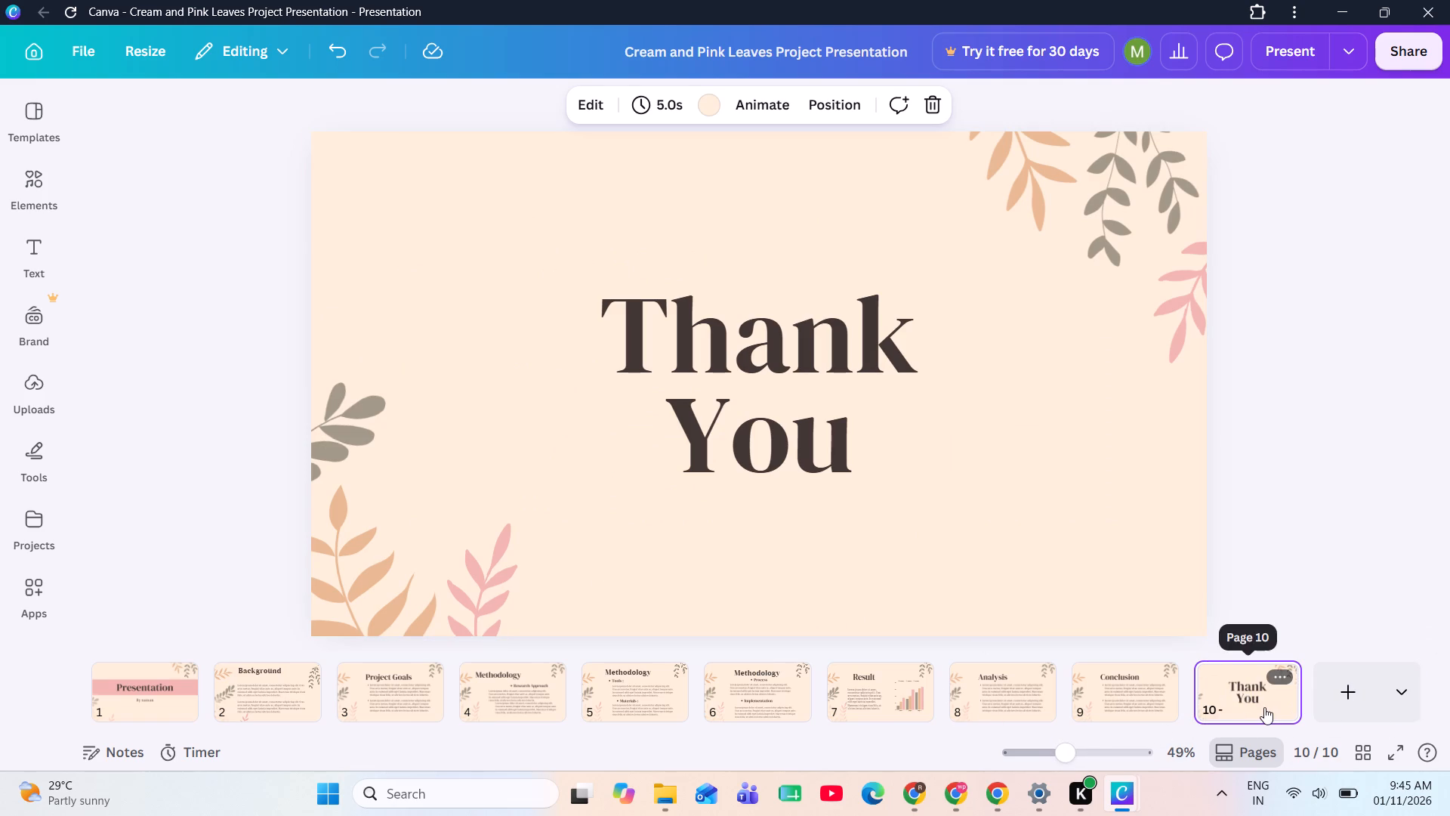
pyautogui.rightClick(1264, 707)
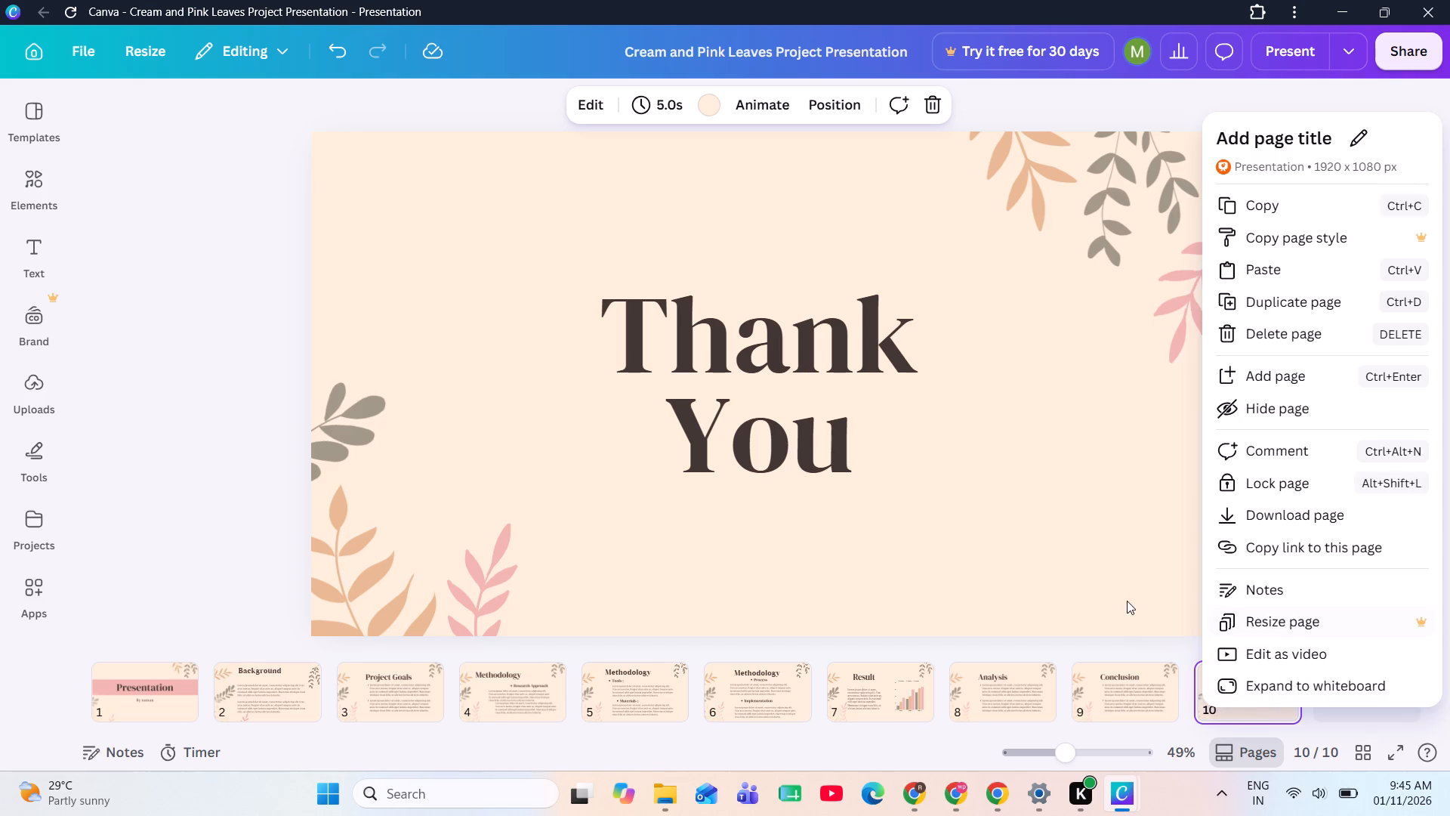
pyautogui.click(1152, 647)
pyautogui.click(1283, 673)
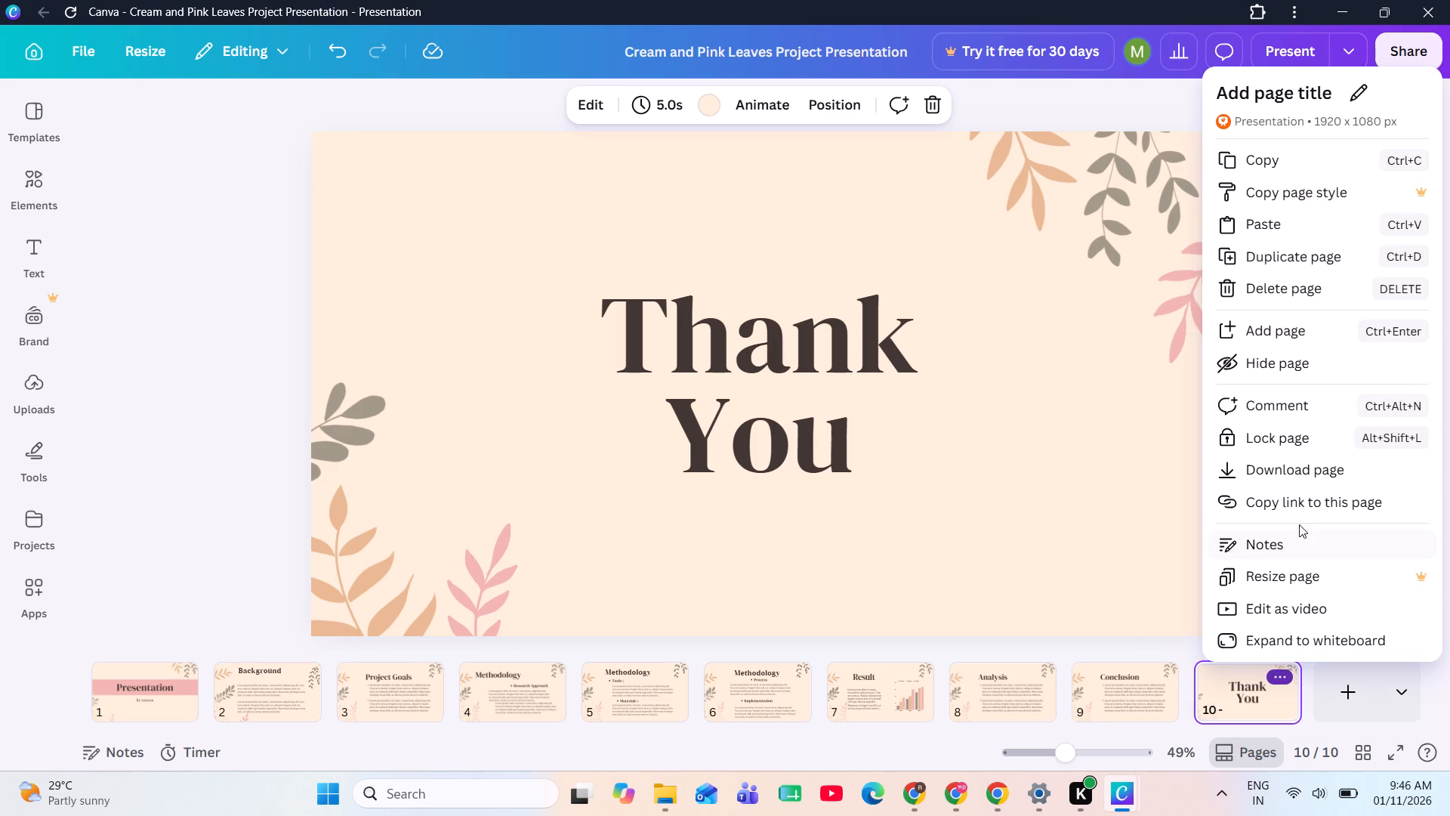
pyautogui.click(1303, 280)
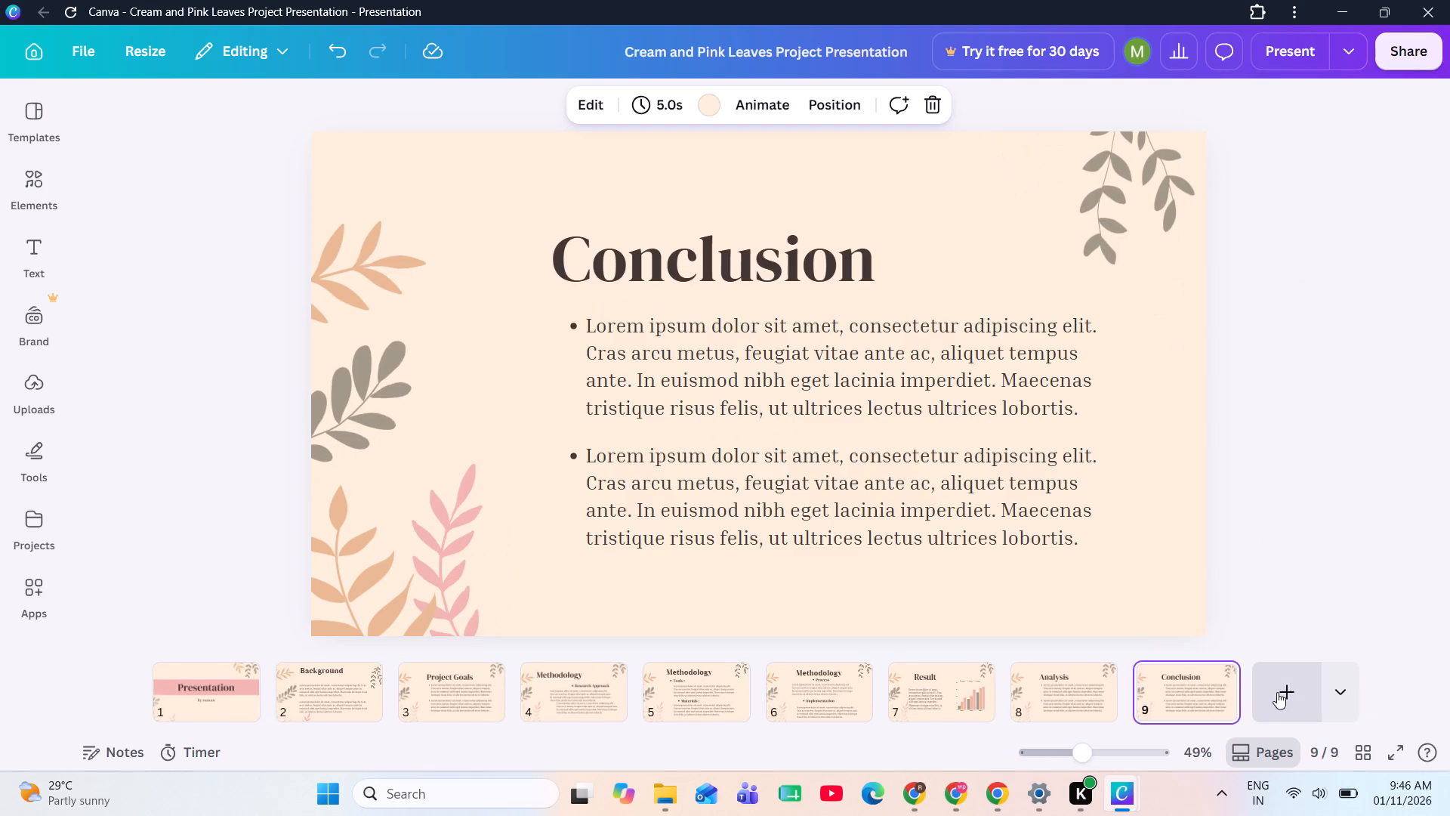
# Add a blank page after the Conclusion slide, keeping it as the last page.
pyautogui.click(1277, 699)
pyautogui.moveTo(1277, 699); pyautogui.dragTo(1161, 688)
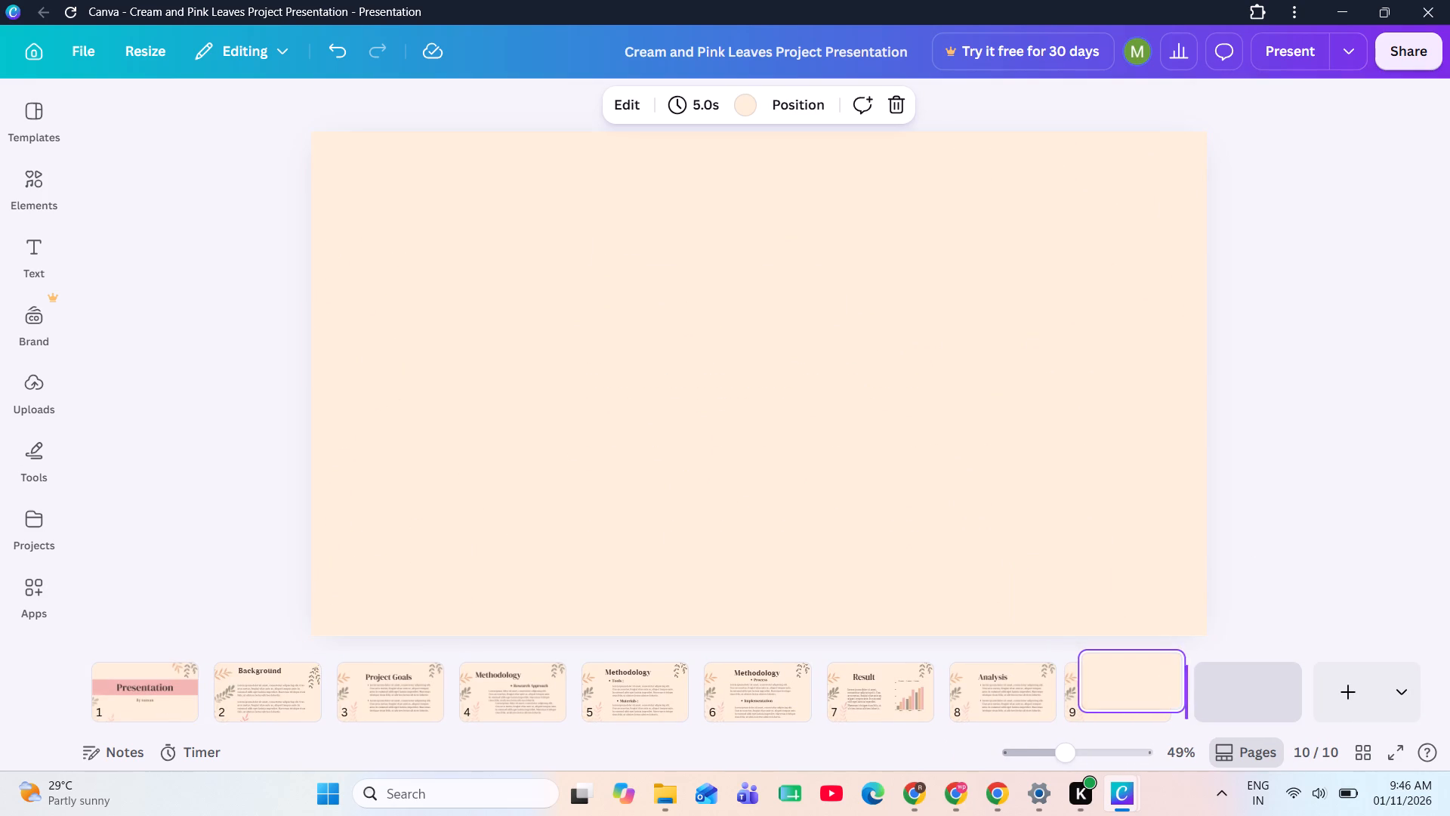
pyautogui.moveTo(1161, 688); pyautogui.dragTo(1244, 614)
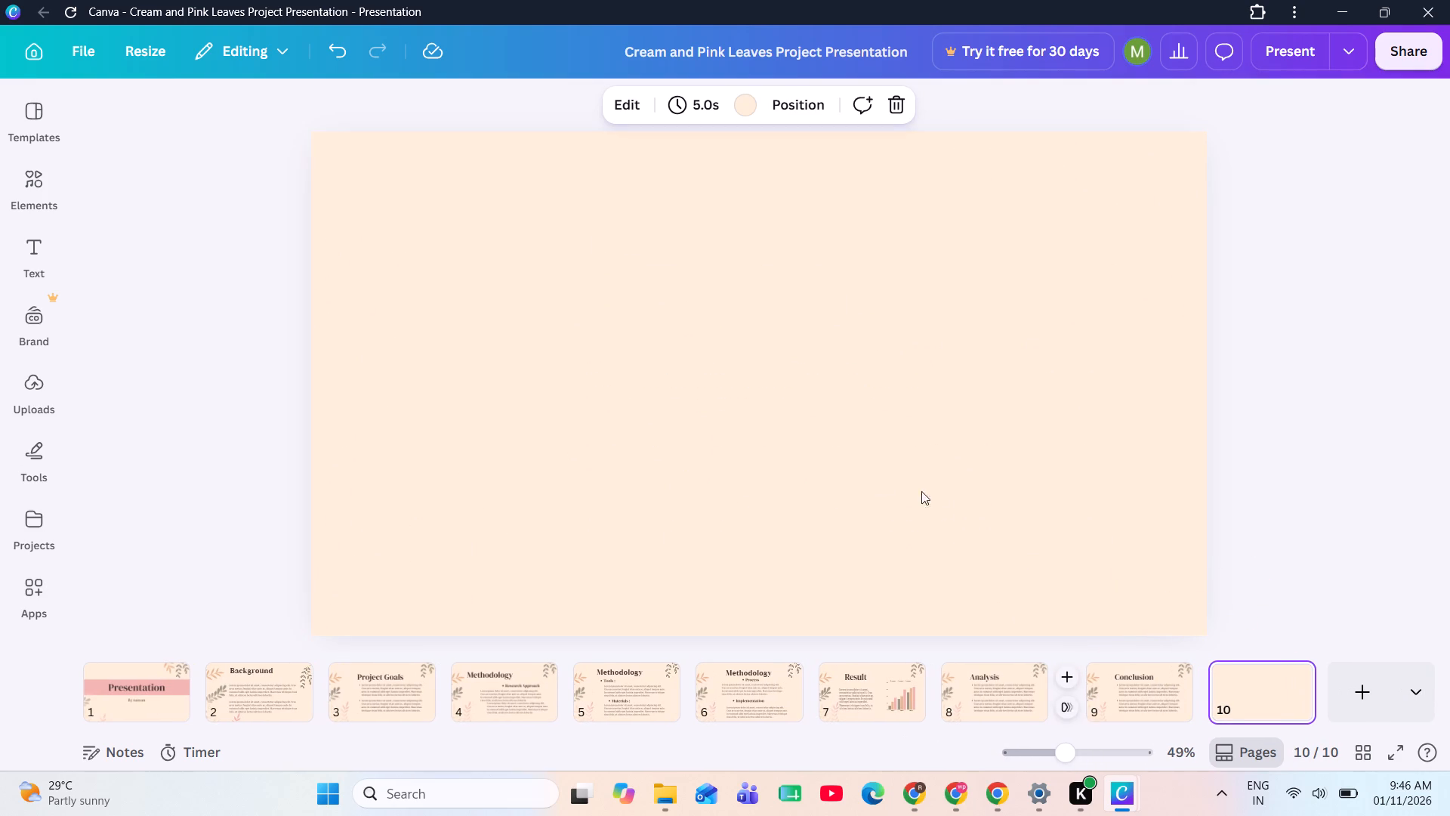
# On the page 7 Result slide, shift the bar chart a little further right and down.
pyautogui.click(869, 681)
pyautogui.click(766, 691)
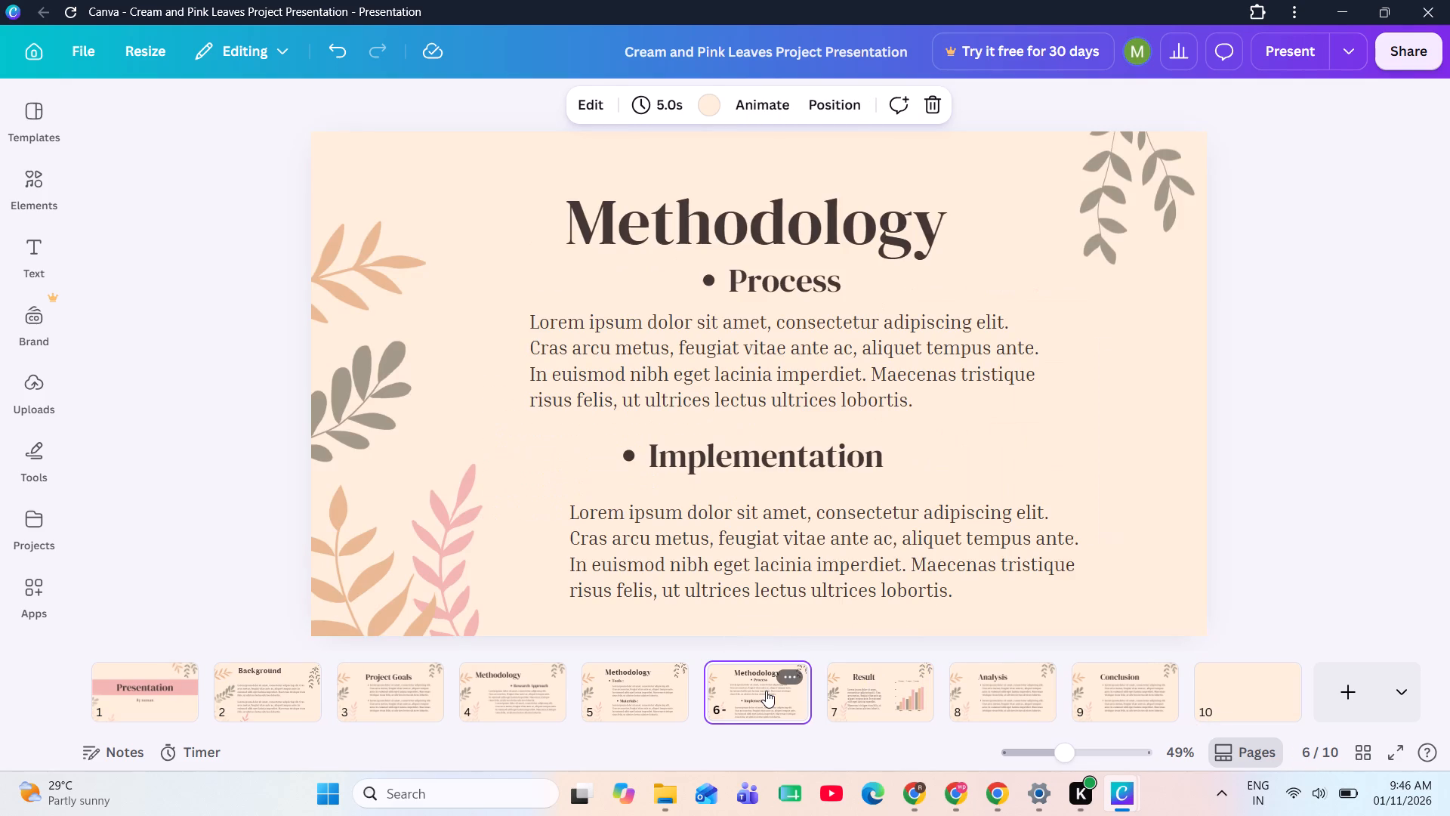
pyautogui.click(860, 702)
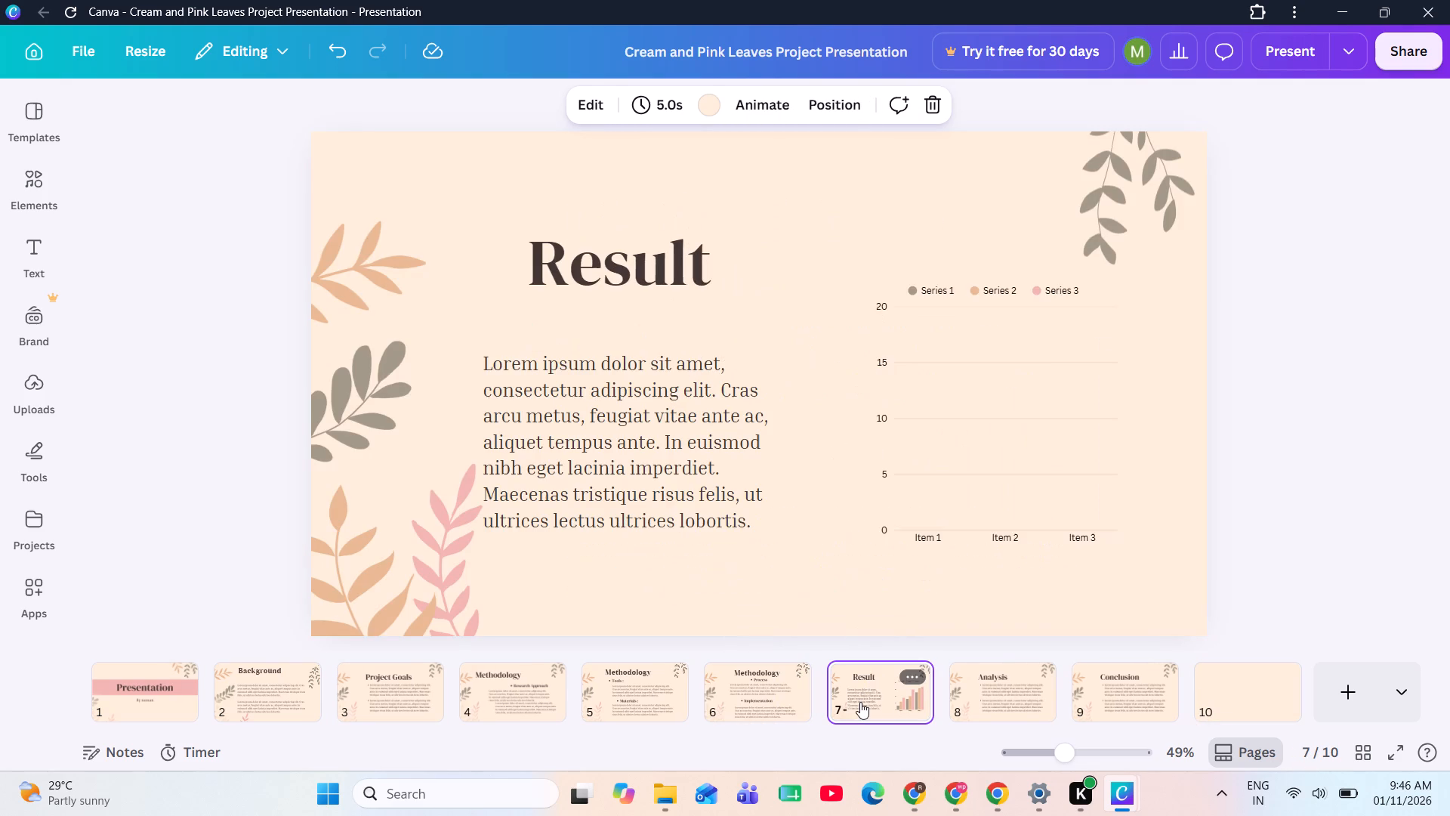
pyautogui.click(946, 377)
pyautogui.moveTo(946, 377); pyautogui.dragTo(970, 380)
# Move the Result slide's body paragraph right and down, and lower the Result heading to sit just above it.
pyautogui.moveTo(683, 410); pyautogui.dragTo(703, 442)
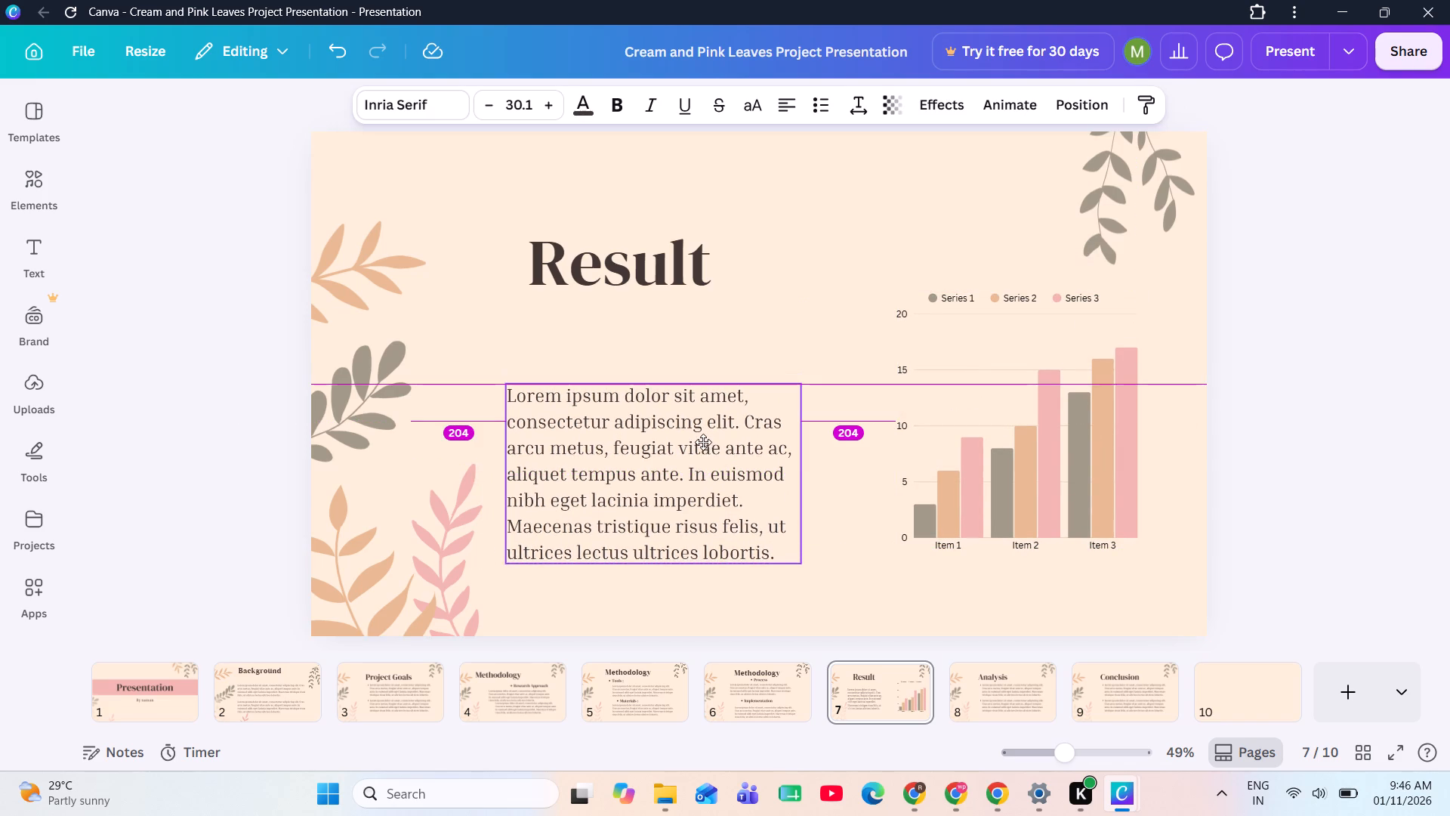
pyautogui.moveTo(703, 442); pyautogui.dragTo(706, 451)
pyautogui.moveTo(652, 252); pyautogui.dragTo(628, 319)
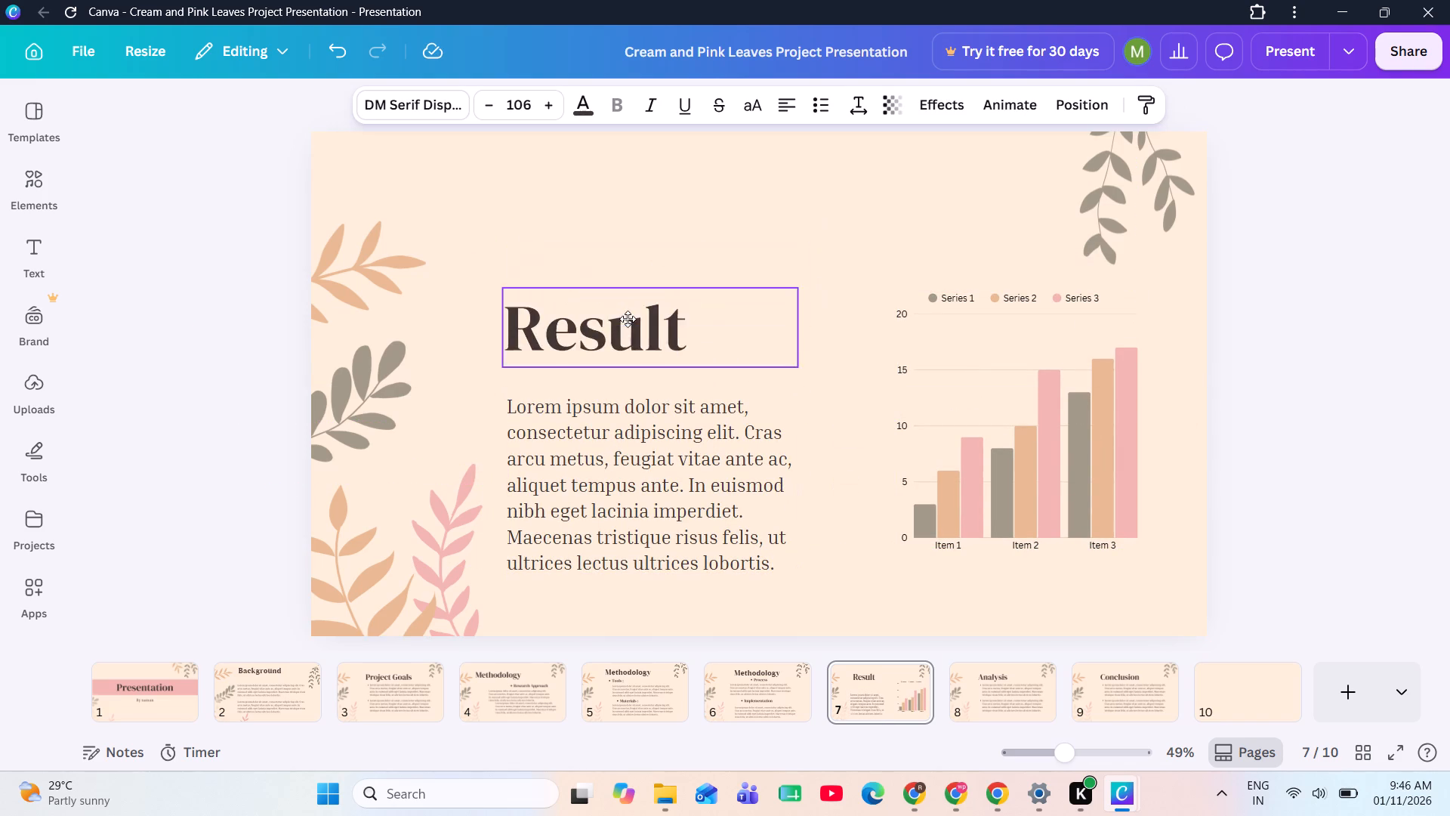
pyautogui.moveTo(628, 319); pyautogui.dragTo(645, 313)
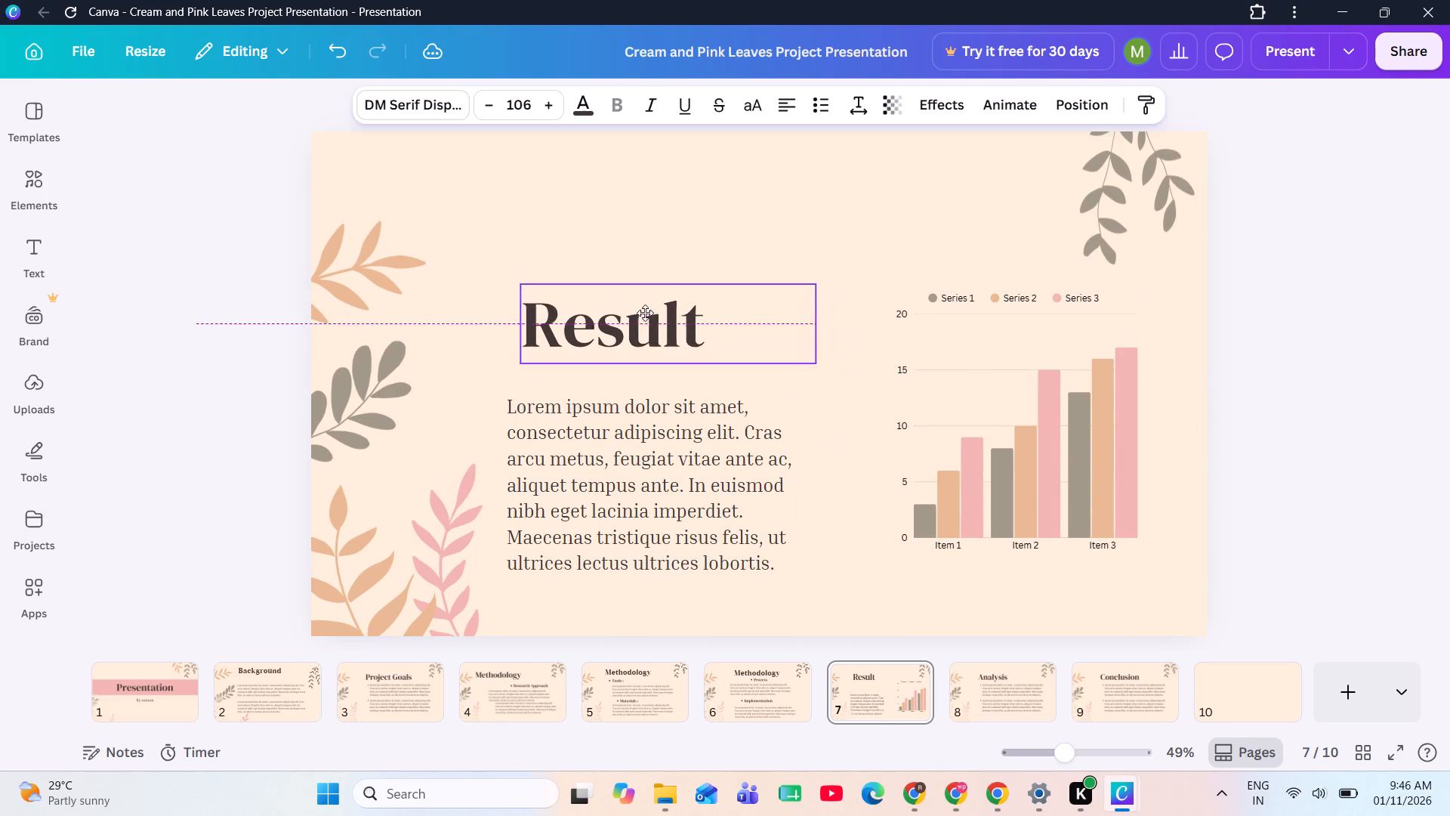
# Align the Result heading with the left edge of the body paragraph below it.
pyautogui.moveTo(645, 313); pyautogui.dragTo(630, 322)
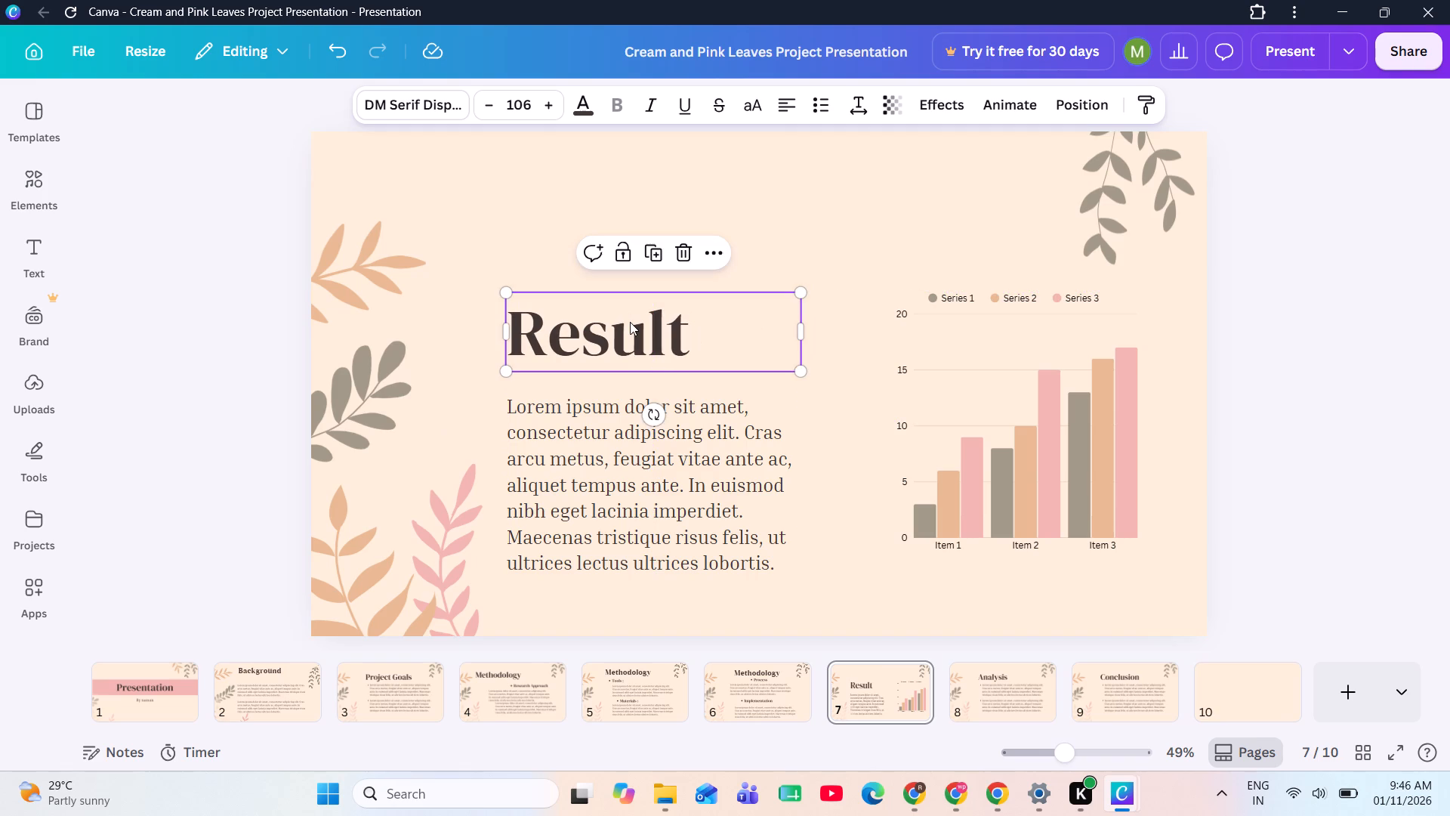
pyautogui.click(638, 419)
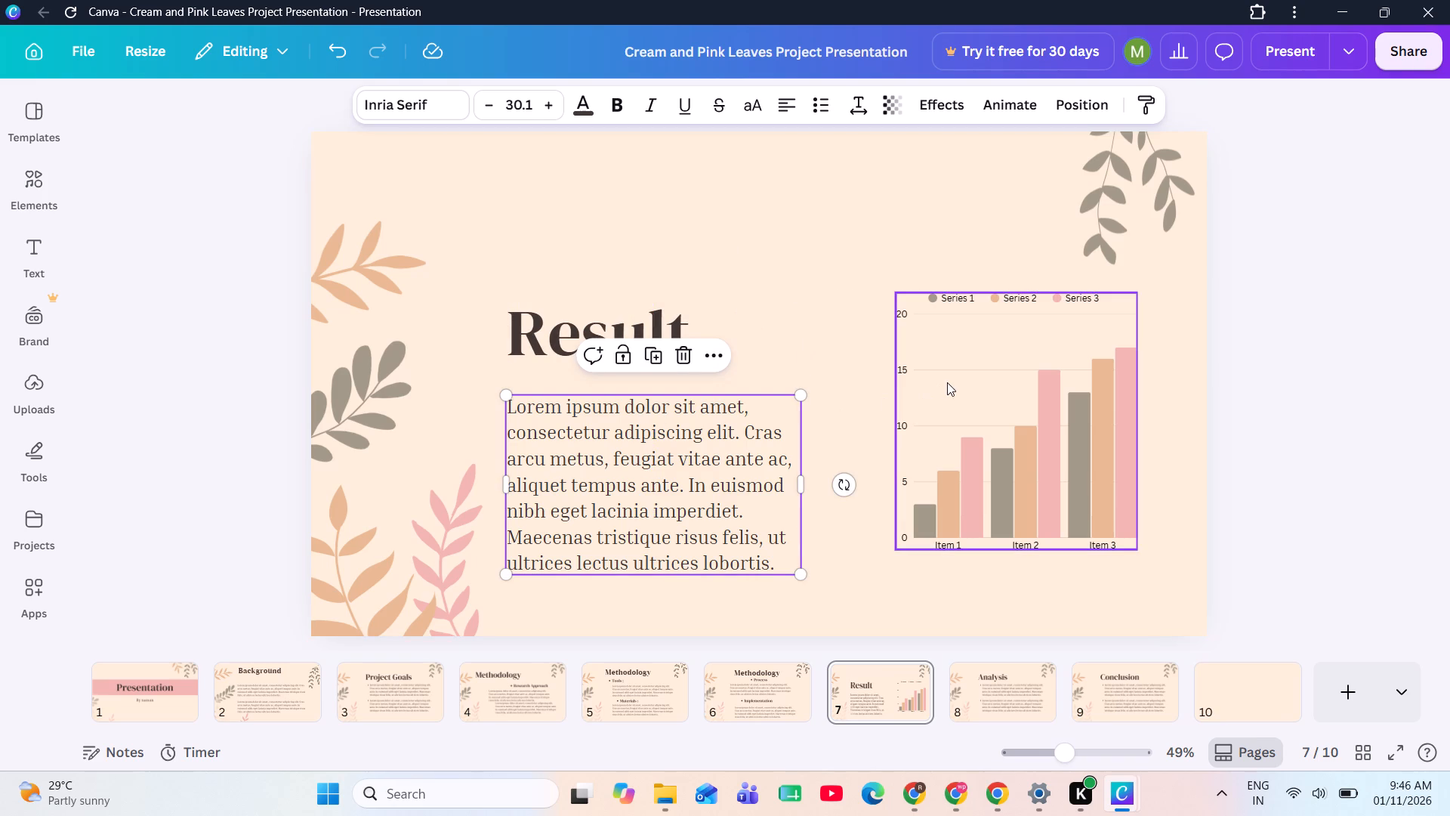
# On the Result slide, move the hanging grey leaves left along the top edge and lower the bar chart slightly.
pyautogui.moveTo(1113, 208); pyautogui.dragTo(1084, 208)
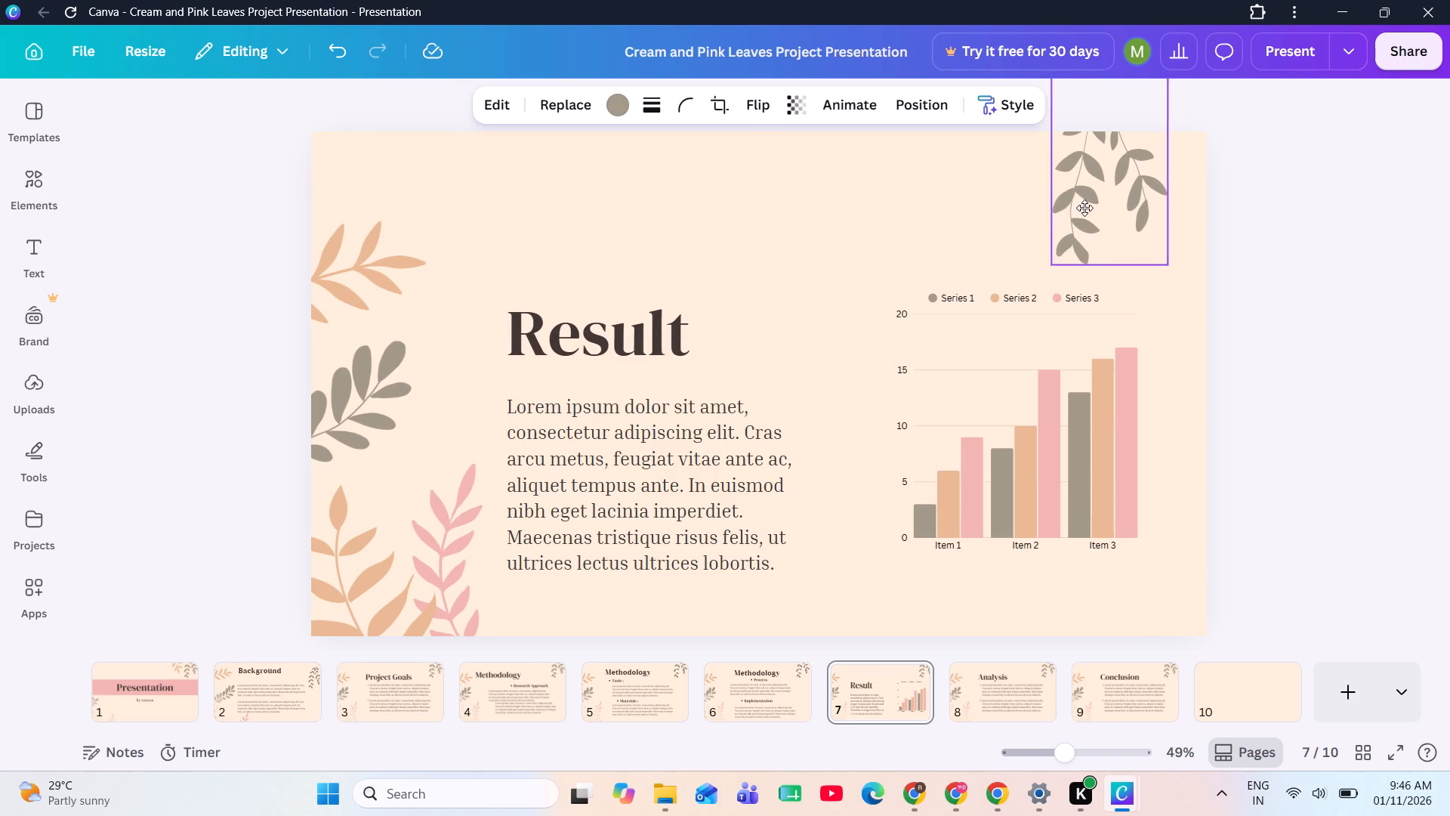
pyautogui.moveTo(1084, 208); pyautogui.dragTo(1032, 206)
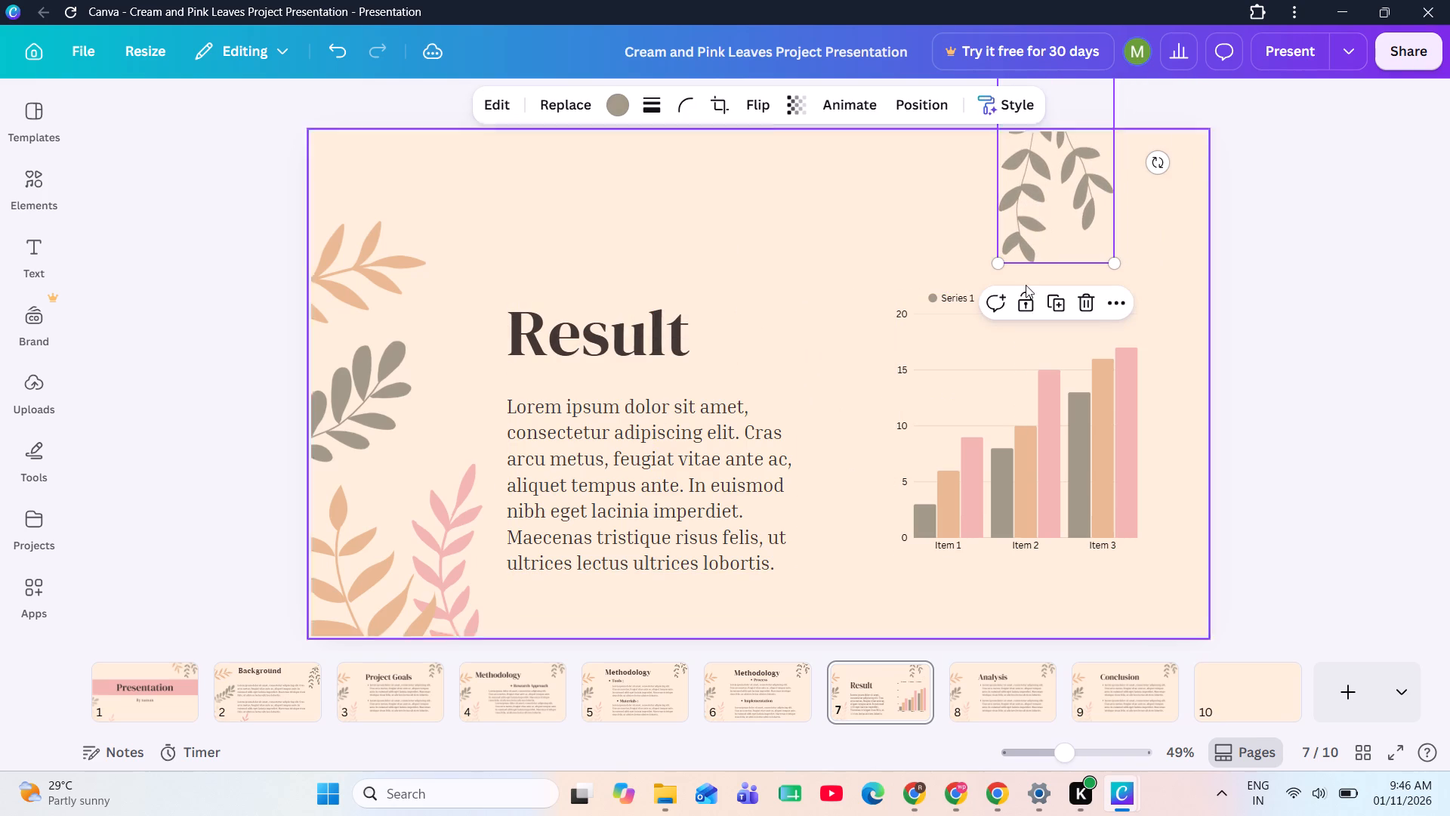
pyautogui.moveTo(993, 370); pyautogui.dragTo(995, 397)
# On the Result slide, raise the upper peach and grey leaves with a slight right shift, and move the pink leaf down and right.
pyautogui.moveTo(364, 275); pyautogui.dragTo(381, 227)
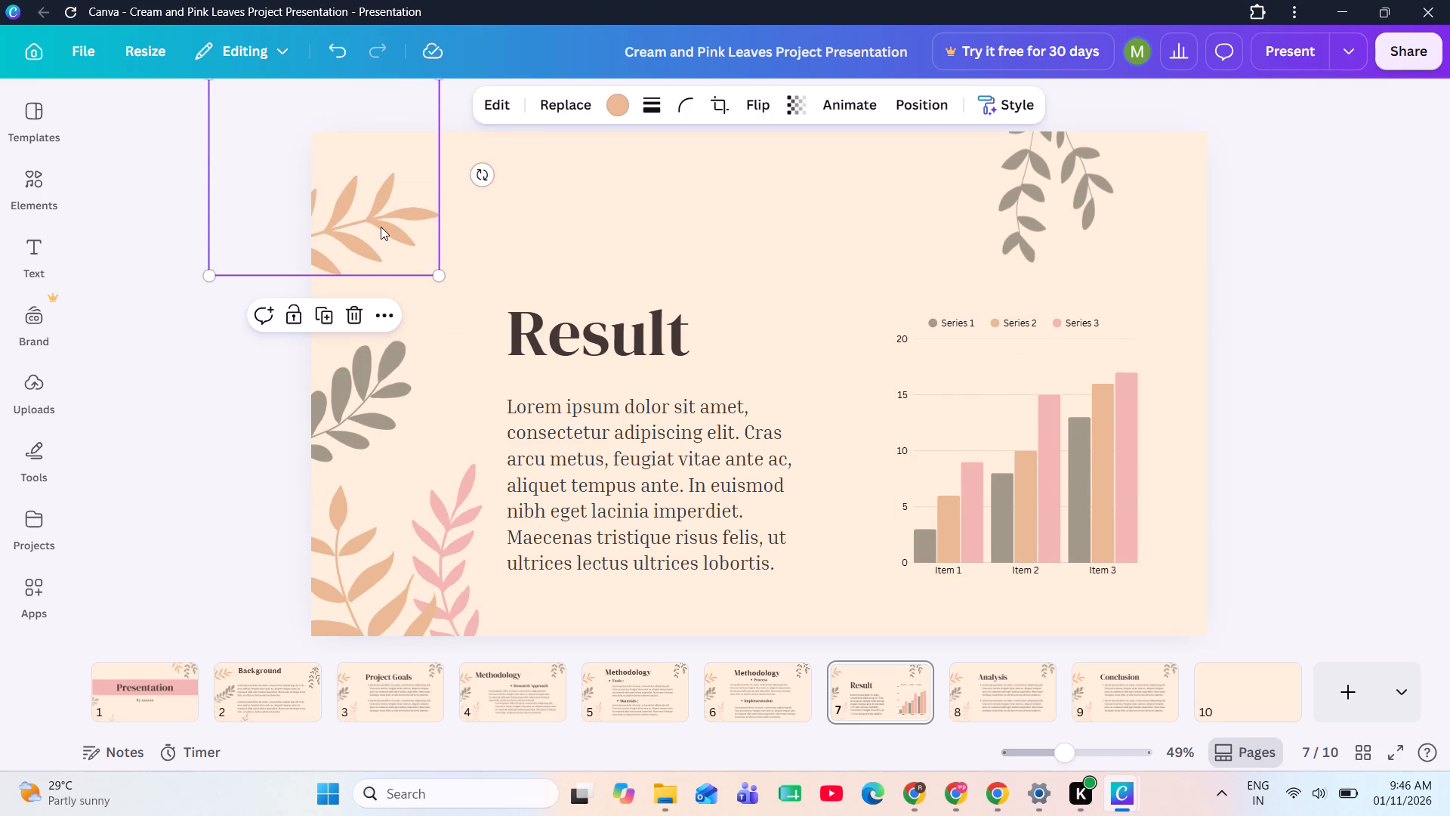
pyautogui.moveTo(372, 382); pyautogui.dragTo(407, 329)
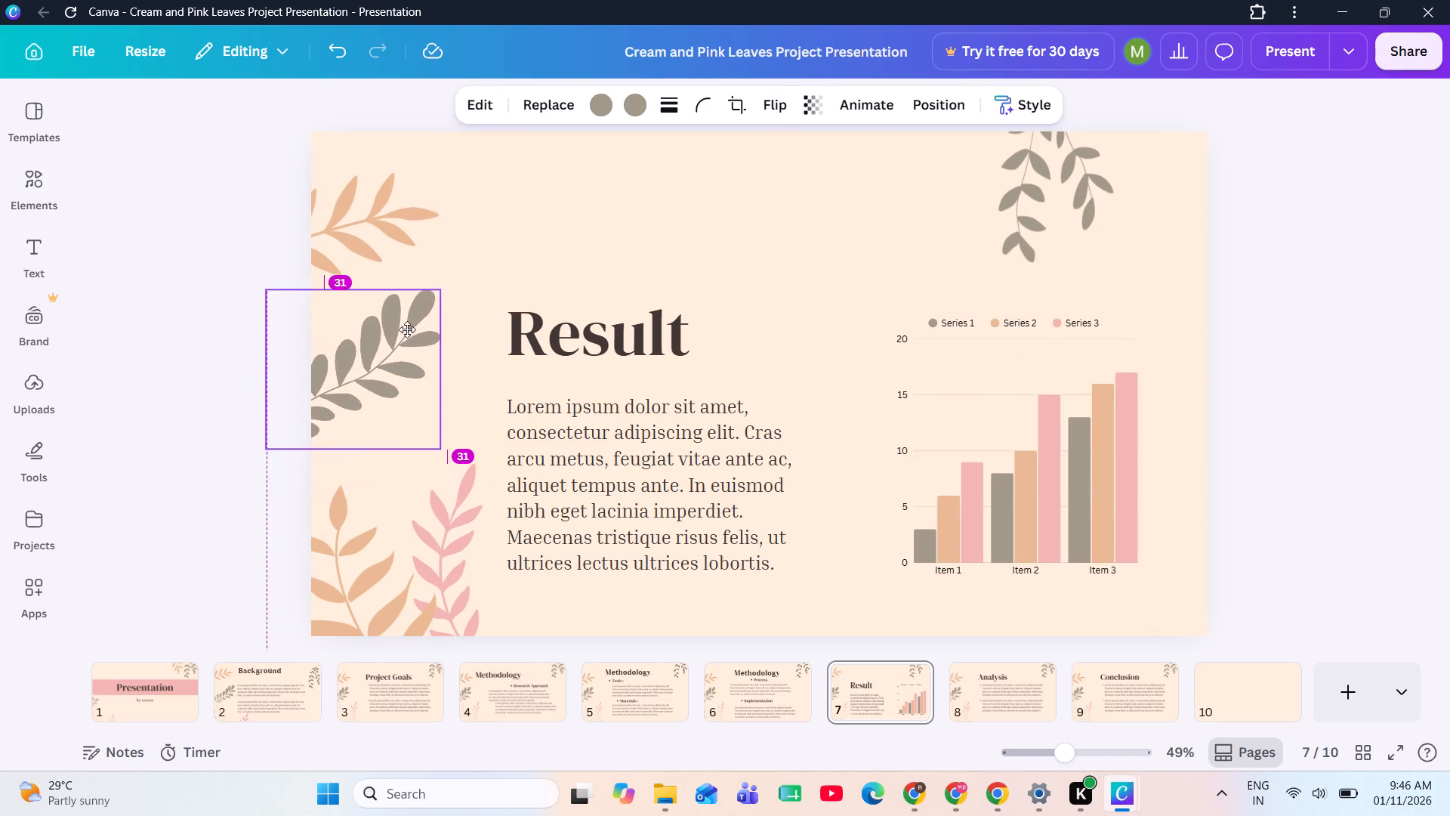
pyautogui.moveTo(407, 329); pyautogui.dragTo(418, 341)
pyautogui.moveTo(452, 546); pyautogui.dragTo(489, 632)
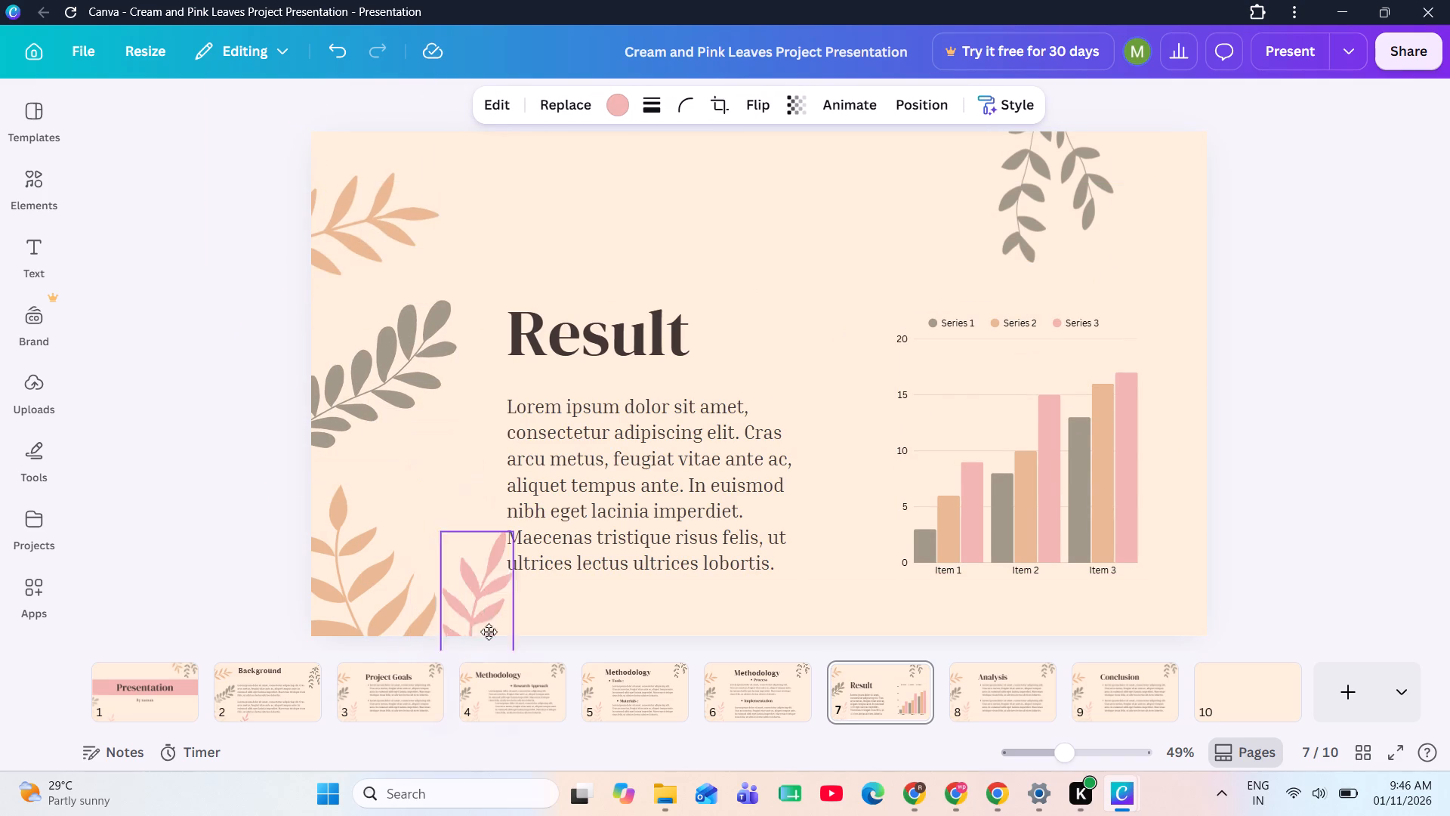
pyautogui.moveTo(489, 632); pyautogui.dragTo(489, 649)
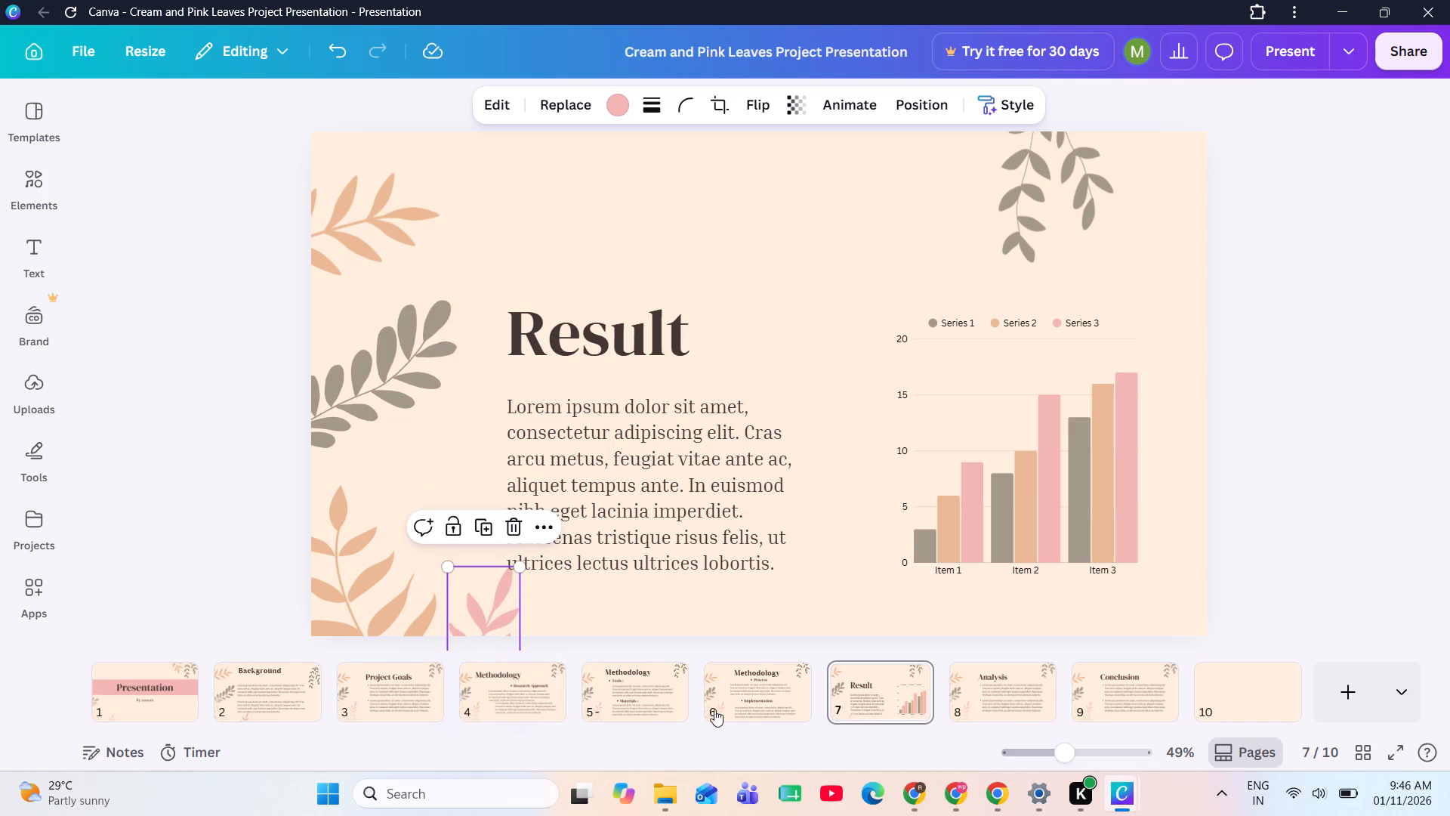
# On the page 6 Methodology slide, shift the heading slightly left, move the Process subheading left beneath it, and lower the Process paragraph slightly.
pyautogui.click(723, 709)
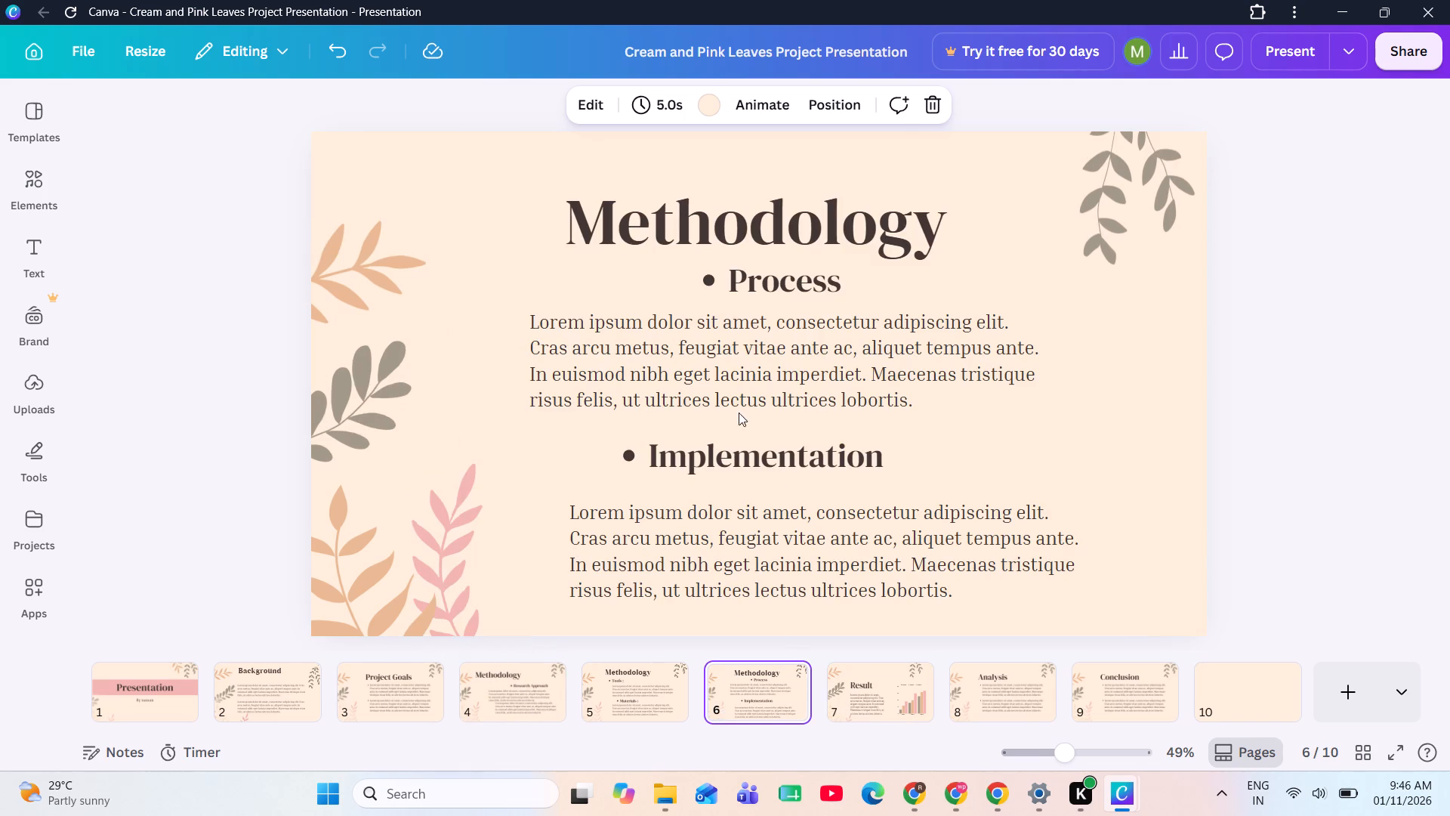
pyautogui.moveTo(789, 194); pyautogui.dragTo(703, 201)
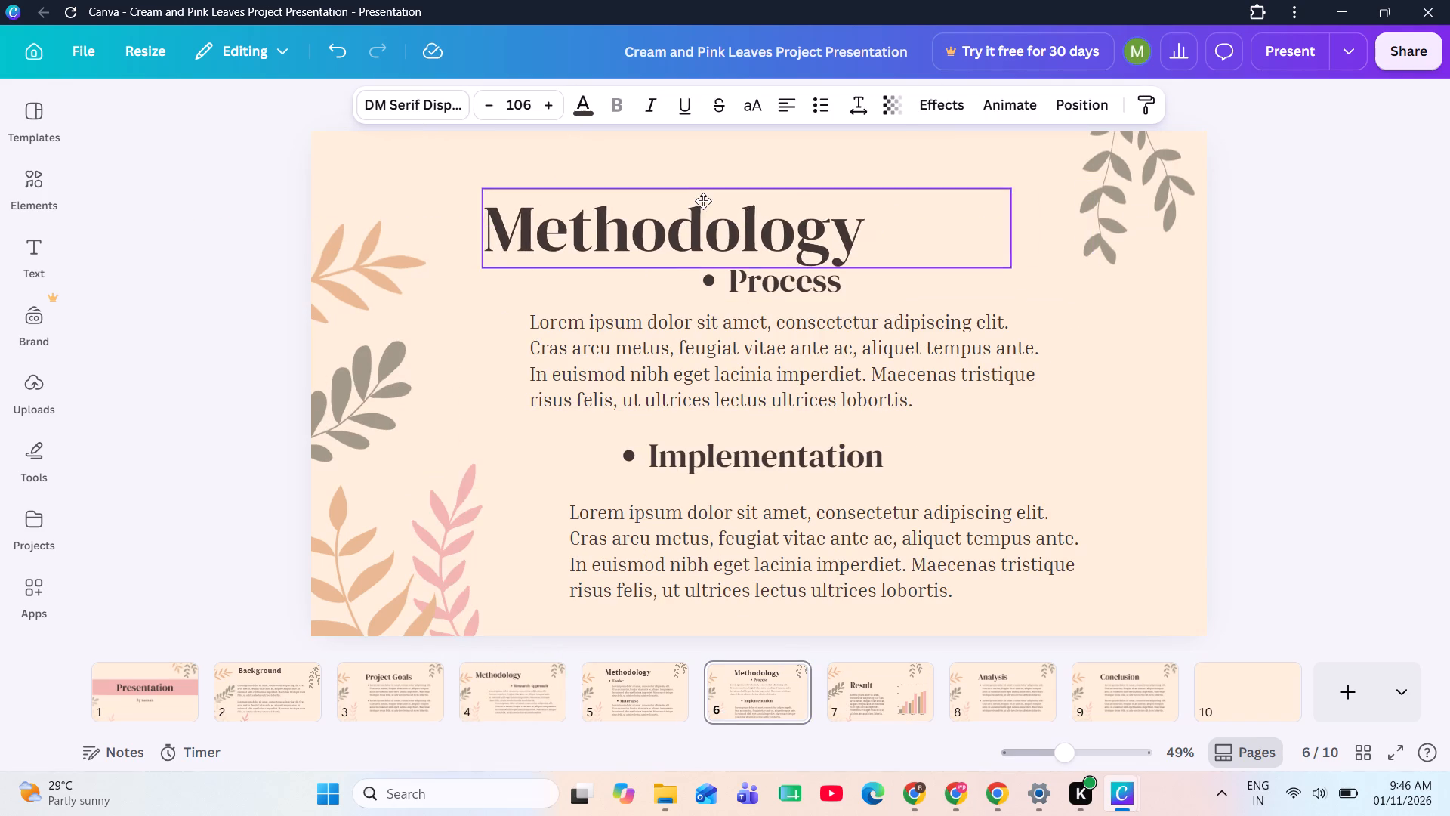
pyautogui.moveTo(703, 201); pyautogui.dragTo(757, 197)
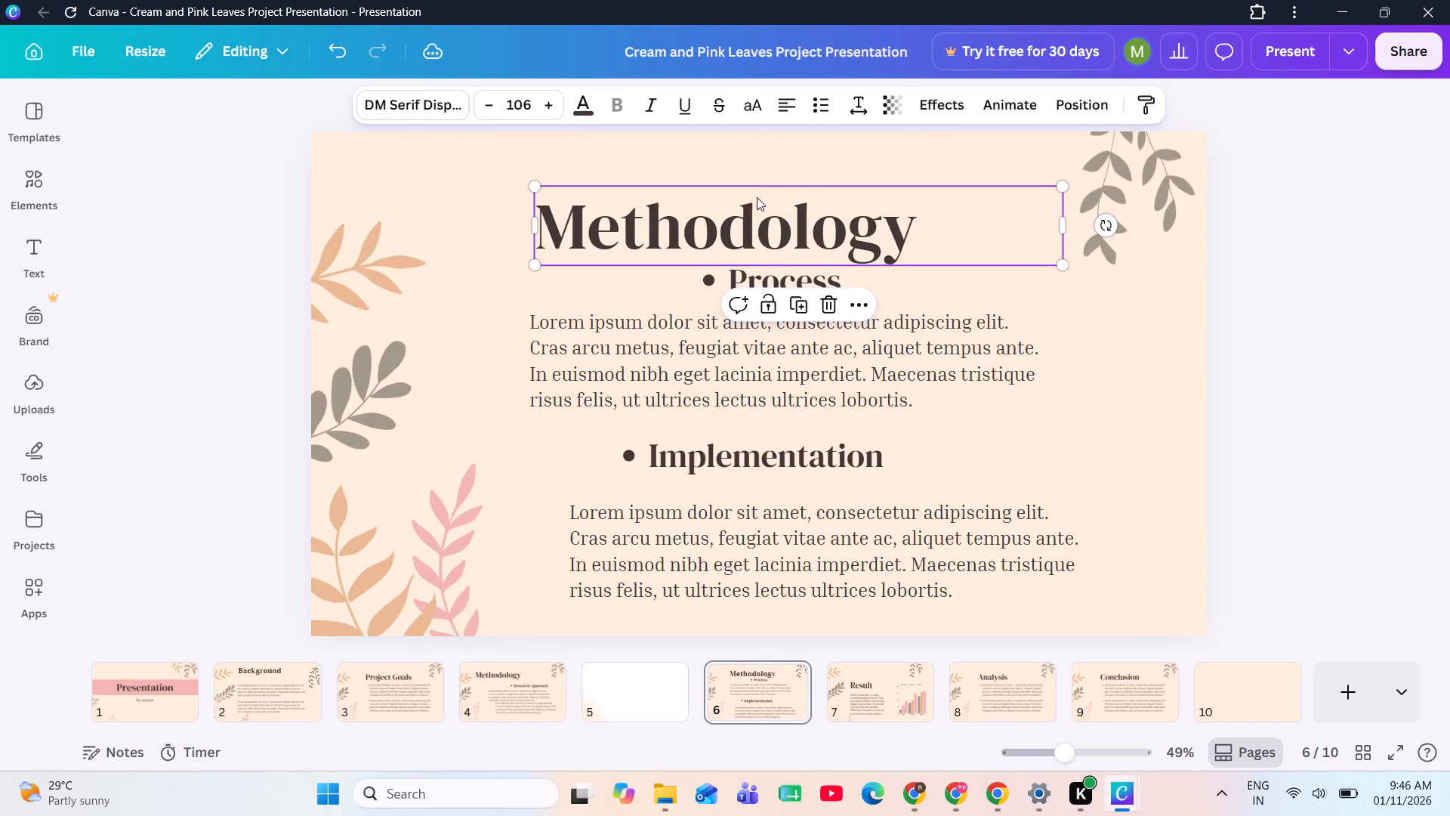
pyautogui.moveTo(770, 283); pyautogui.dragTo(615, 291)
pyautogui.moveTo(614, 354); pyautogui.dragTo(602, 376)
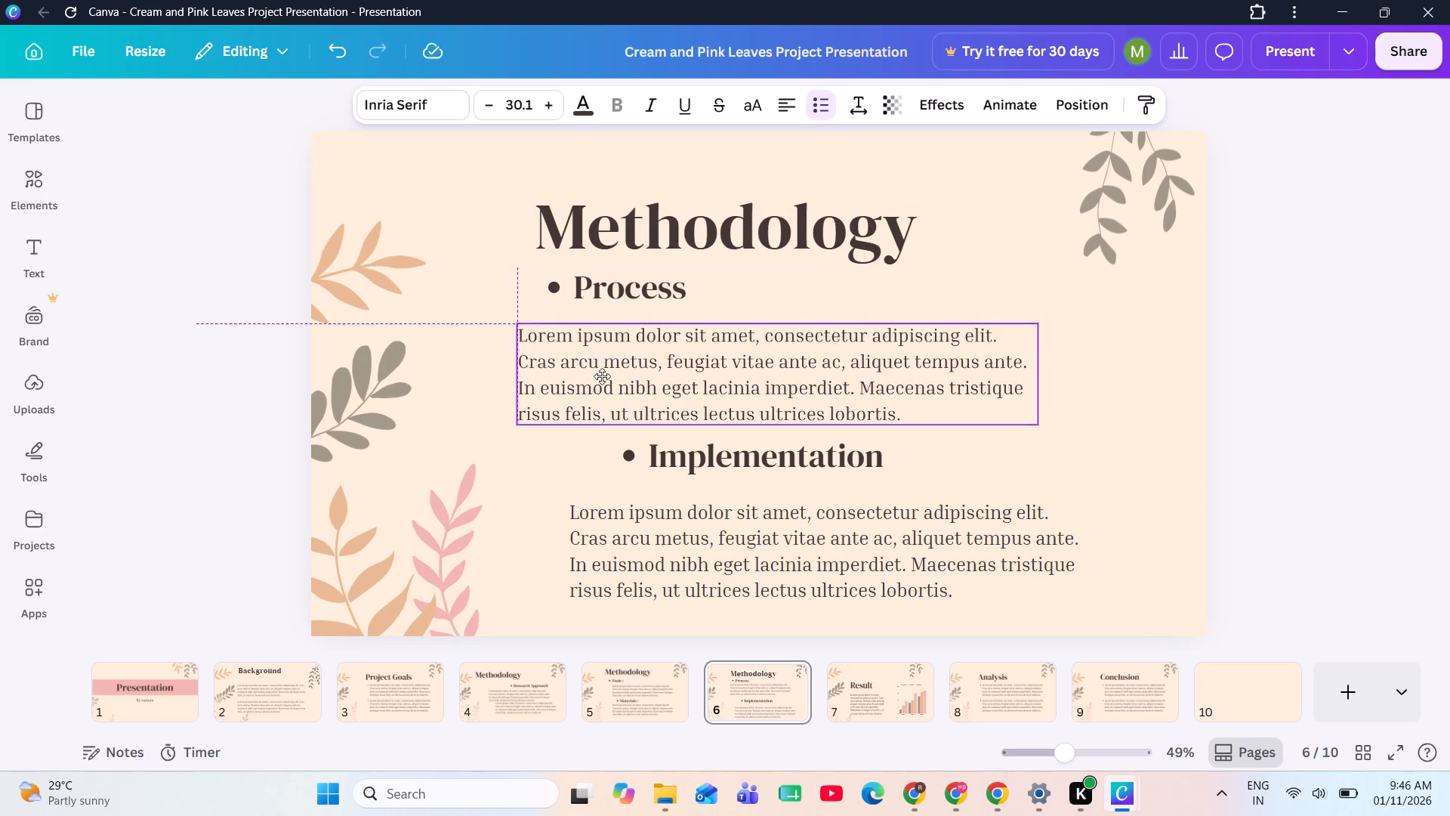
pyautogui.moveTo(602, 376); pyautogui.dragTo(600, 382)
# Move the Implementation subheading and its paragraph left to line up with the Process subheading and paragraph above.
pyautogui.moveTo(686, 459); pyautogui.dragTo(672, 462)
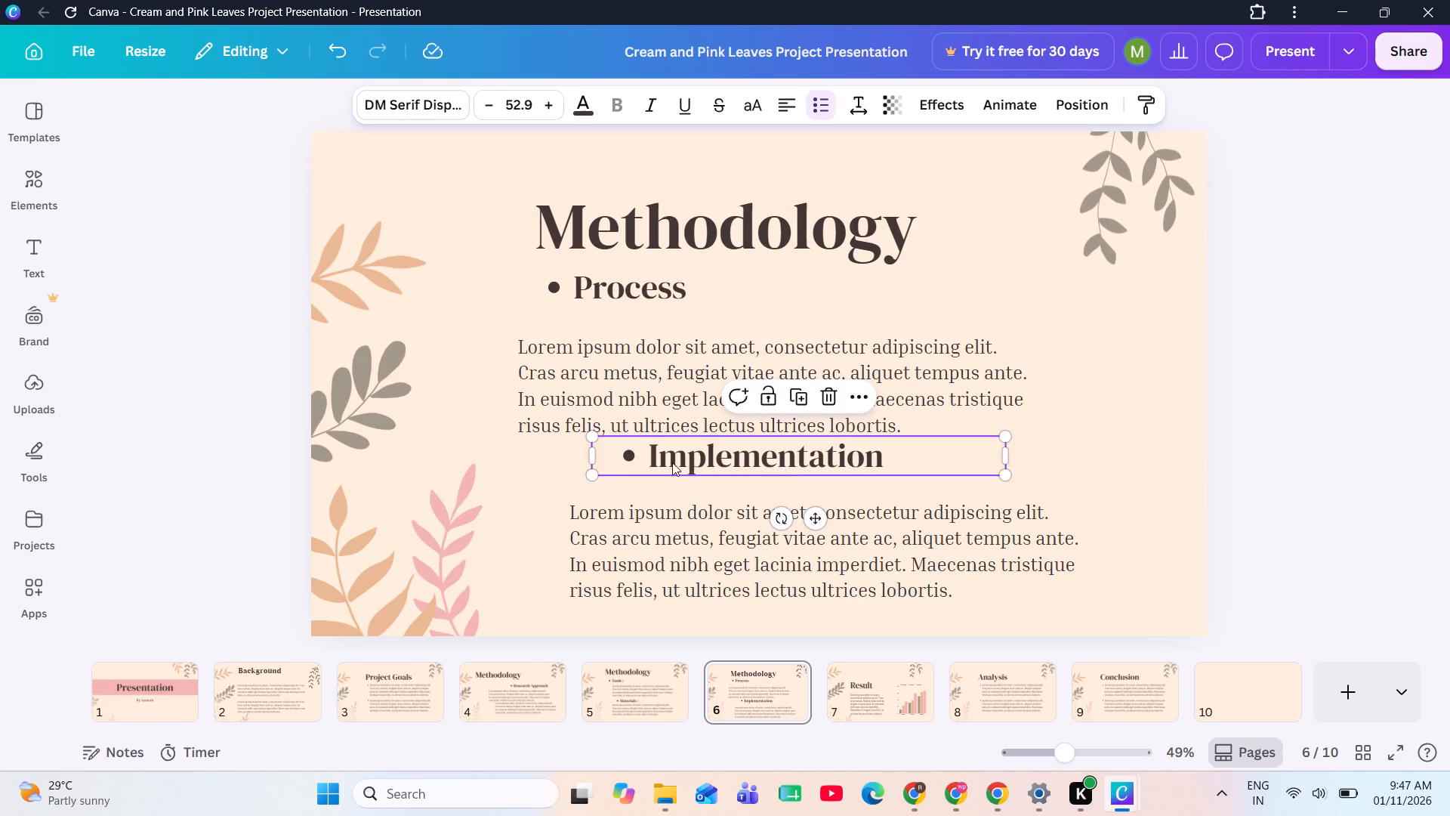
pyautogui.moveTo(672, 462); pyautogui.dragTo(595, 474)
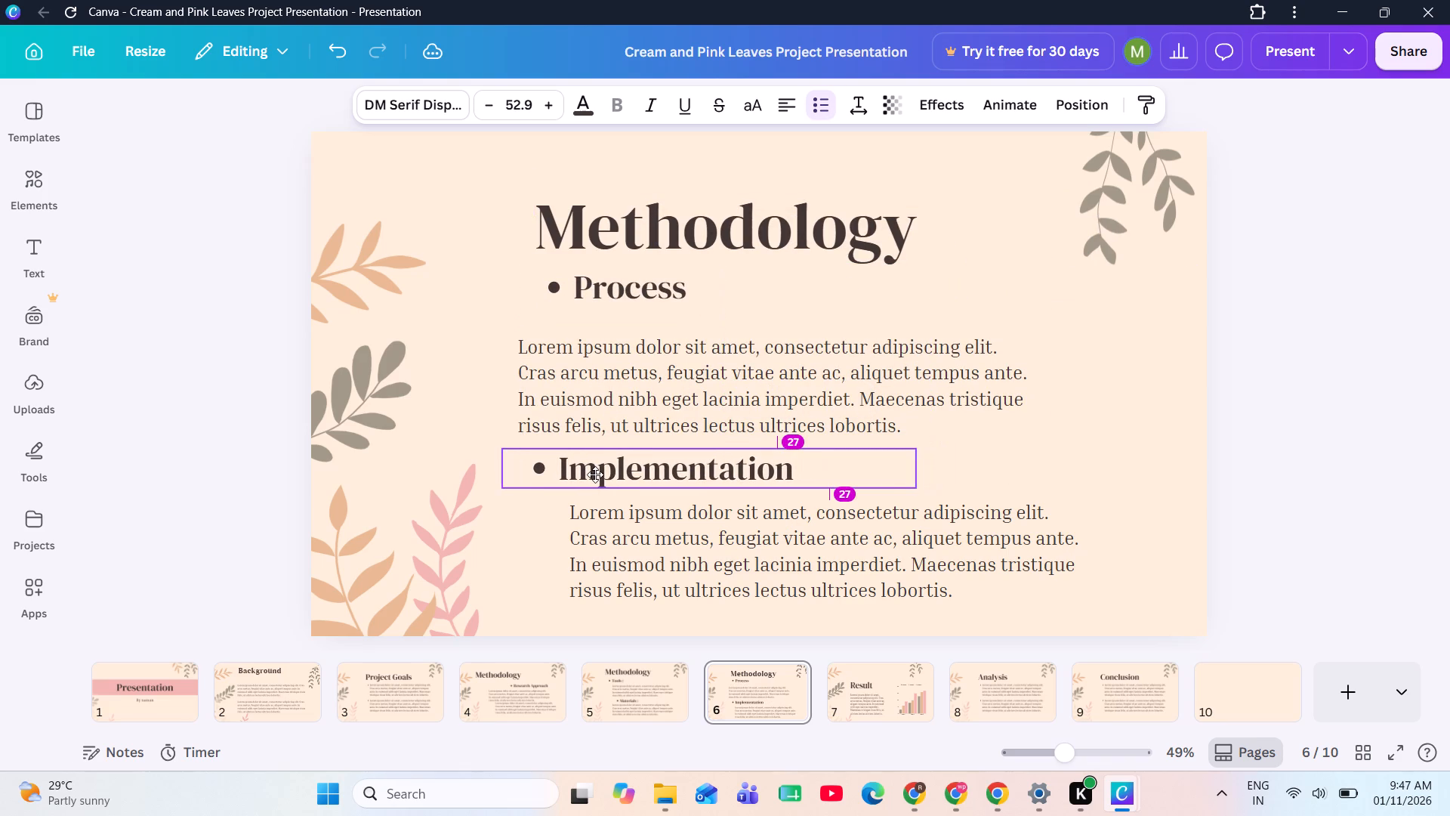
pyautogui.moveTo(595, 474); pyautogui.dragTo(610, 474)
pyautogui.moveTo(645, 533); pyautogui.dragTo(591, 536)
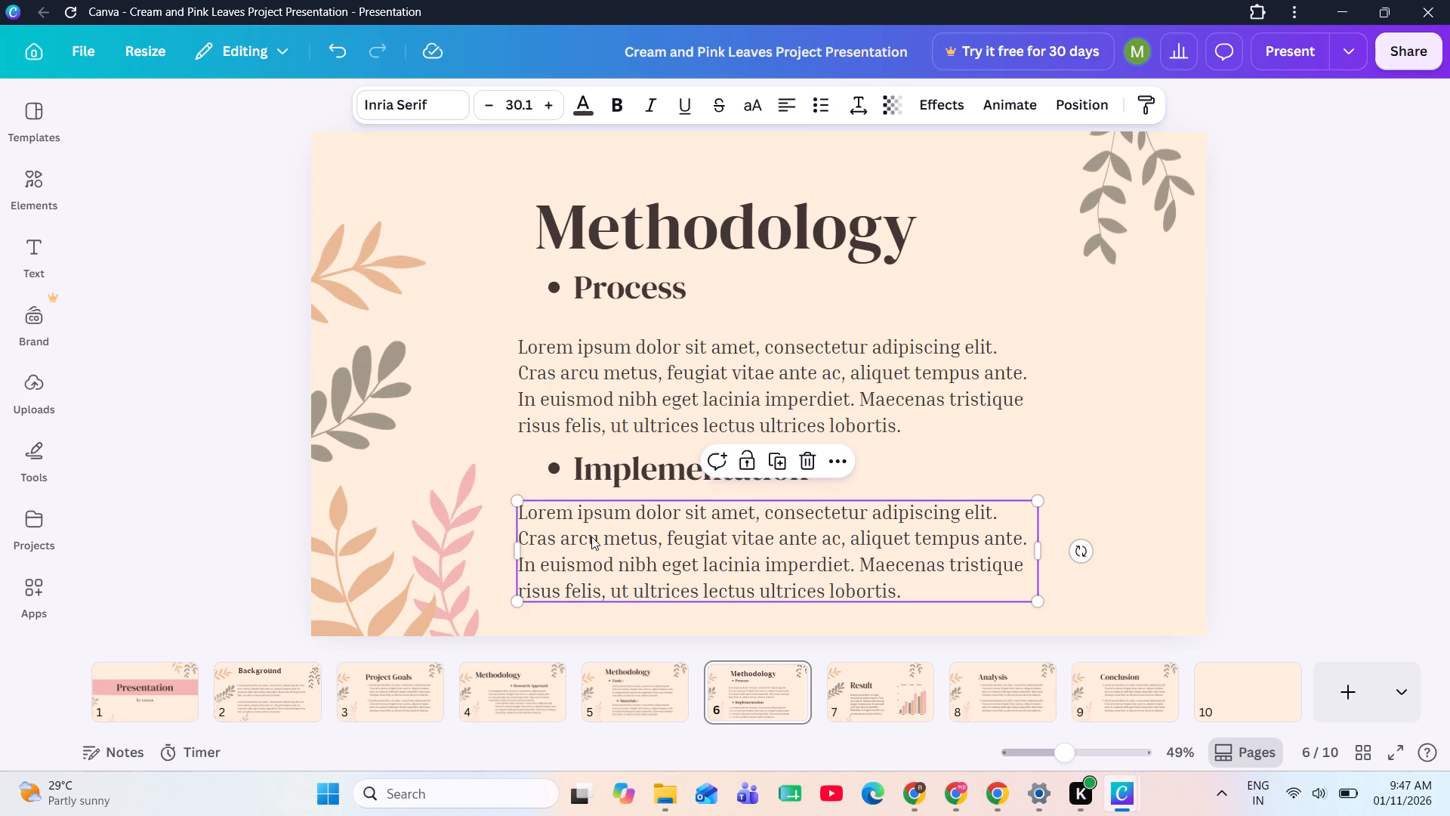
pyautogui.click(1126, 331)
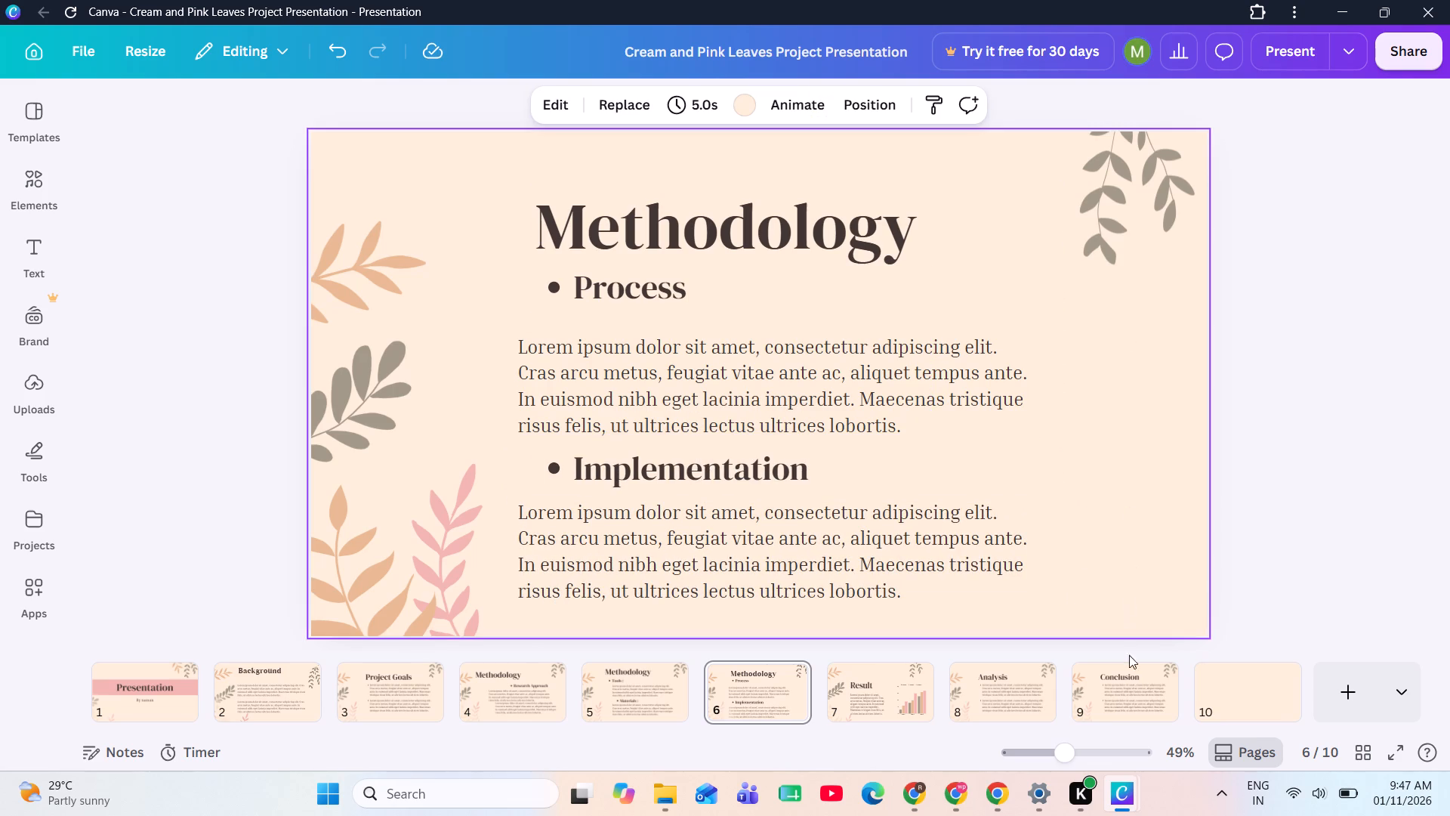
# On the page 9 Conclusion slide, move the upper peach branch into the top-left corner so both of its sprigs show.
pyautogui.click(1132, 682)
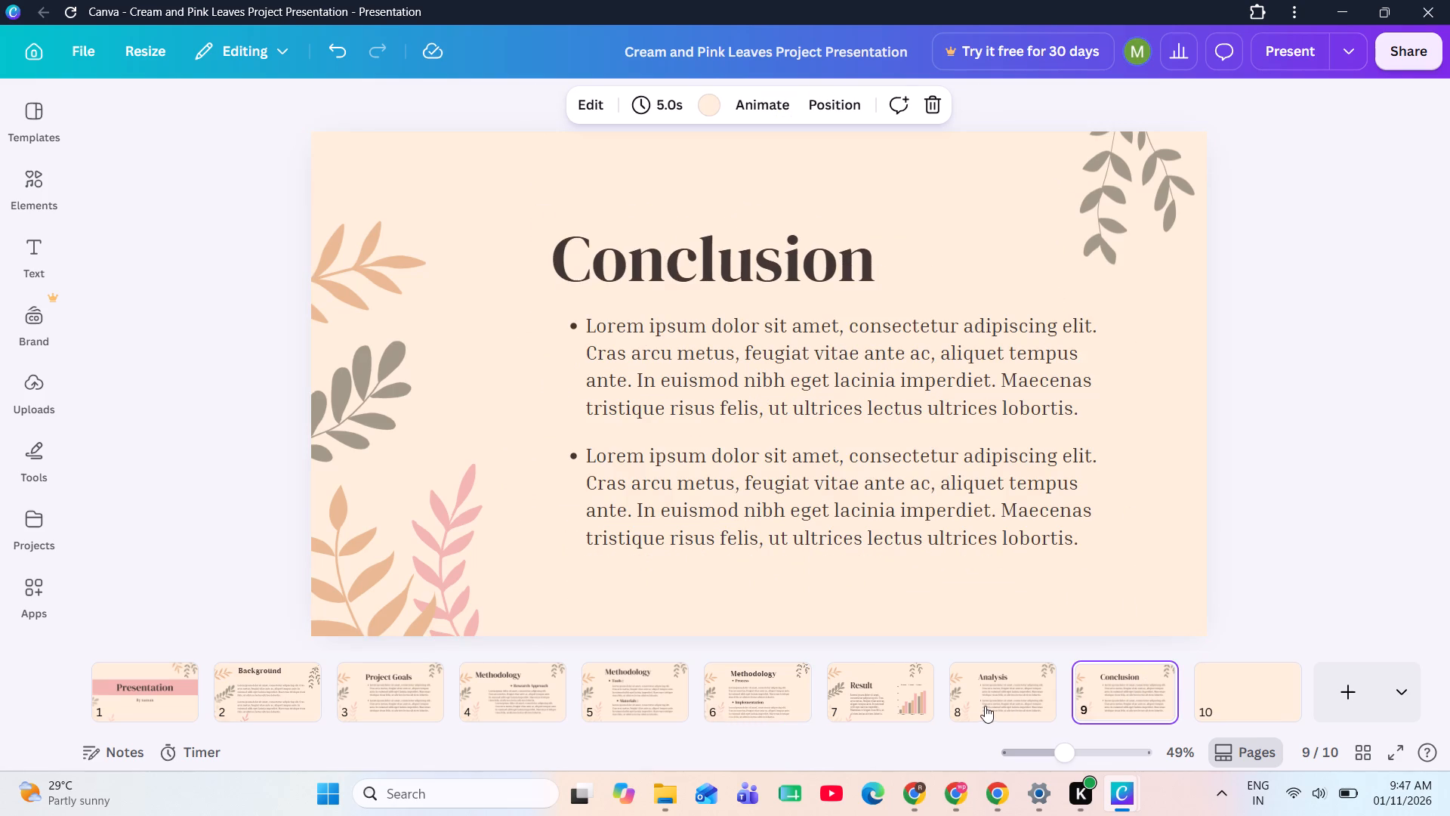
pyautogui.click(980, 706)
pyautogui.click(1091, 700)
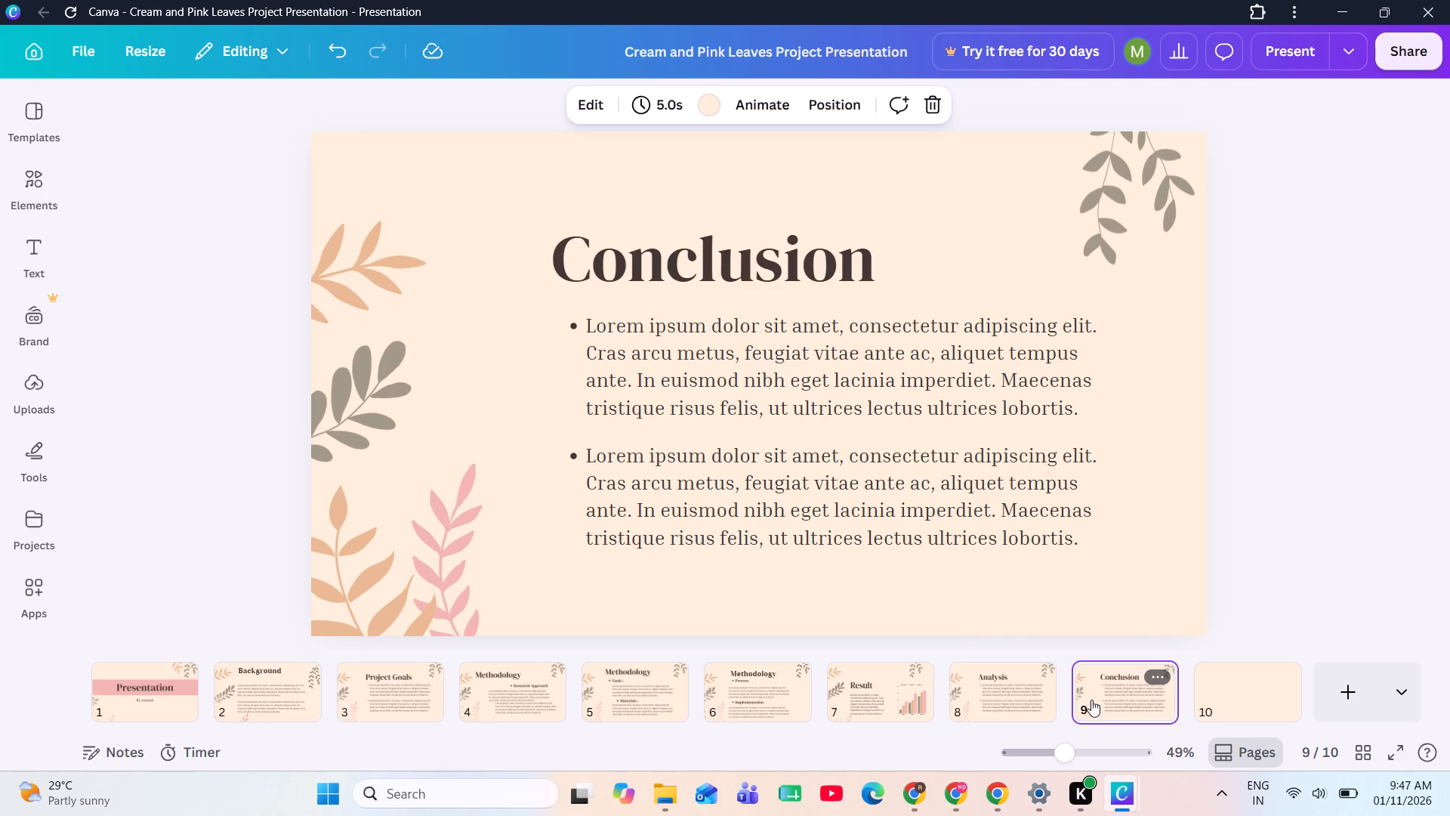
pyautogui.moveTo(362, 257); pyautogui.dragTo(452, 234)
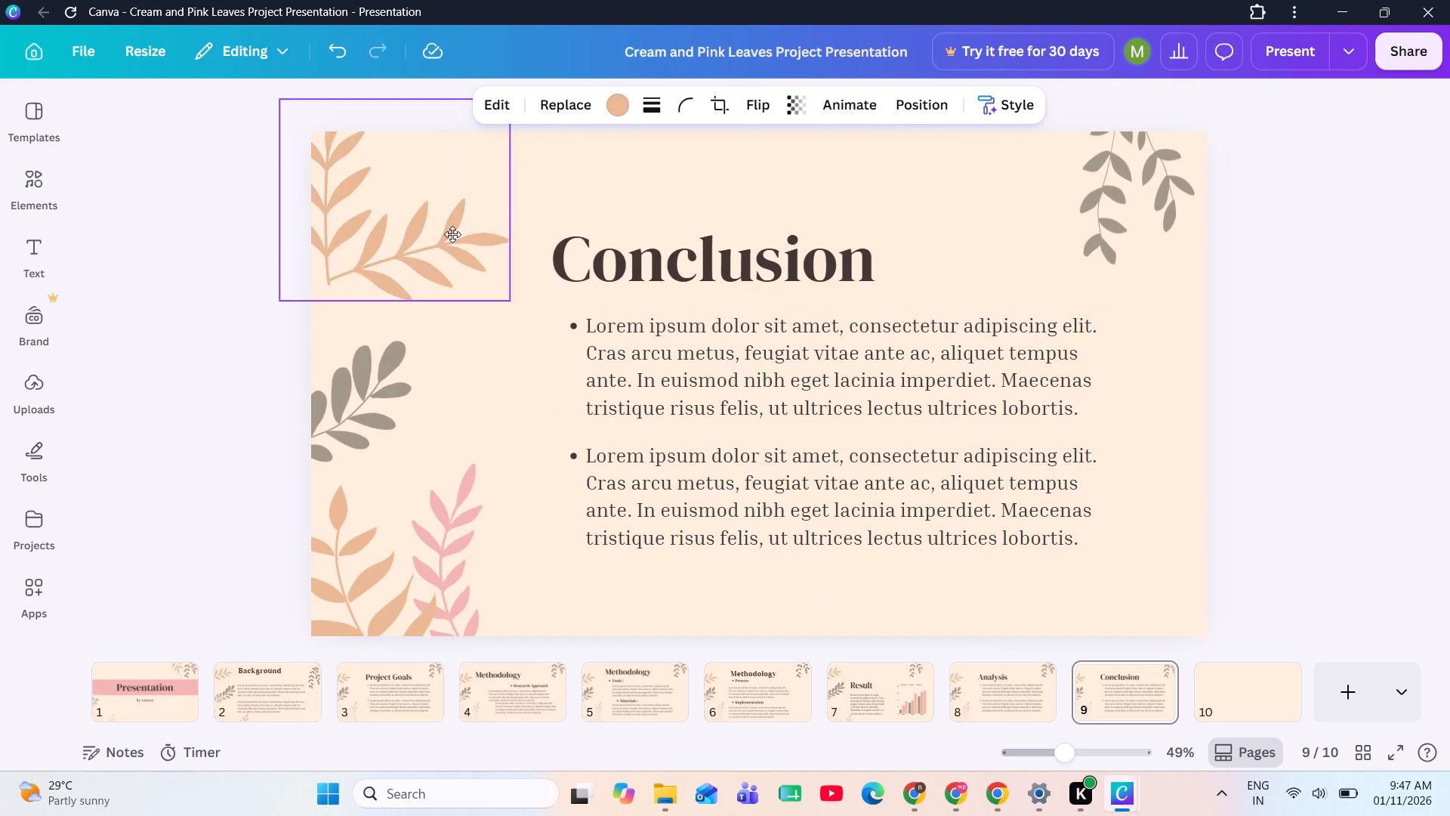
pyautogui.moveTo(452, 234); pyautogui.dragTo(788, 434)
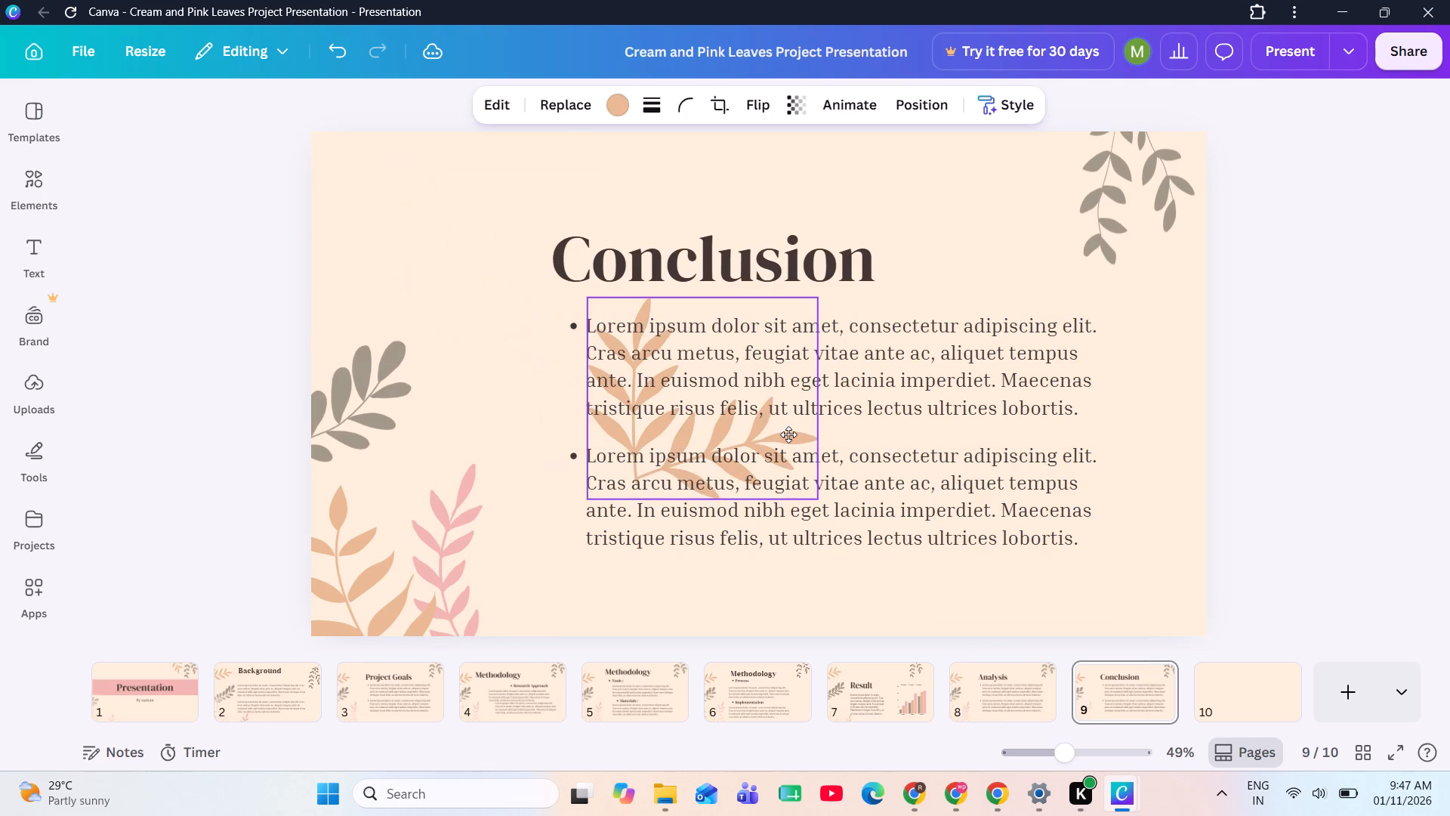
pyautogui.moveTo(788, 434); pyautogui.dragTo(468, 259)
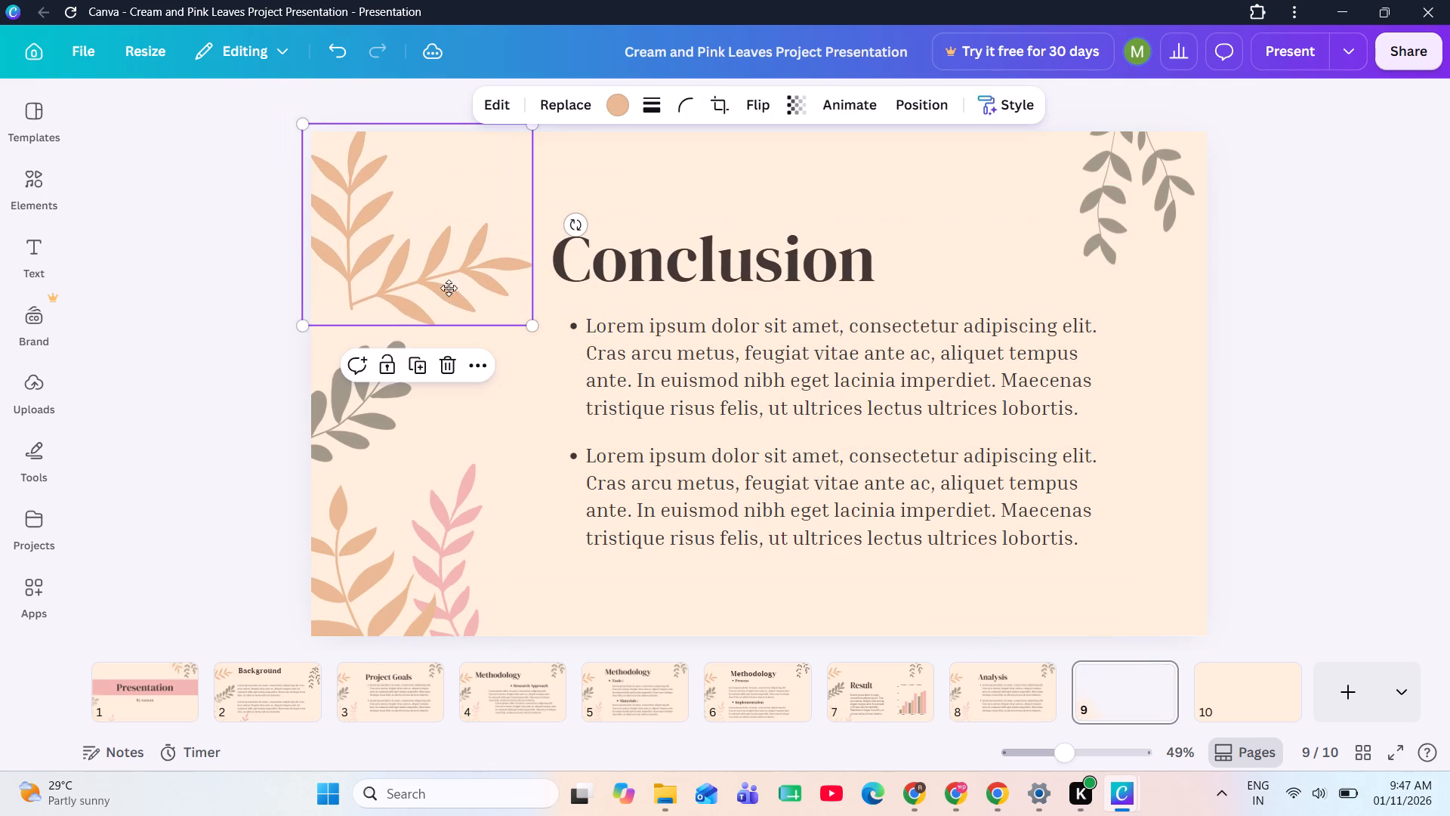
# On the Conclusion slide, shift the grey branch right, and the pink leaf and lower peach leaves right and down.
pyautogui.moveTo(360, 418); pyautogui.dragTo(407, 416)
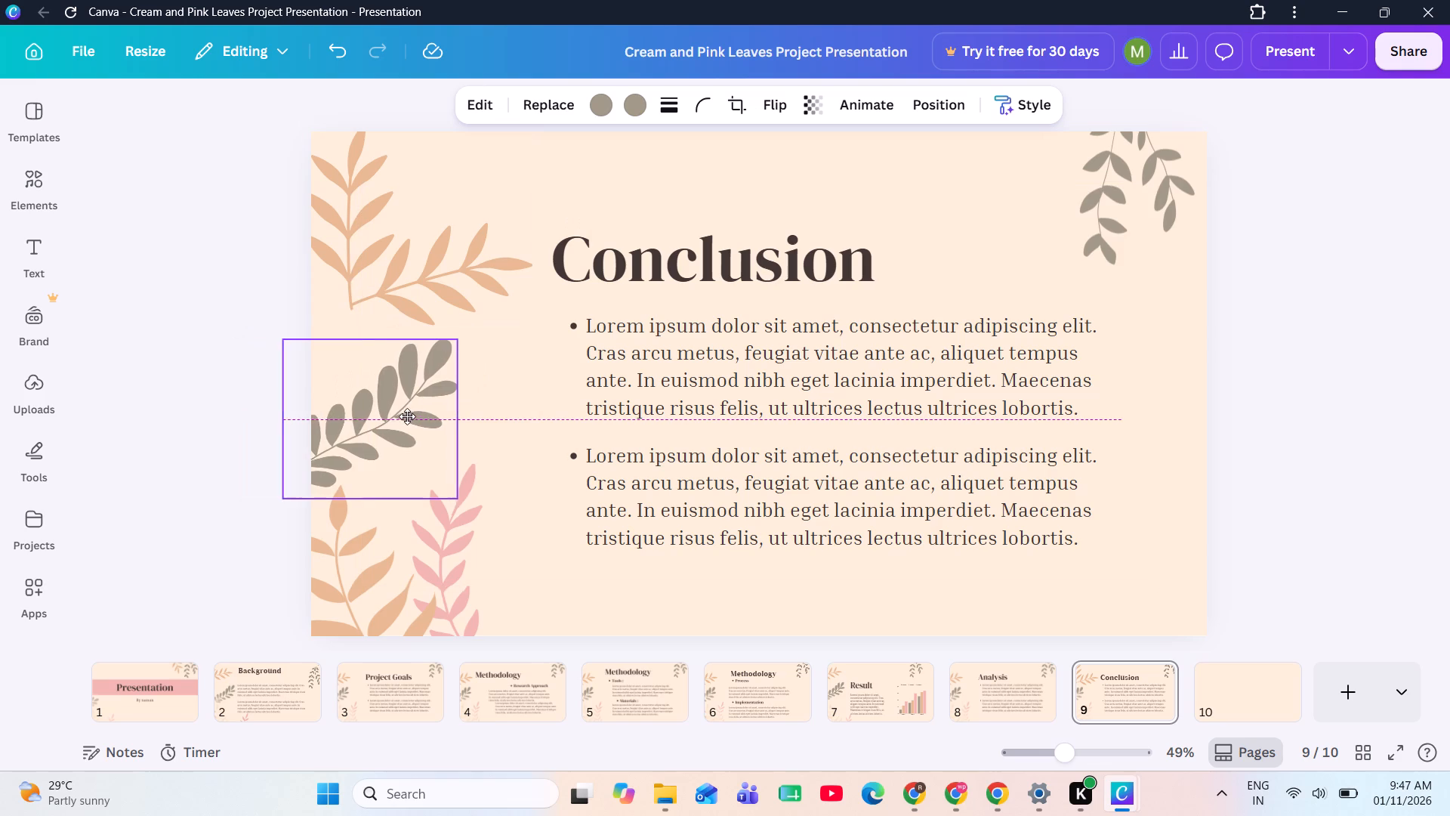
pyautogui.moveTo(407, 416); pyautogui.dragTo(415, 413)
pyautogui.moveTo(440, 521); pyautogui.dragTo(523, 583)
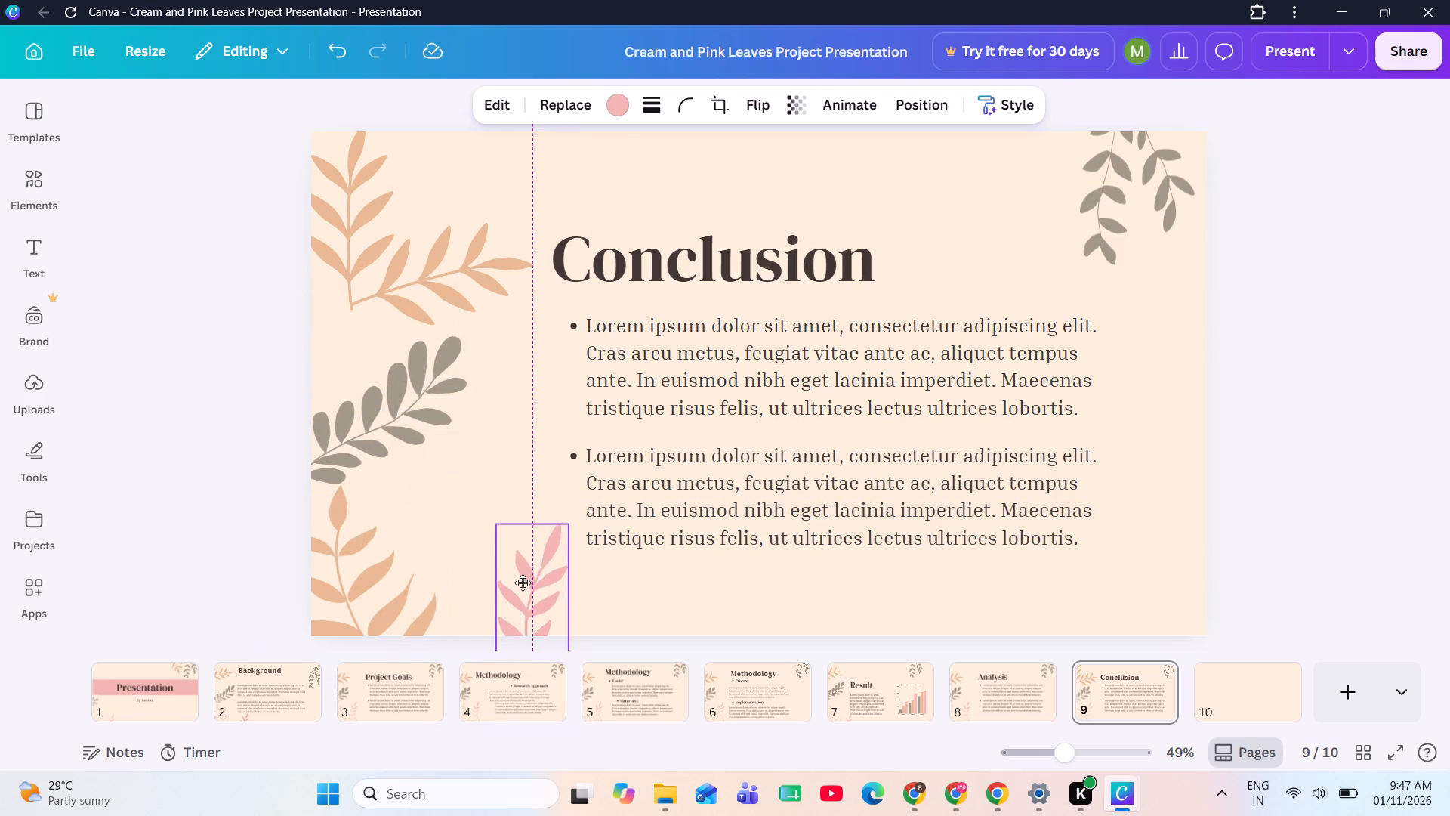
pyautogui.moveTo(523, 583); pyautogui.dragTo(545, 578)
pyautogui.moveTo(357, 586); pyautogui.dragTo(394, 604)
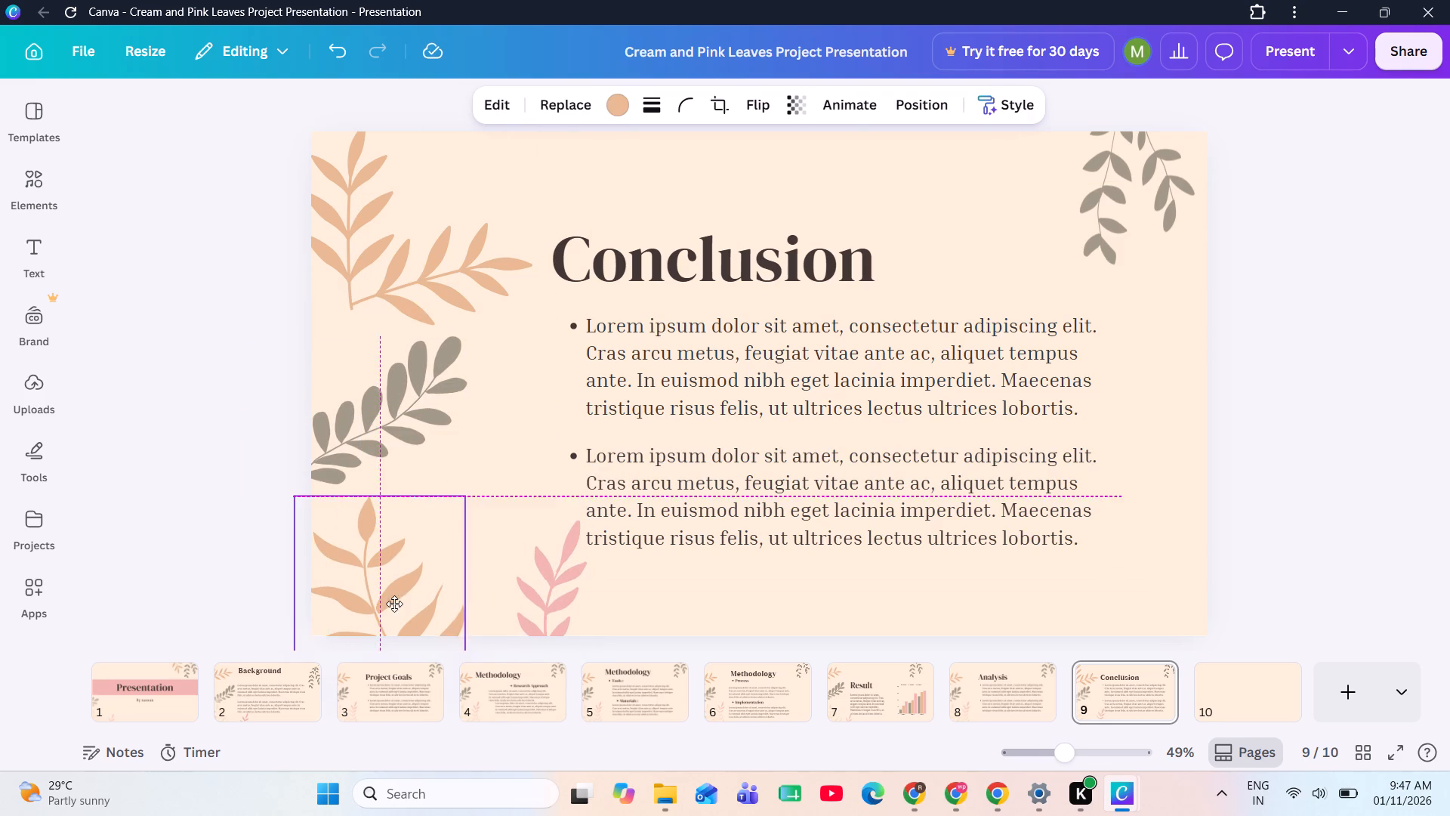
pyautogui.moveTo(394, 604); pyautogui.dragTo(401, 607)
# Move the hanging grey leaves slightly left and down, and place the grey branch in the Conclusion slide's bottom-right corner.
pyautogui.moveTo(1164, 198); pyautogui.dragTo(1137, 232)
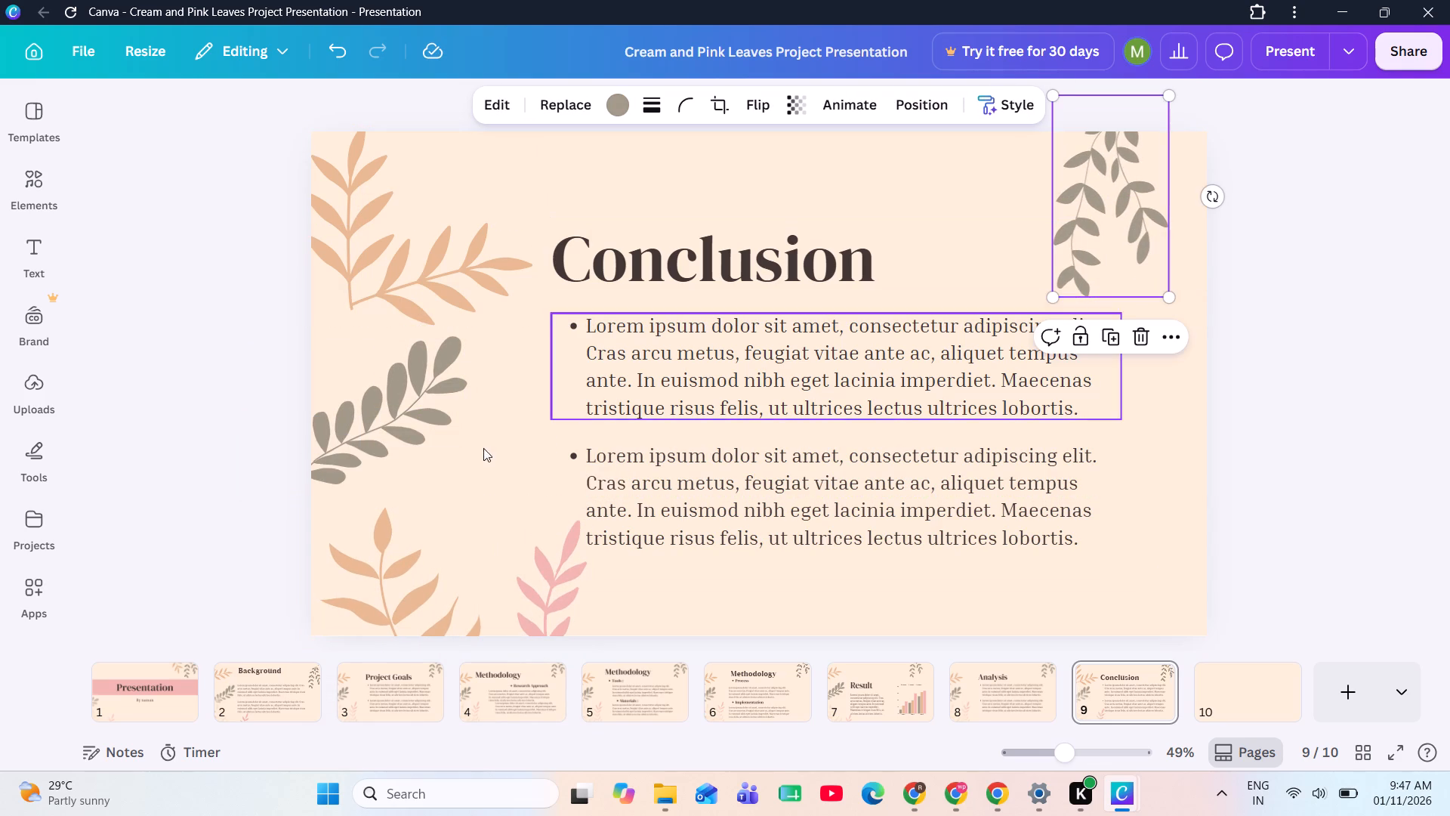
pyautogui.moveTo(378, 411); pyautogui.dragTo(1108, 600)
# Move the Conclusion slide's pink leaf to the left edge below the upper branch, and the lower peach leaves right along the bottom edge.
pyautogui.moveTo(394, 598); pyautogui.dragTo(338, 405)
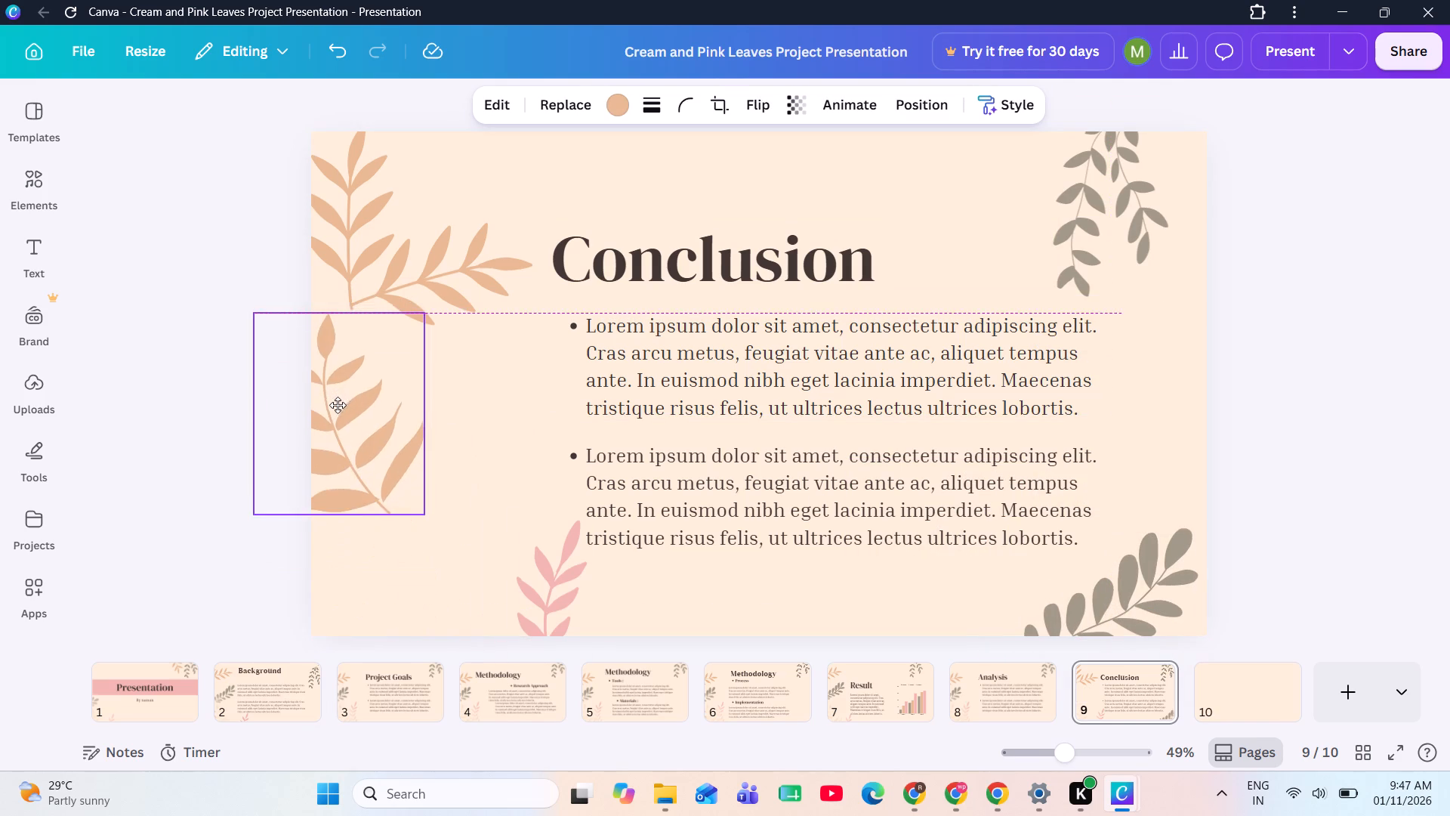
pyautogui.moveTo(338, 405); pyautogui.dragTo(455, 580)
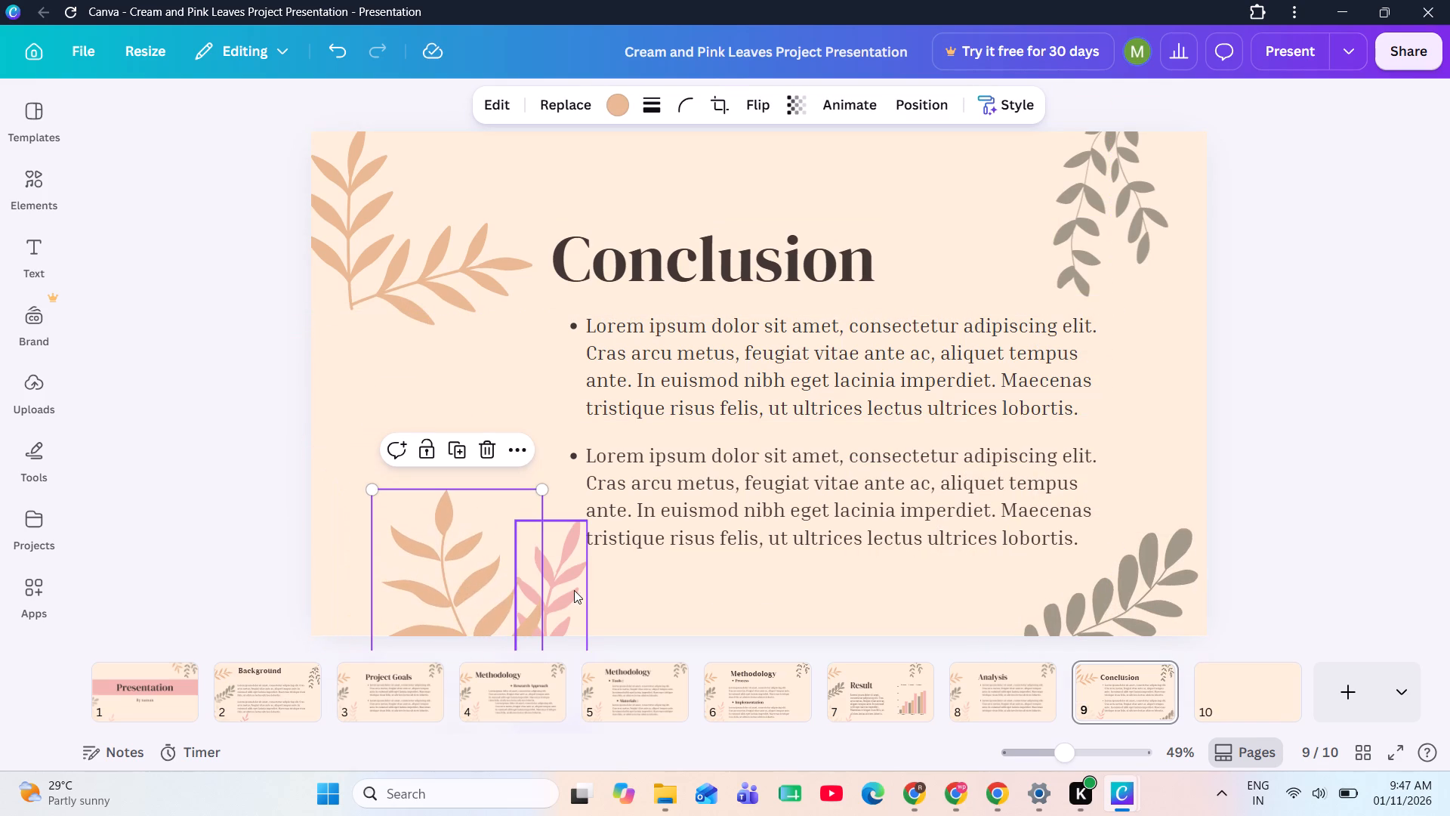
pyautogui.moveTo(575, 592); pyautogui.dragTo(332, 478)
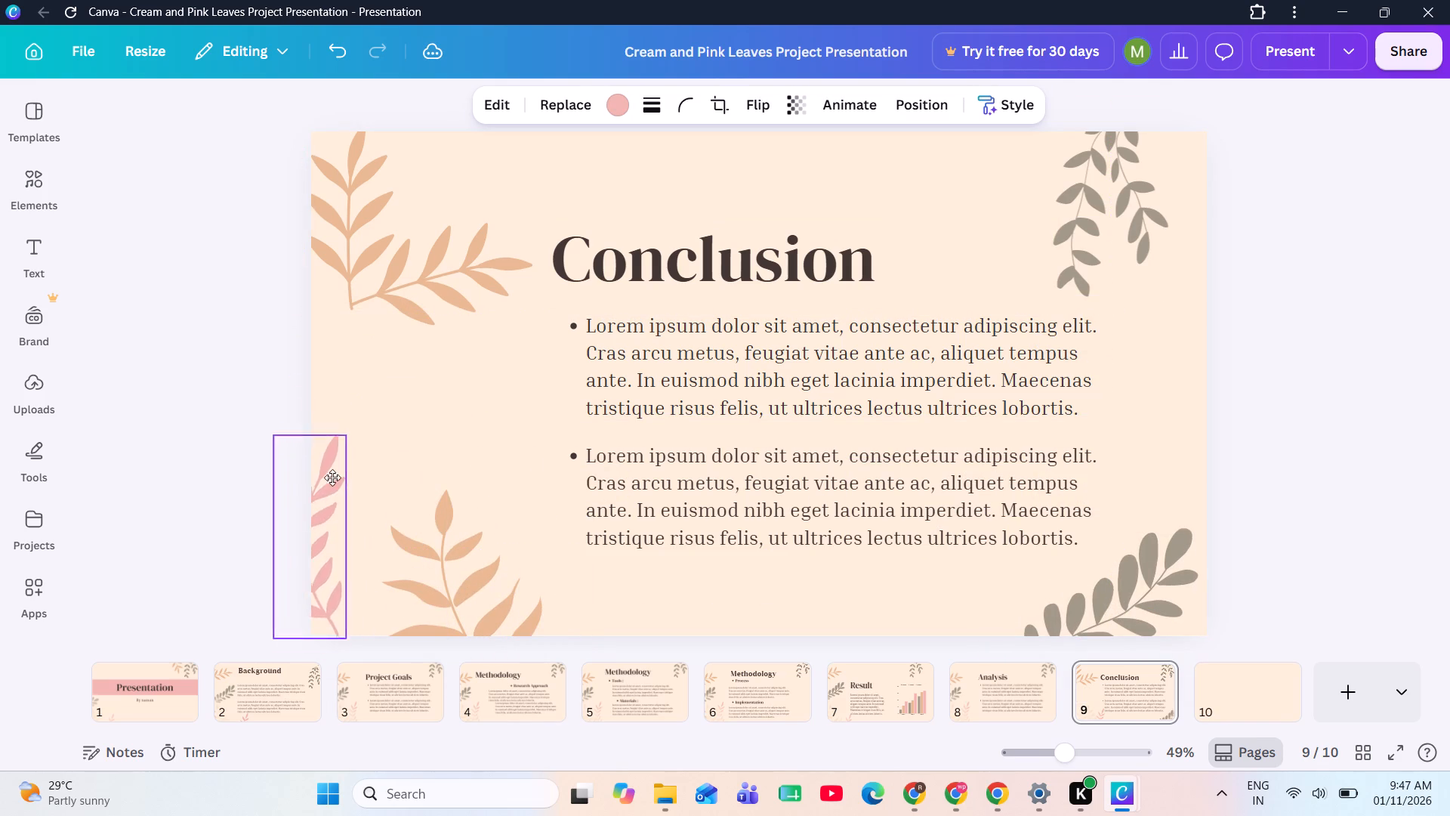
pyautogui.moveTo(332, 478); pyautogui.dragTo(347, 417)
pyautogui.moveTo(453, 568); pyautogui.dragTo(470, 569)
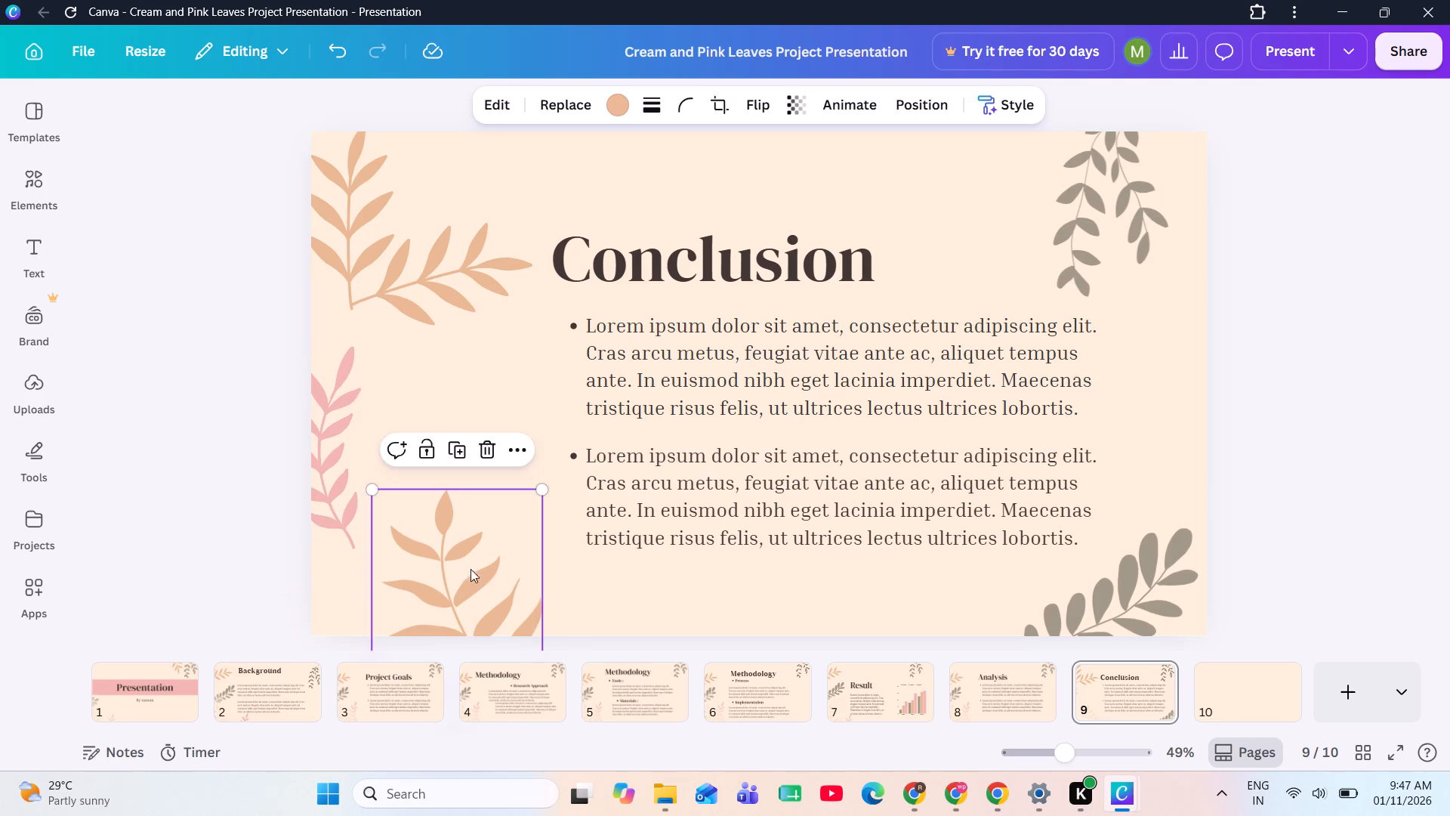
pyautogui.moveTo(470, 569); pyautogui.dragTo(498, 569)
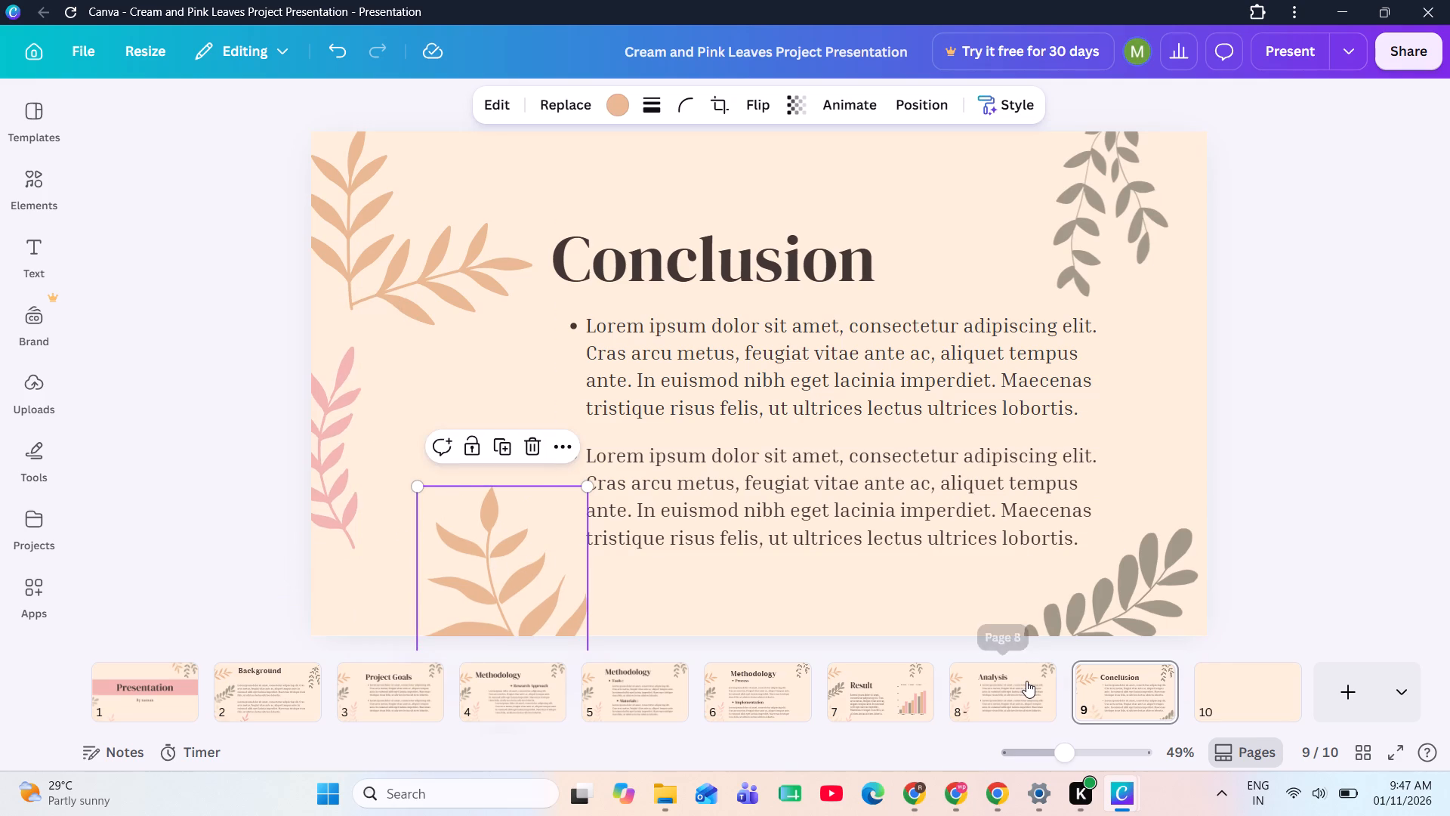
# On the page 1 cover slide, capitalize the first letter of the presenter's name in the subtitle.
pyautogui.click(1026, 681)
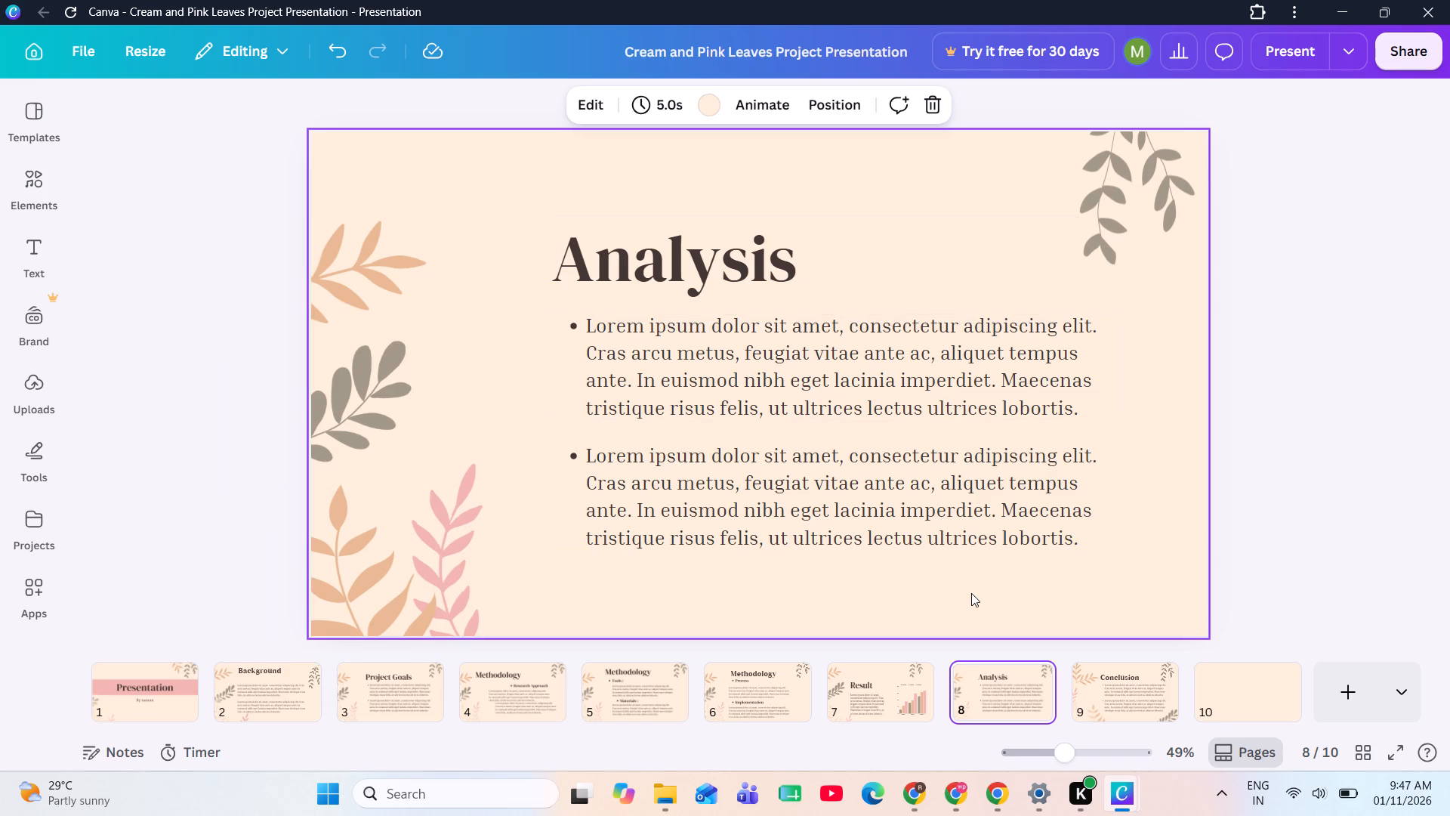
pyautogui.click(170, 685)
pyautogui.doubleClick(834, 445)
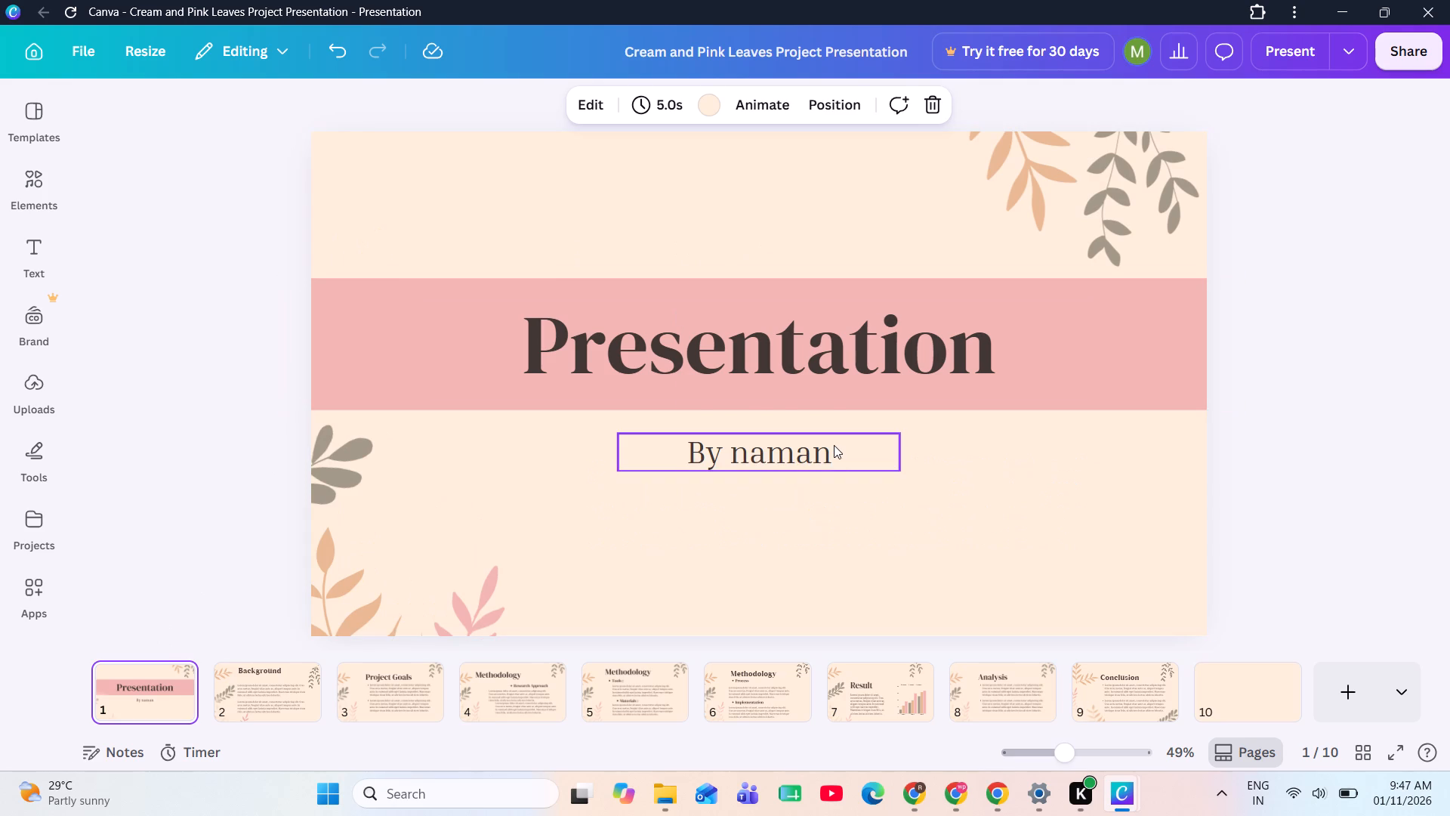
pyautogui.click(750, 453)
pyautogui.press('BackSpace')
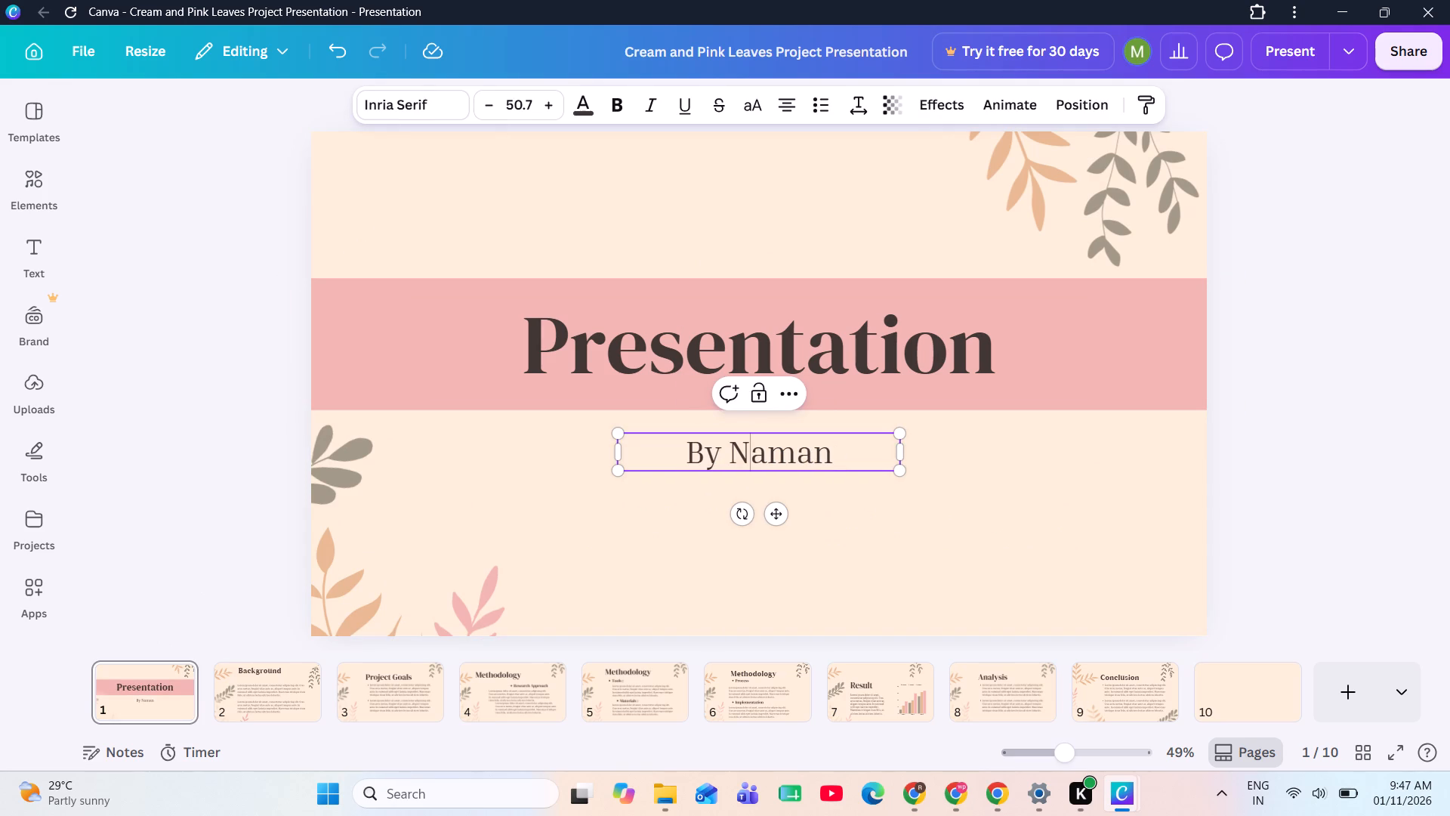
pyautogui.click(745, 561)
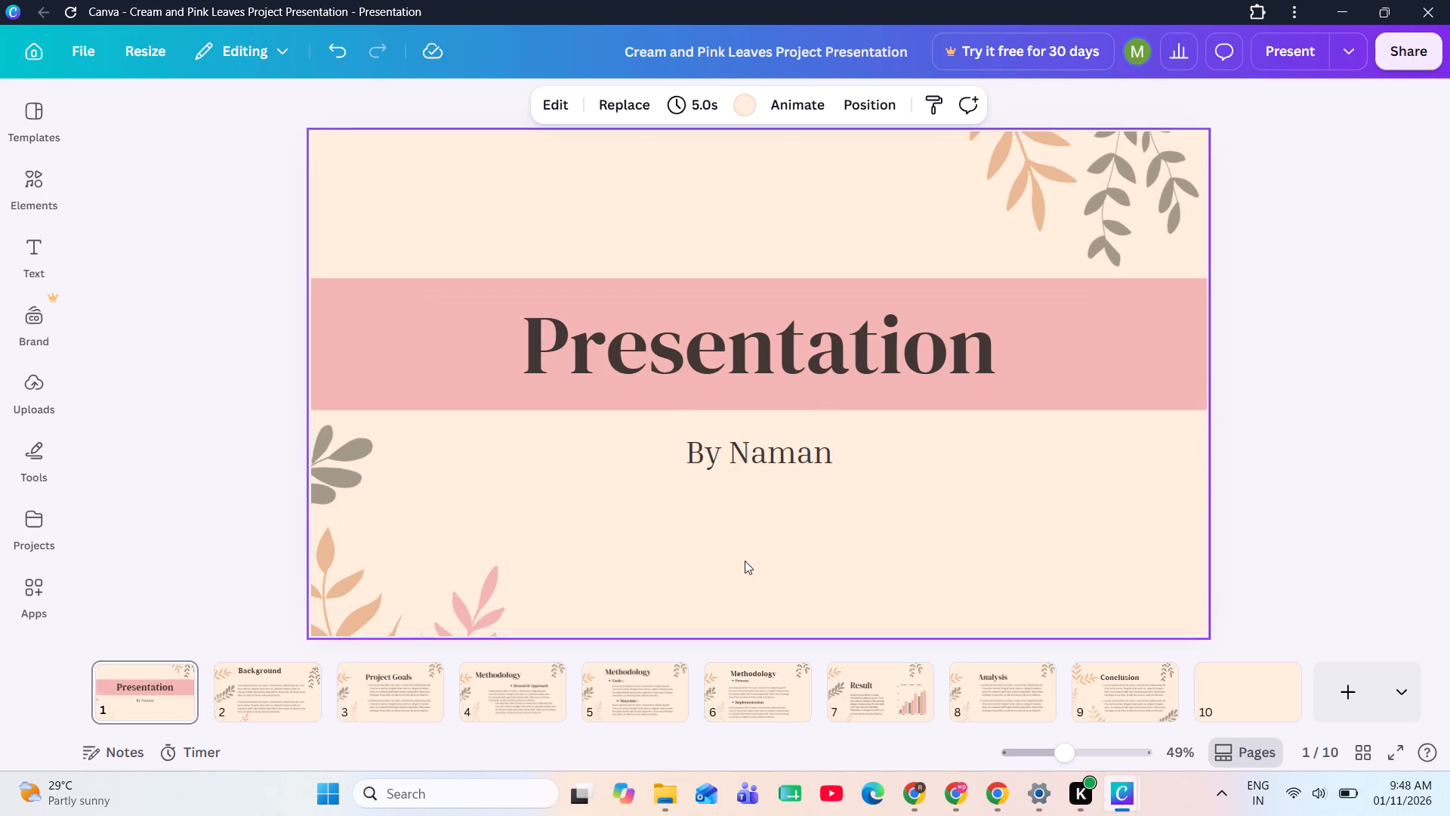
# On the page 2 Background slide, move the grey branch from the left side to the bottom edge beneath the second paragraph's right end.
pyautogui.click(262, 711)
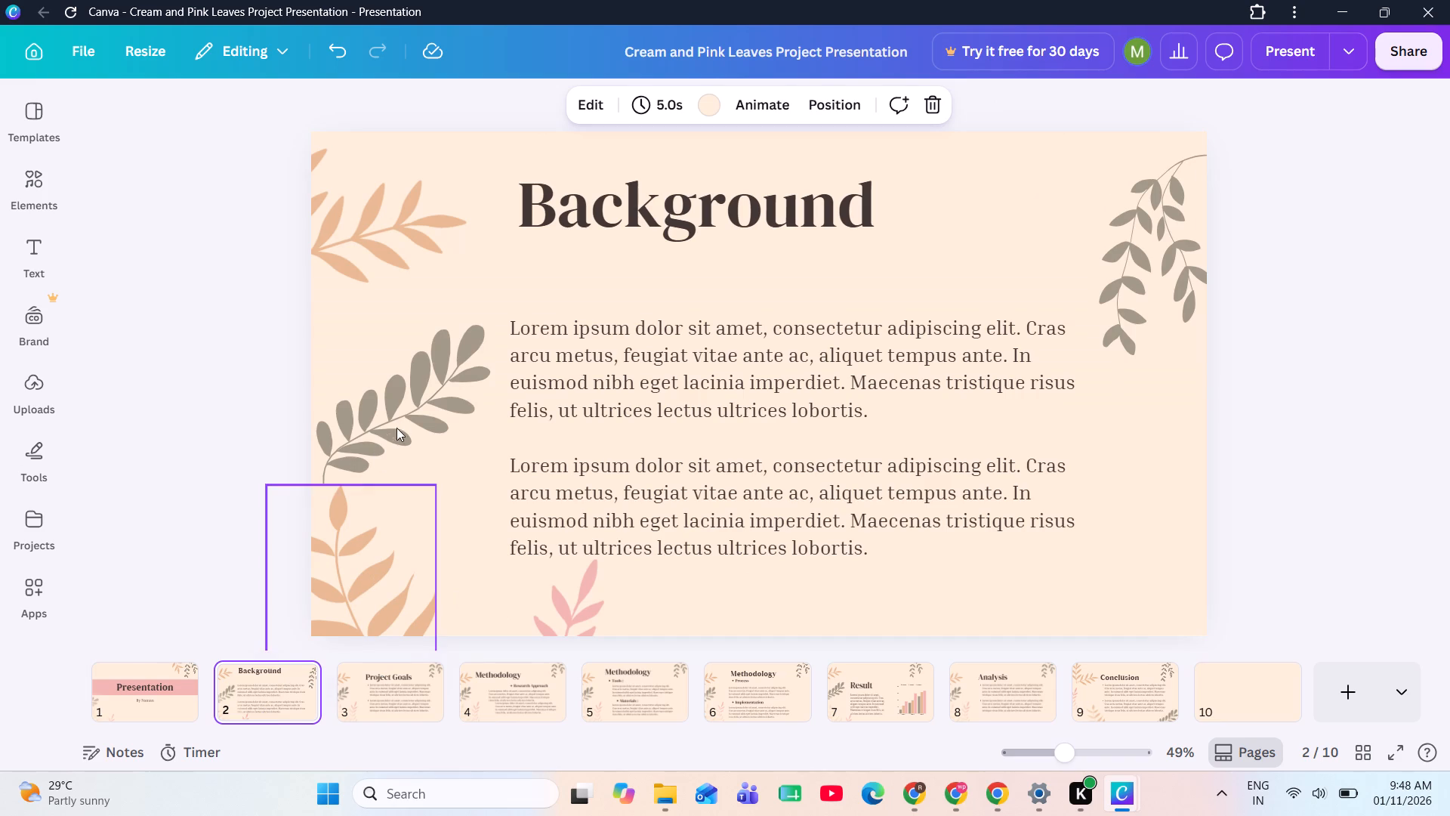
pyautogui.moveTo(400, 425); pyautogui.dragTo(911, 181)
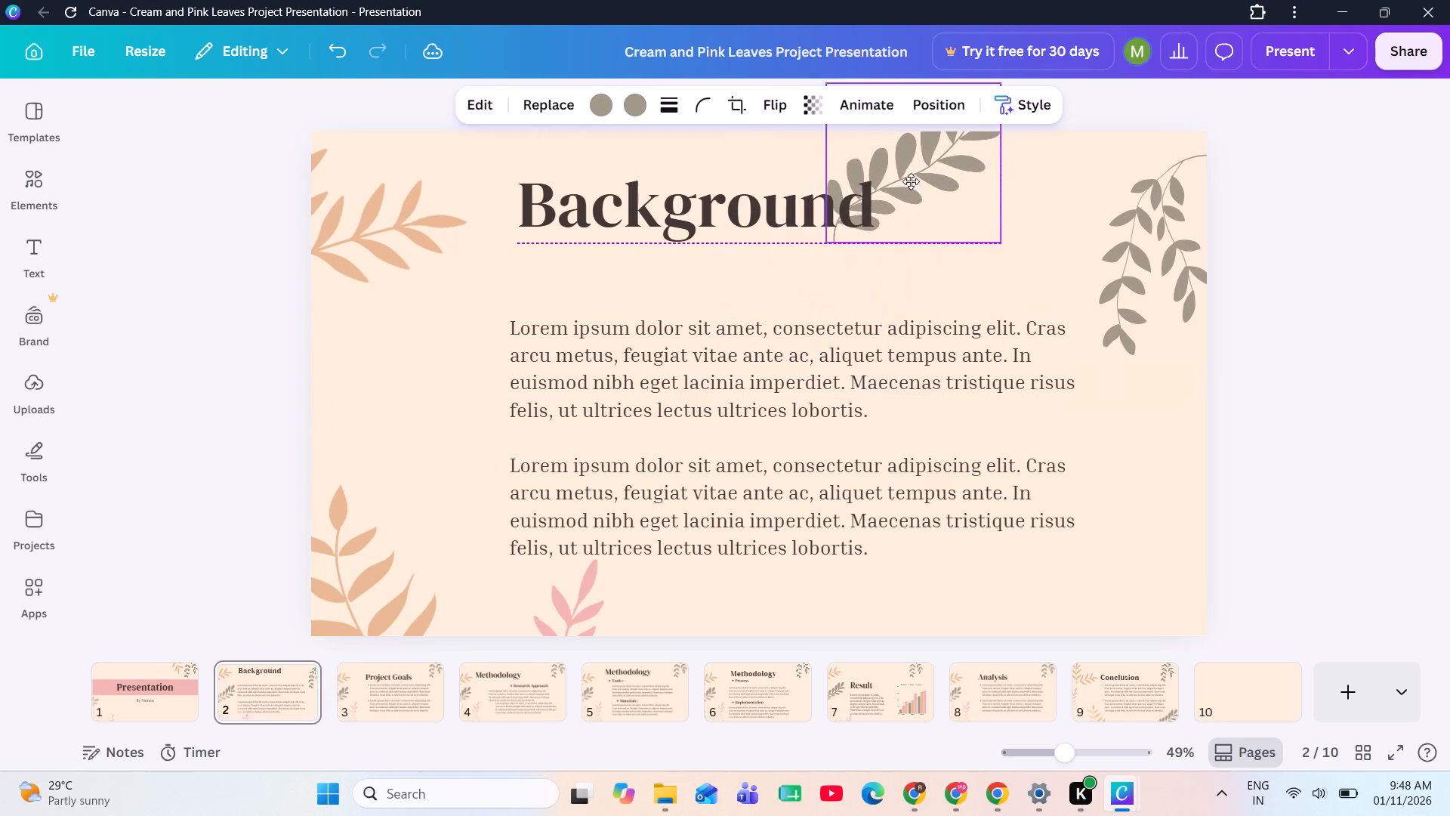
pyautogui.moveTo(911, 181); pyautogui.dragTo(944, 180)
pyautogui.click(944, 180)
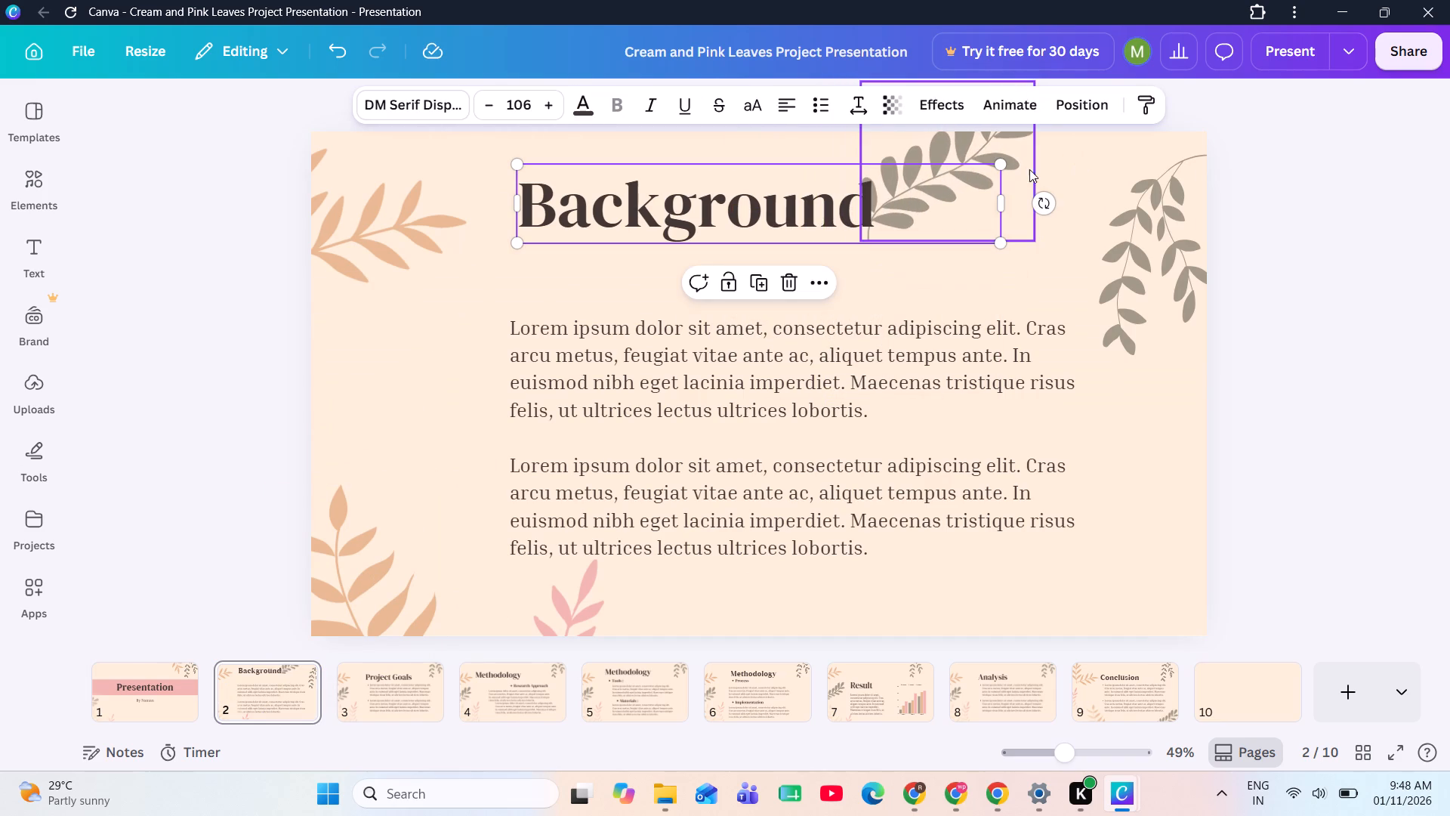
pyautogui.moveTo(1023, 156); pyautogui.dragTo(1038, 586)
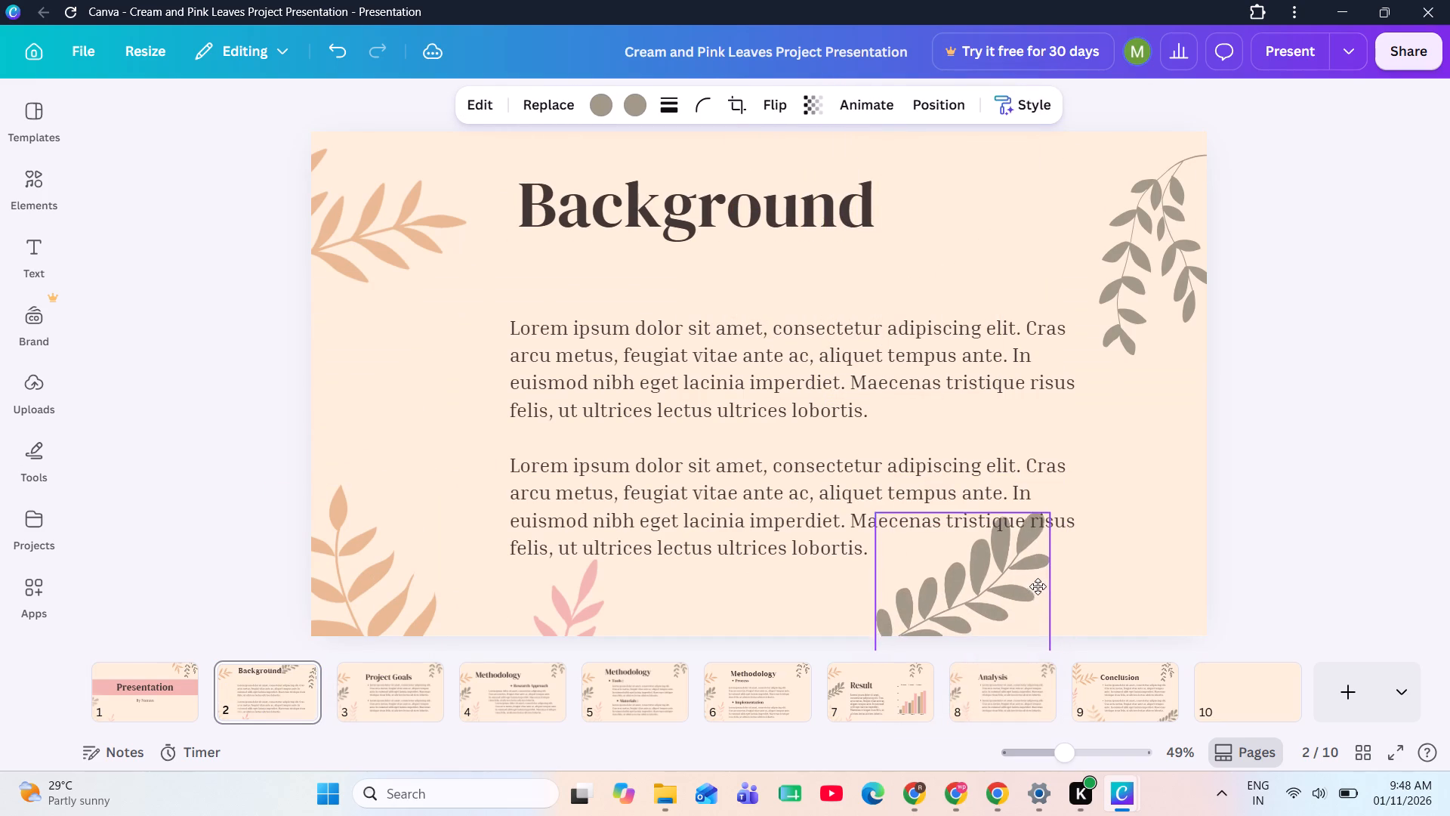
pyautogui.moveTo(1038, 586); pyautogui.dragTo(1052, 603)
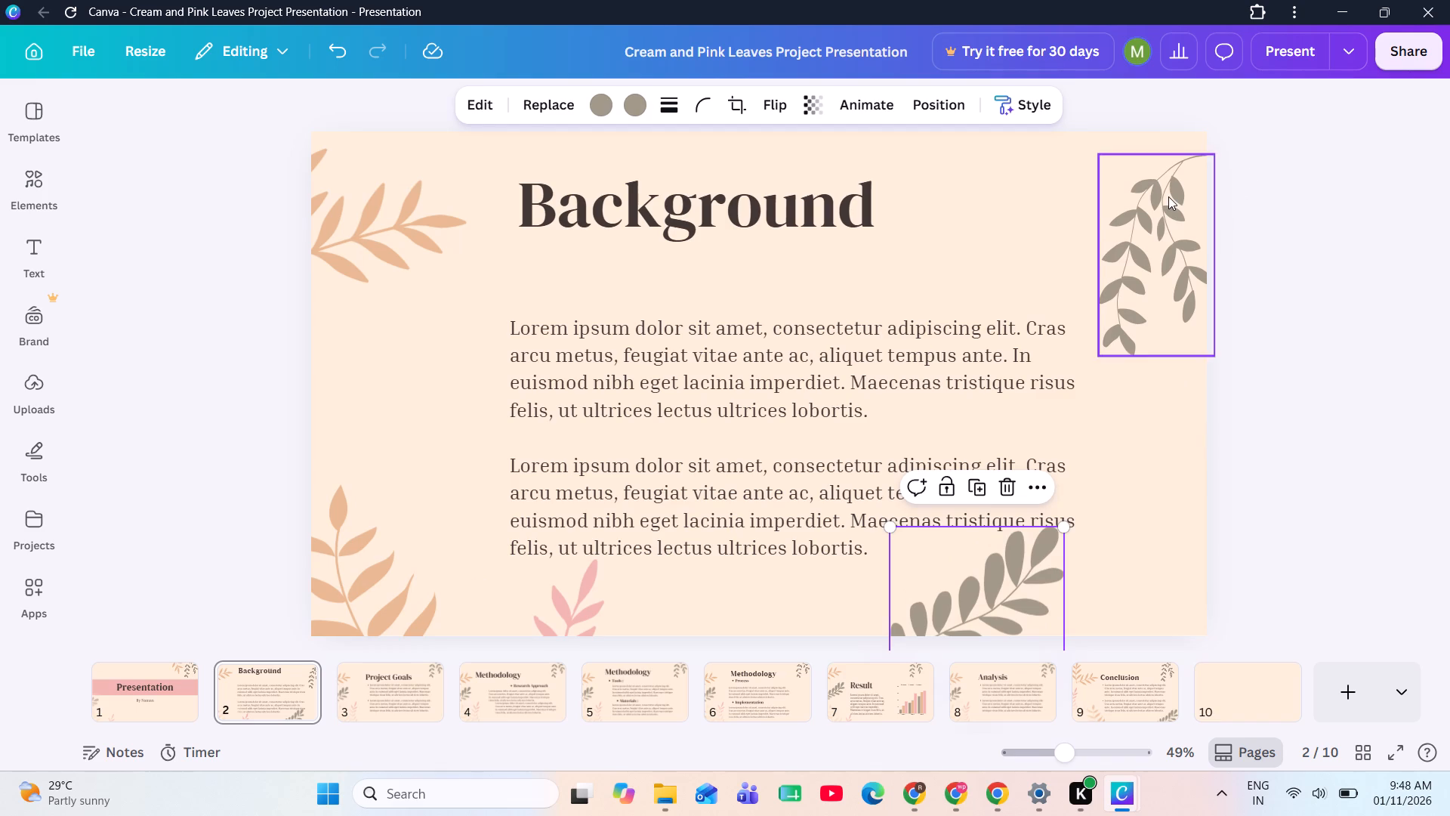
# Move the Background slide's hanging grey leaves up and slightly left against the top edge, and the pink leaf right along the bottom edge.
pyautogui.moveTo(1168, 196); pyautogui.dragTo(1149, 131)
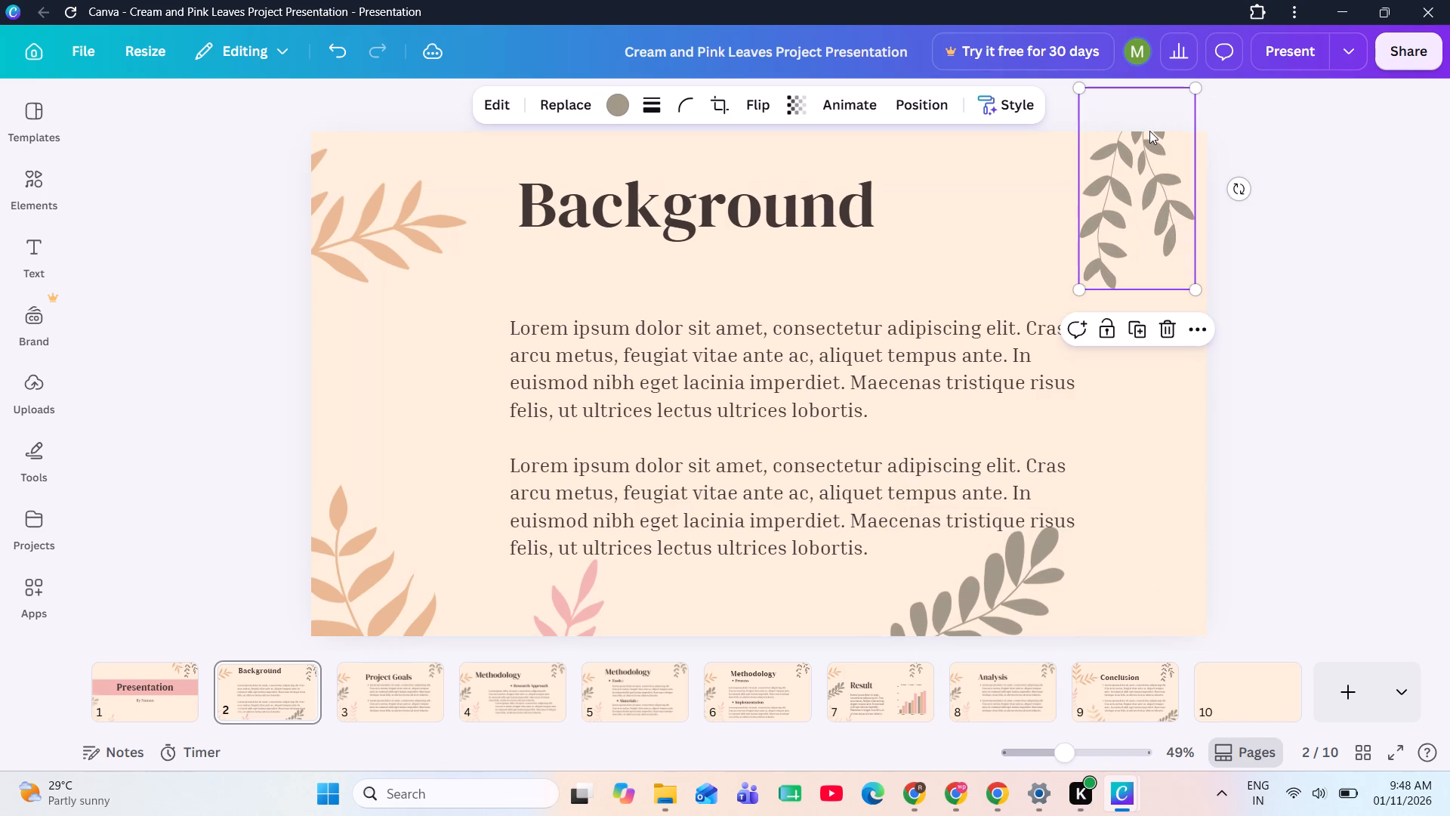
pyautogui.moveTo(551, 587); pyautogui.dragTo(683, 568)
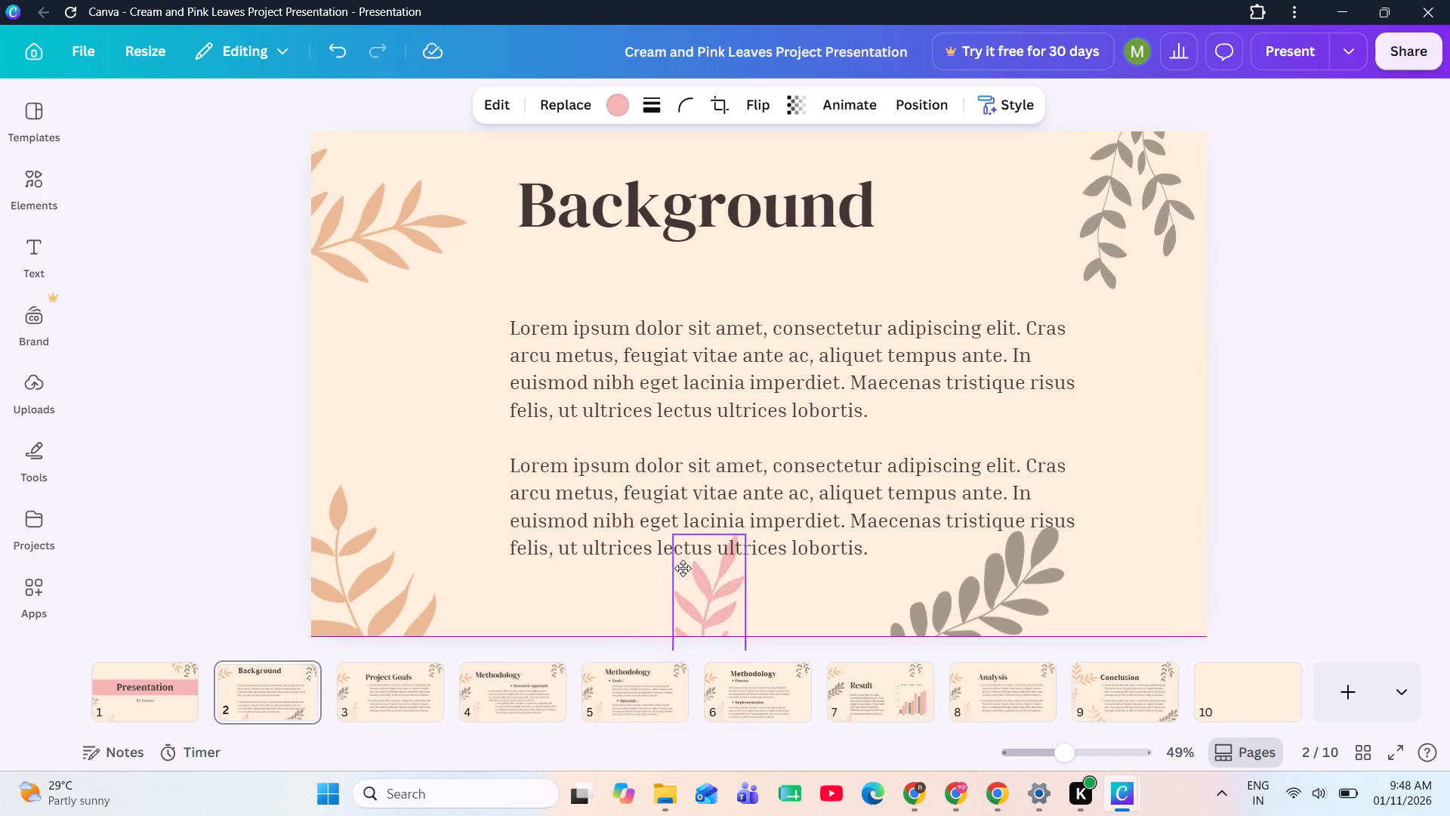
pyautogui.moveTo(683, 568); pyautogui.dragTo(665, 569)
# Move the Background slide's grey branch right and slightly up into the bottom-right corner area.
pyautogui.moveTo(952, 617); pyautogui.dragTo(1055, 592)
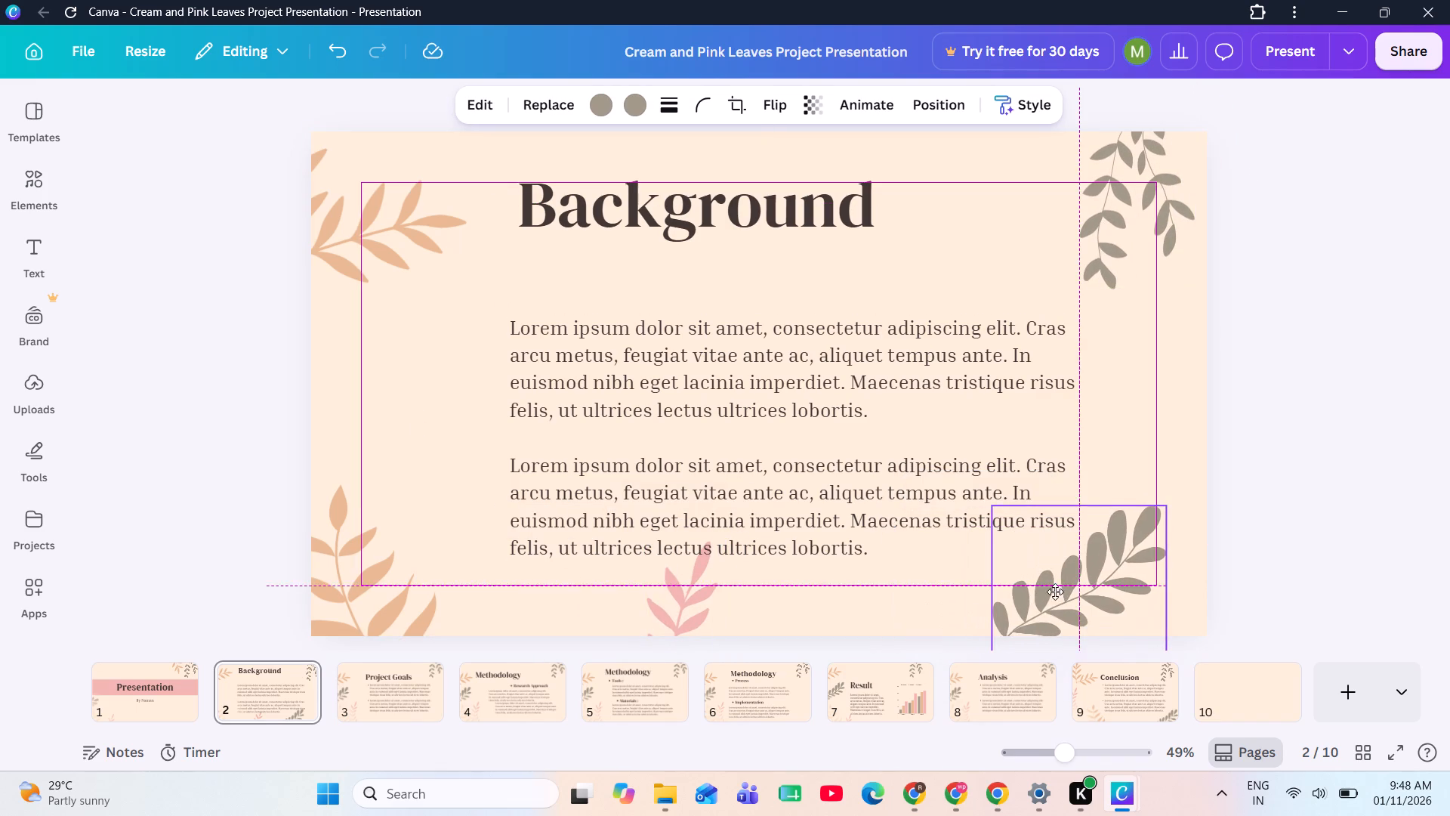
pyautogui.moveTo(1055, 592); pyautogui.dragTo(1054, 589)
pyautogui.click(1322, 282)
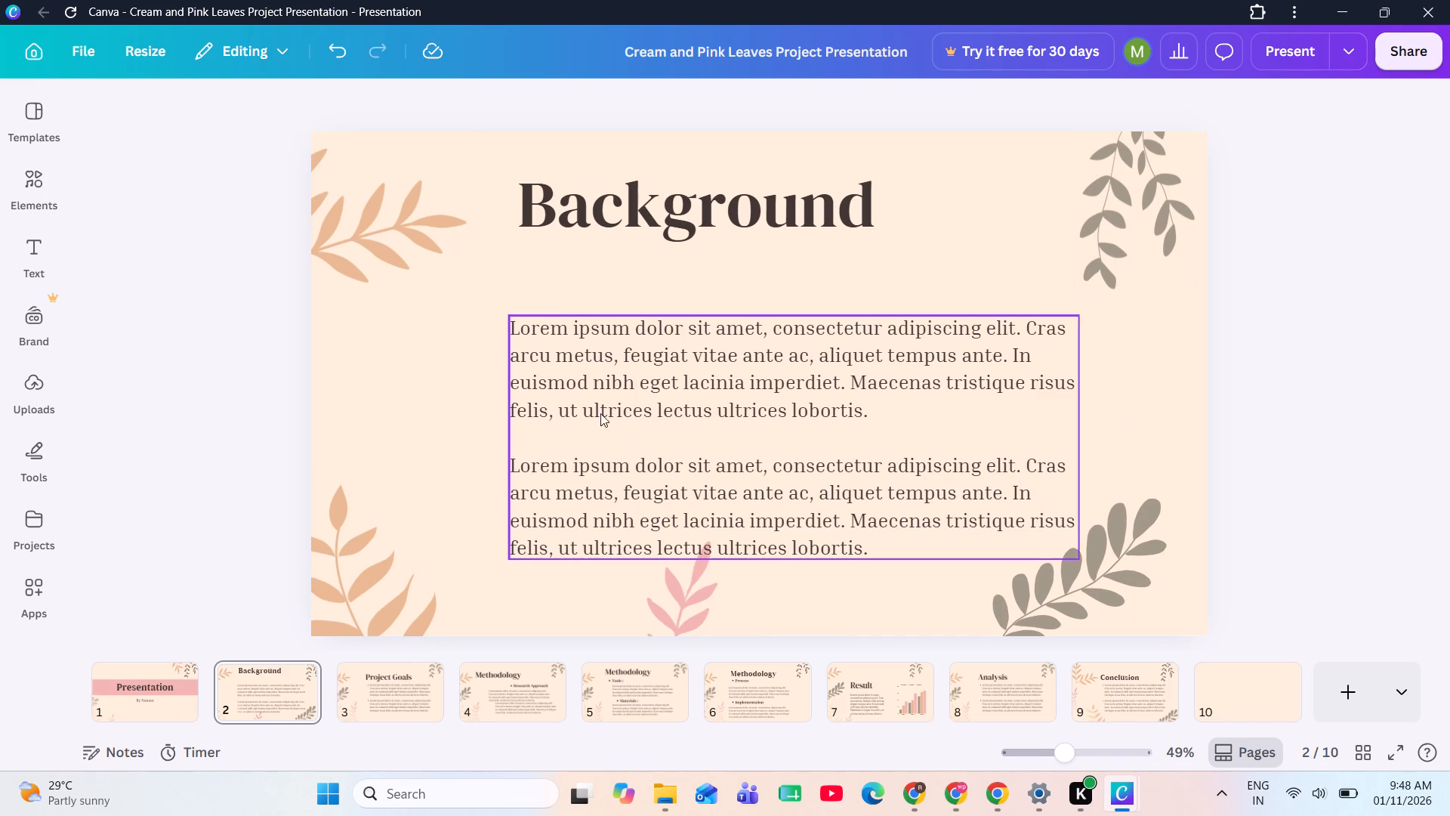
# On the page 3 Project Goals slide, replace the first bullet's placeholder text with "About Penetration testing cyber security".
pyautogui.click(976, 688)
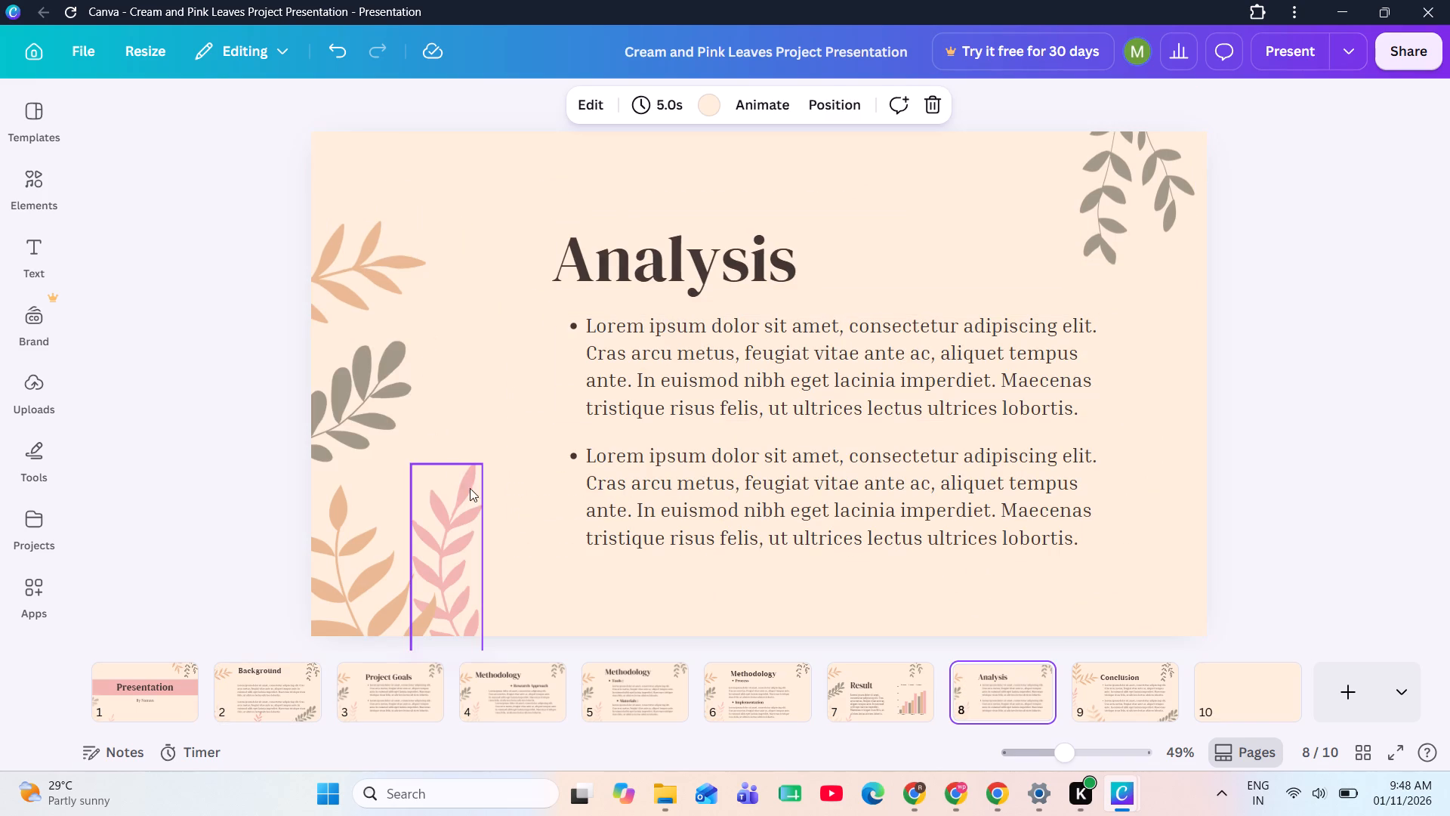
pyautogui.click(381, 686)
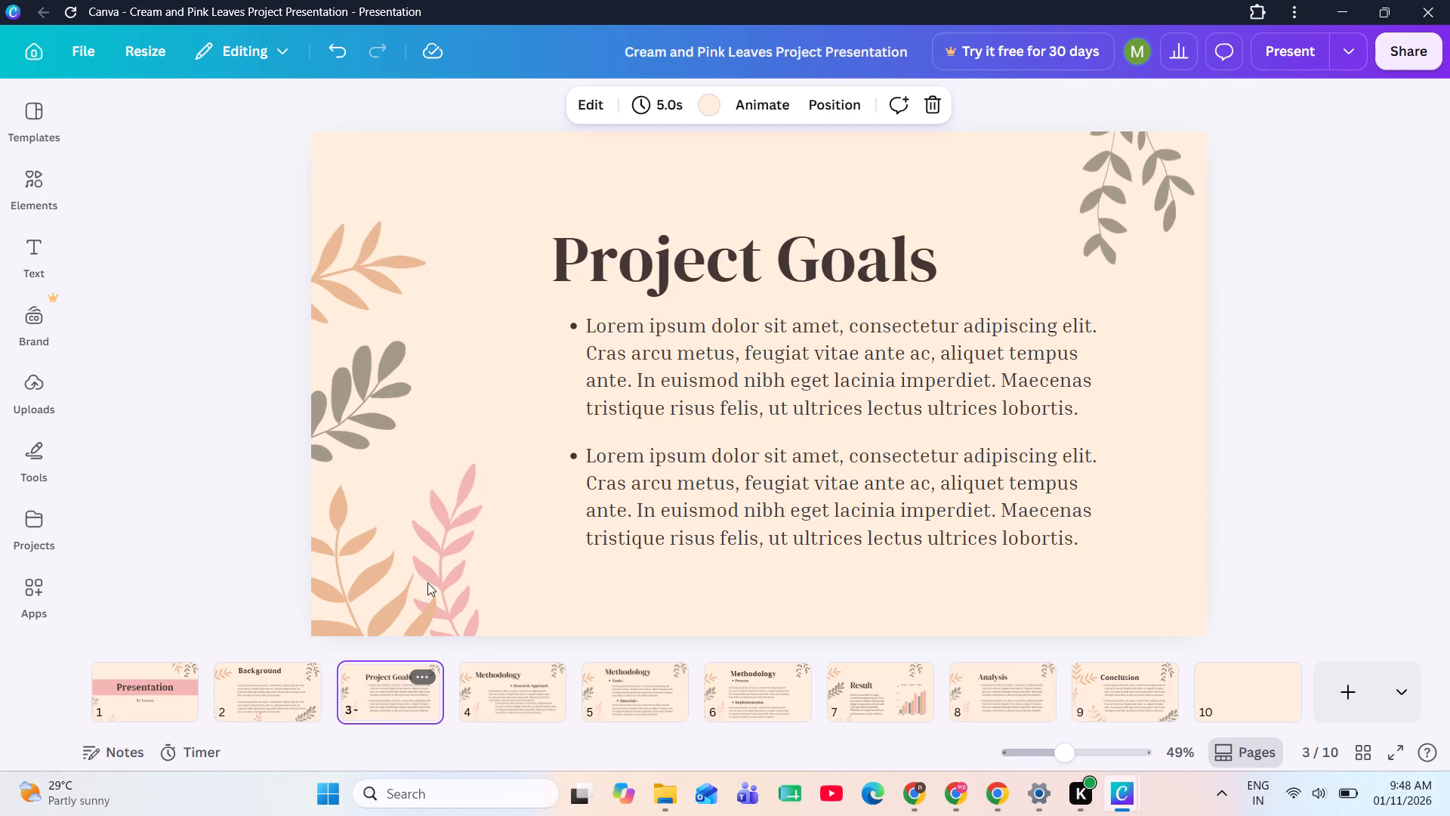
pyautogui.doubleClick(842, 382)
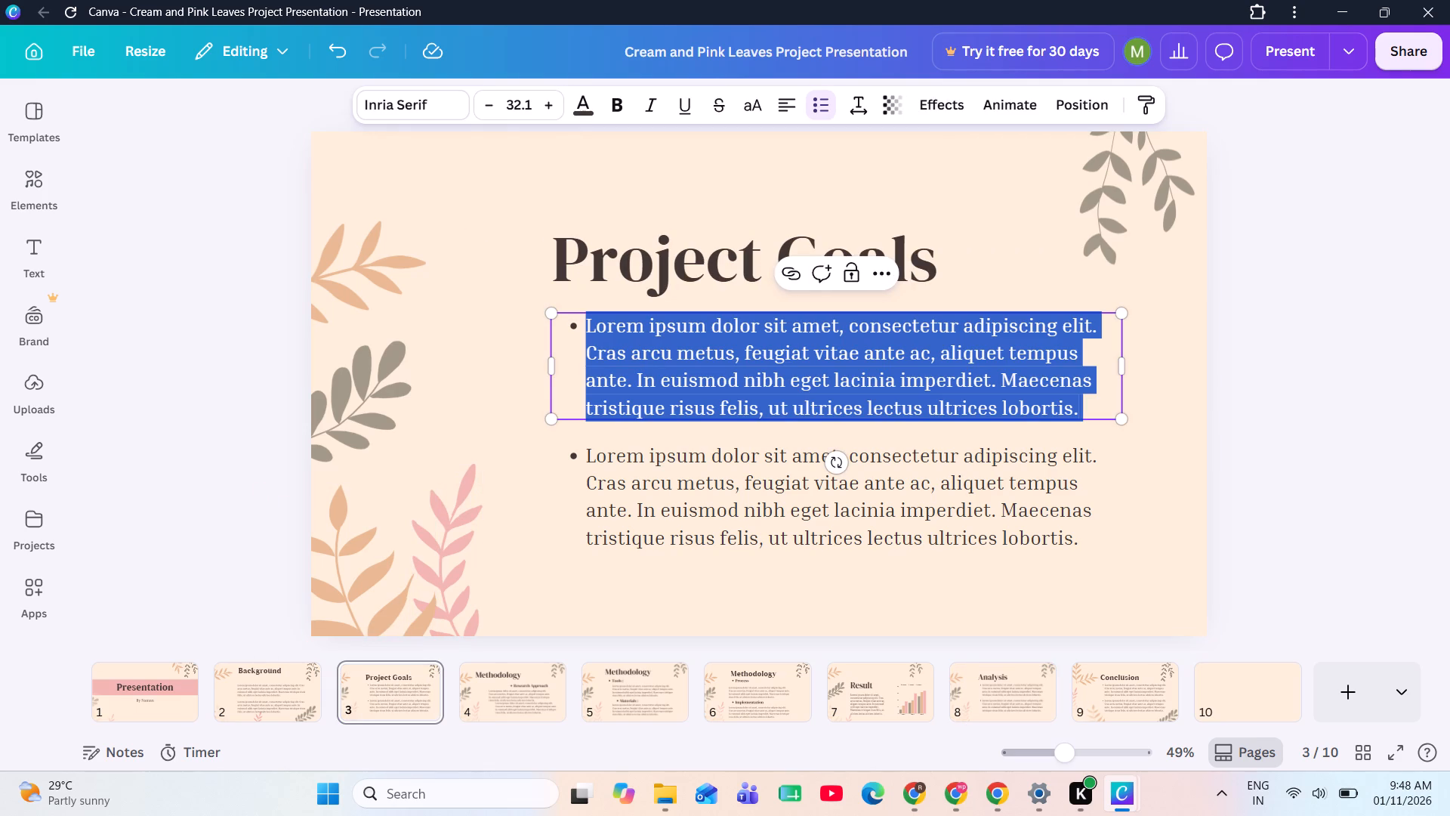
pyautogui.press('BackSpace')
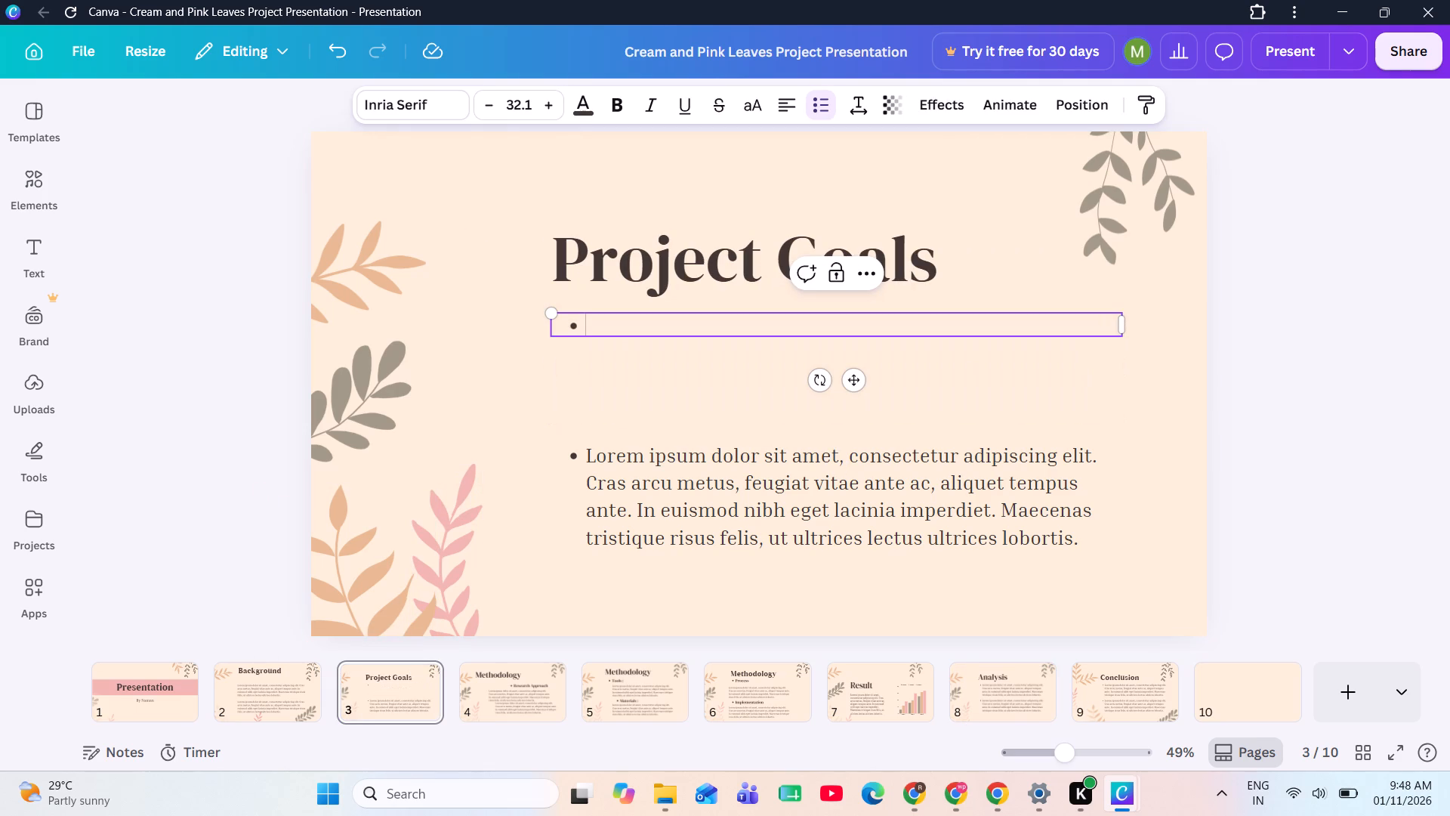
pyautogui.write('about')
pyautogui.press('space')
pyautogui.write('penetration testing')
pyautogui.press('space')
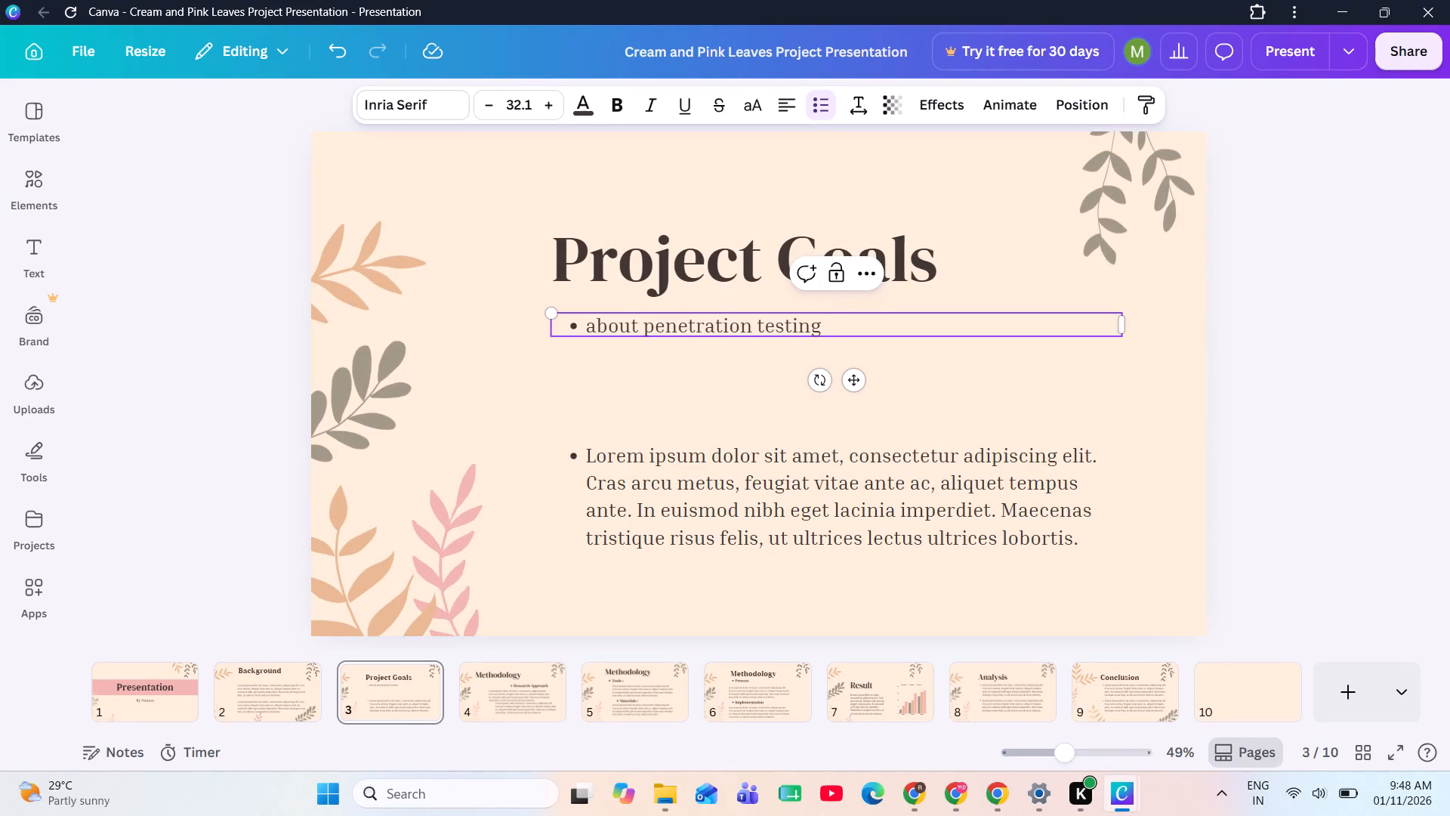
pyautogui.write('cyber se')
pyautogui.write('curity')
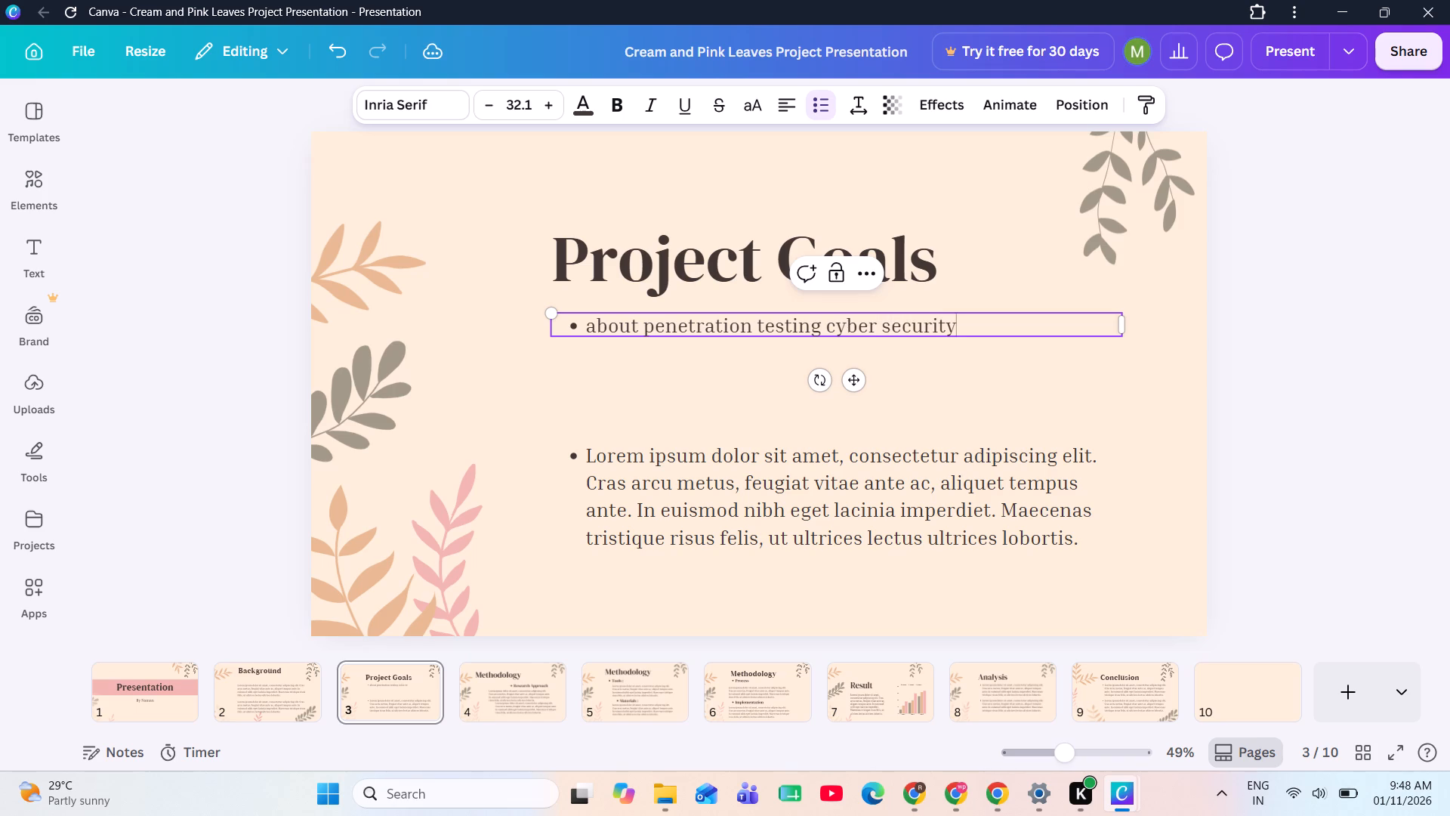
pyautogui.press('space')
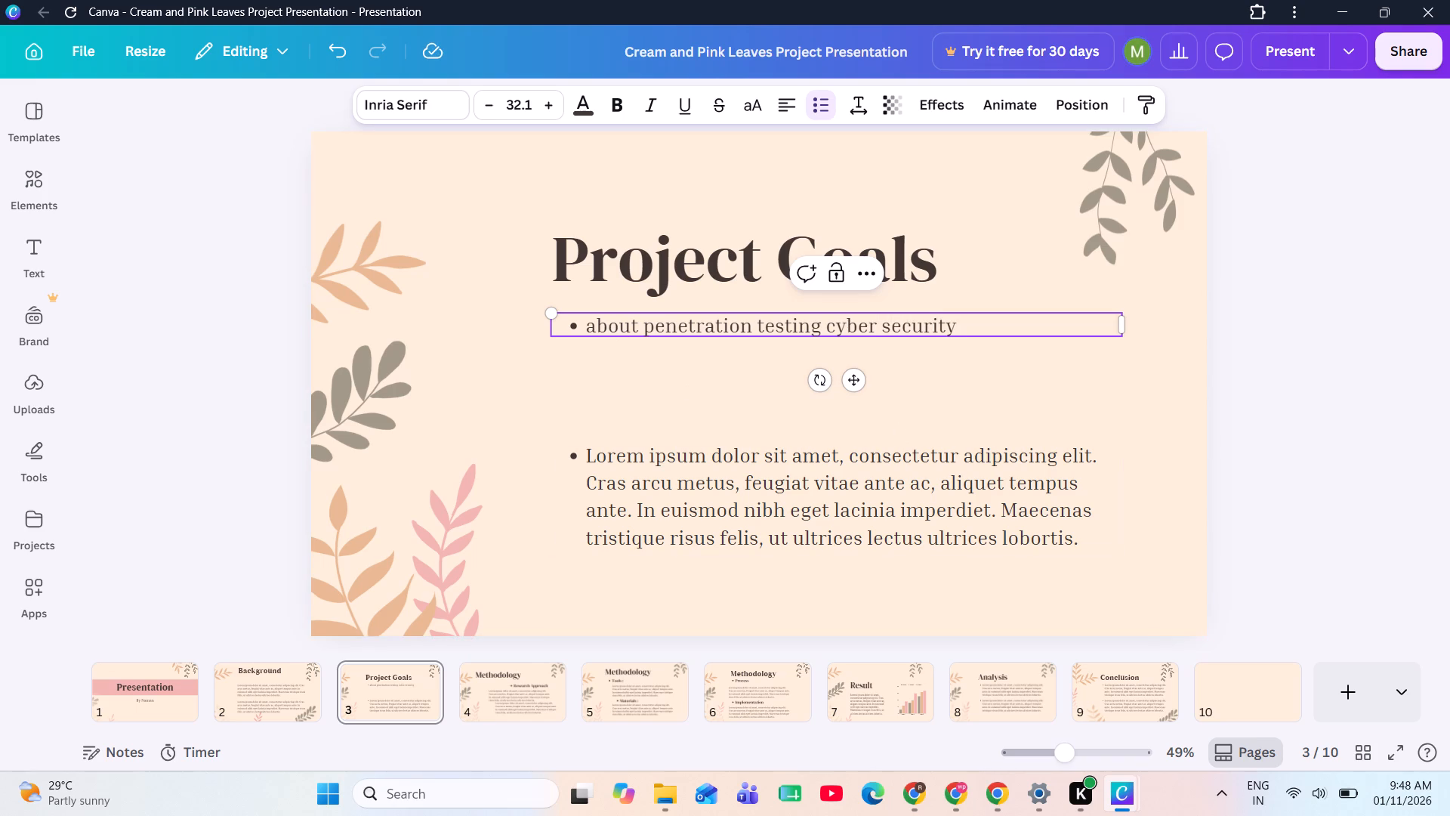
pyautogui.click(594, 323)
pyautogui.press('BackSpace')
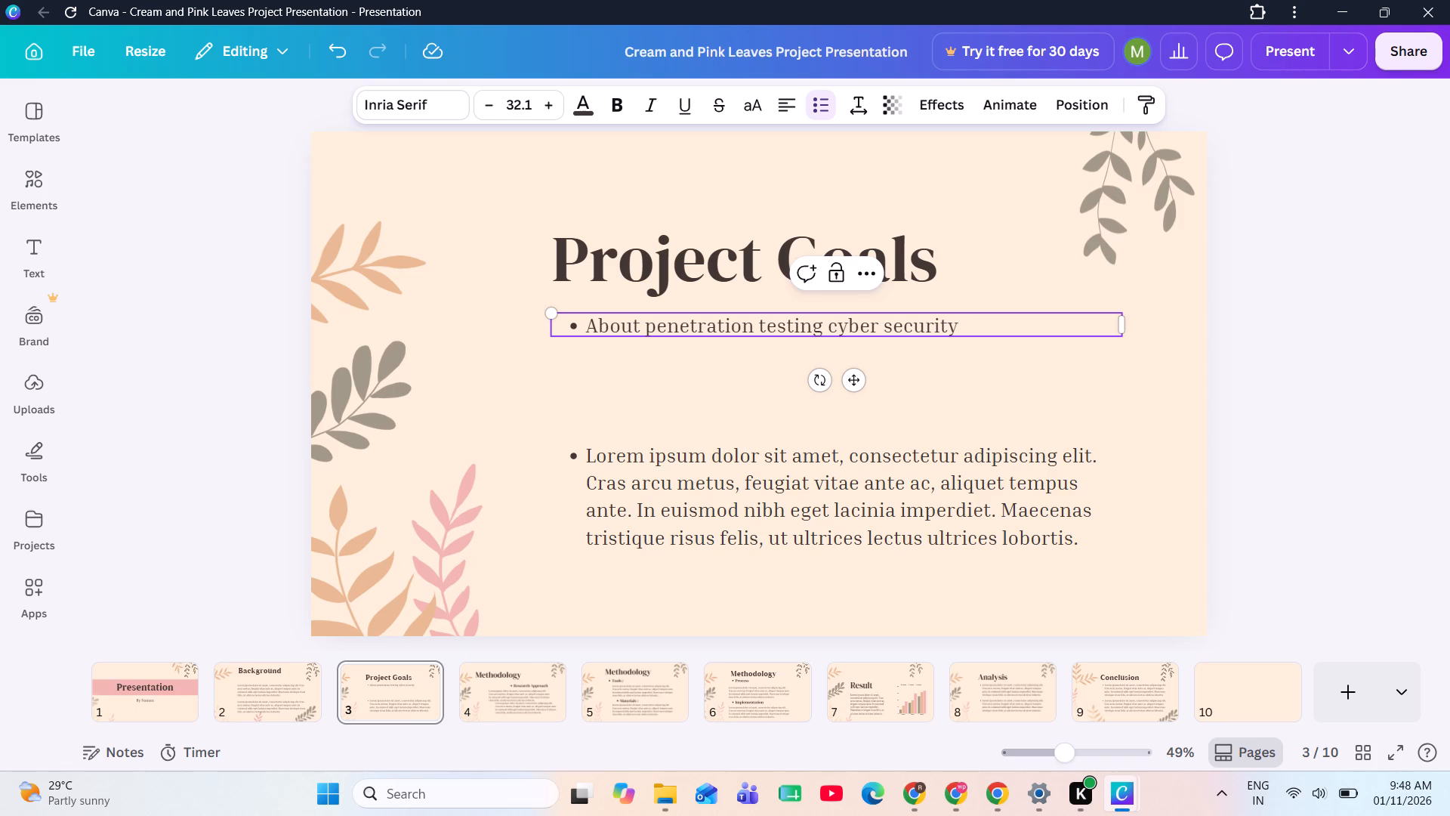
pyautogui.click(650, 325)
pyautogui.press('Right')
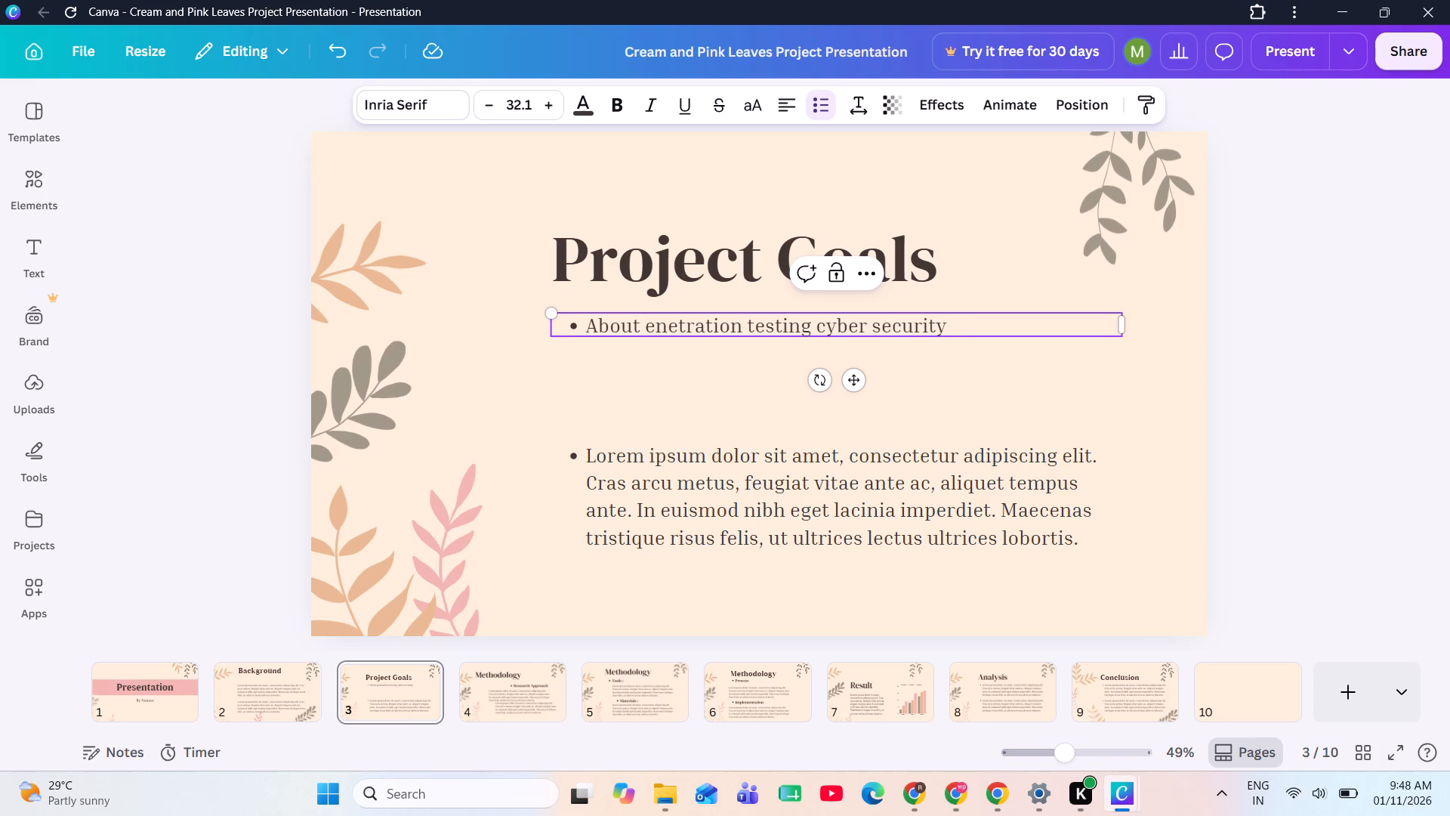
# Replace the second Project Goals bullet's placeholder text with "Also how to use it through in business worlds".
pyautogui.doubleClick(702, 512)
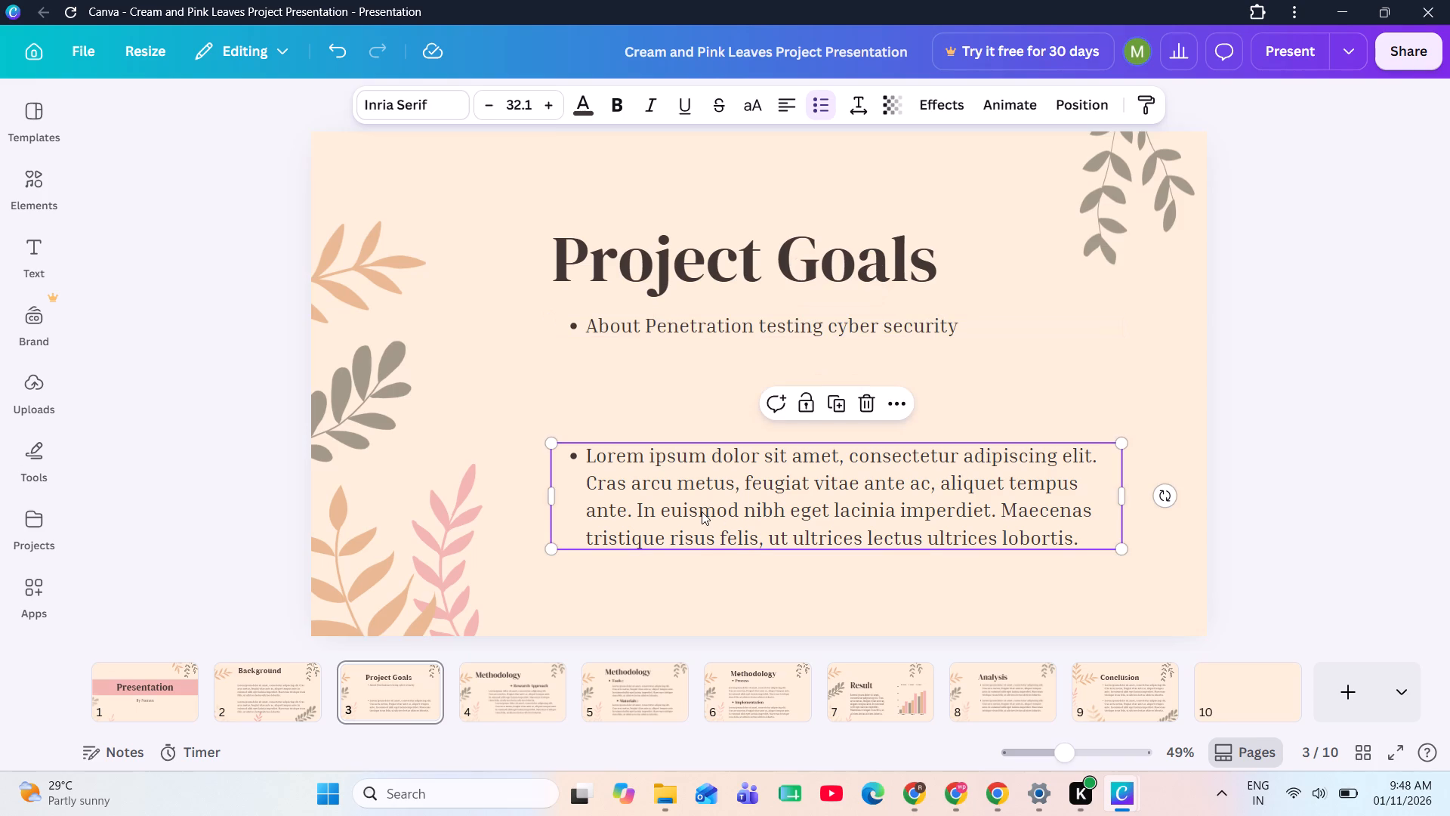
pyautogui.press('BackSpace')
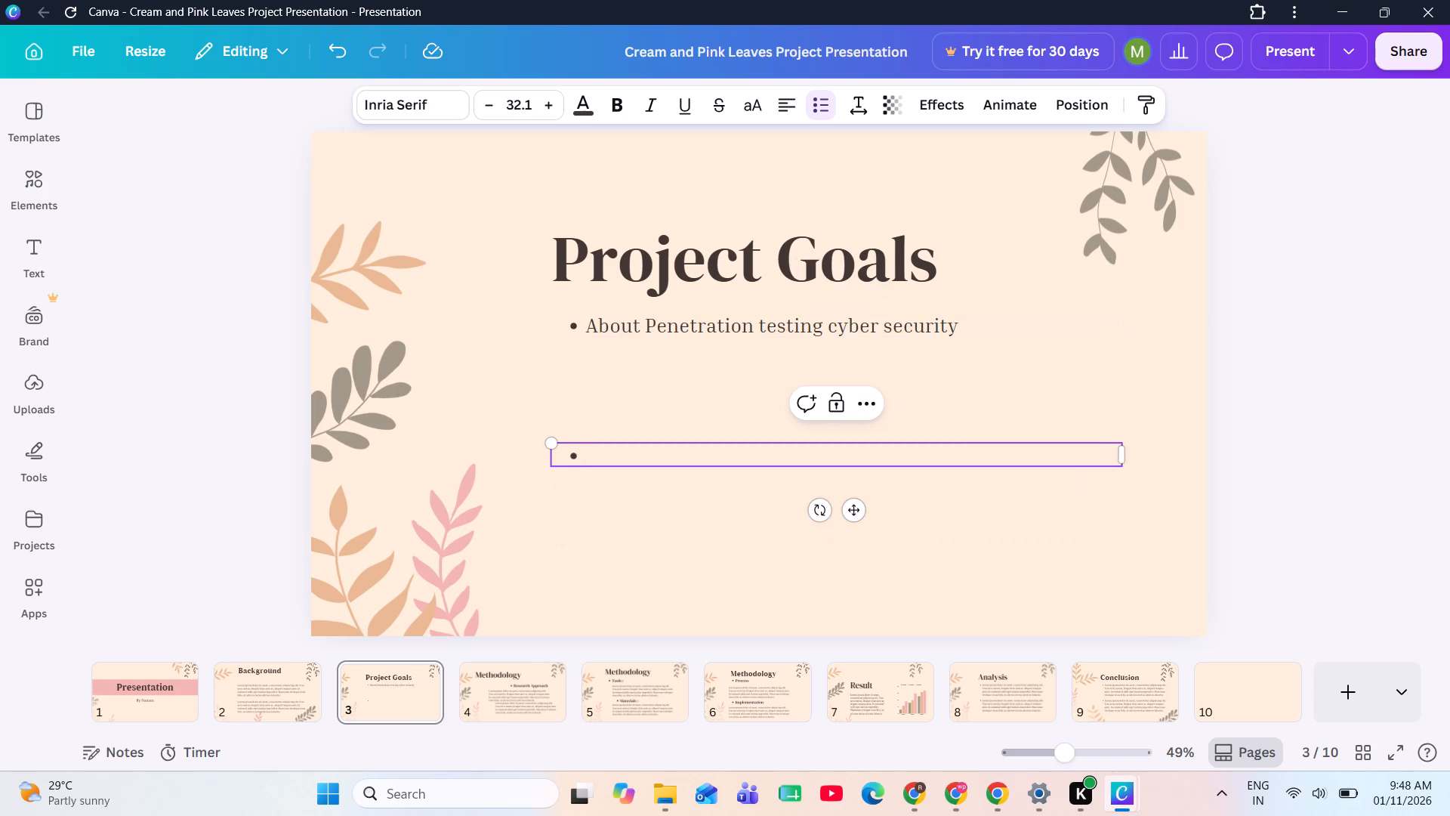
pyautogui.write('and')
pyautogui.press('space')
pyautogui.press('BackSpace')
pyautogui.press('BackSpace')
pyautogui.press('BackSpace')
pyautogui.press('BackSpace')
pyautogui.write('lso how to use it')
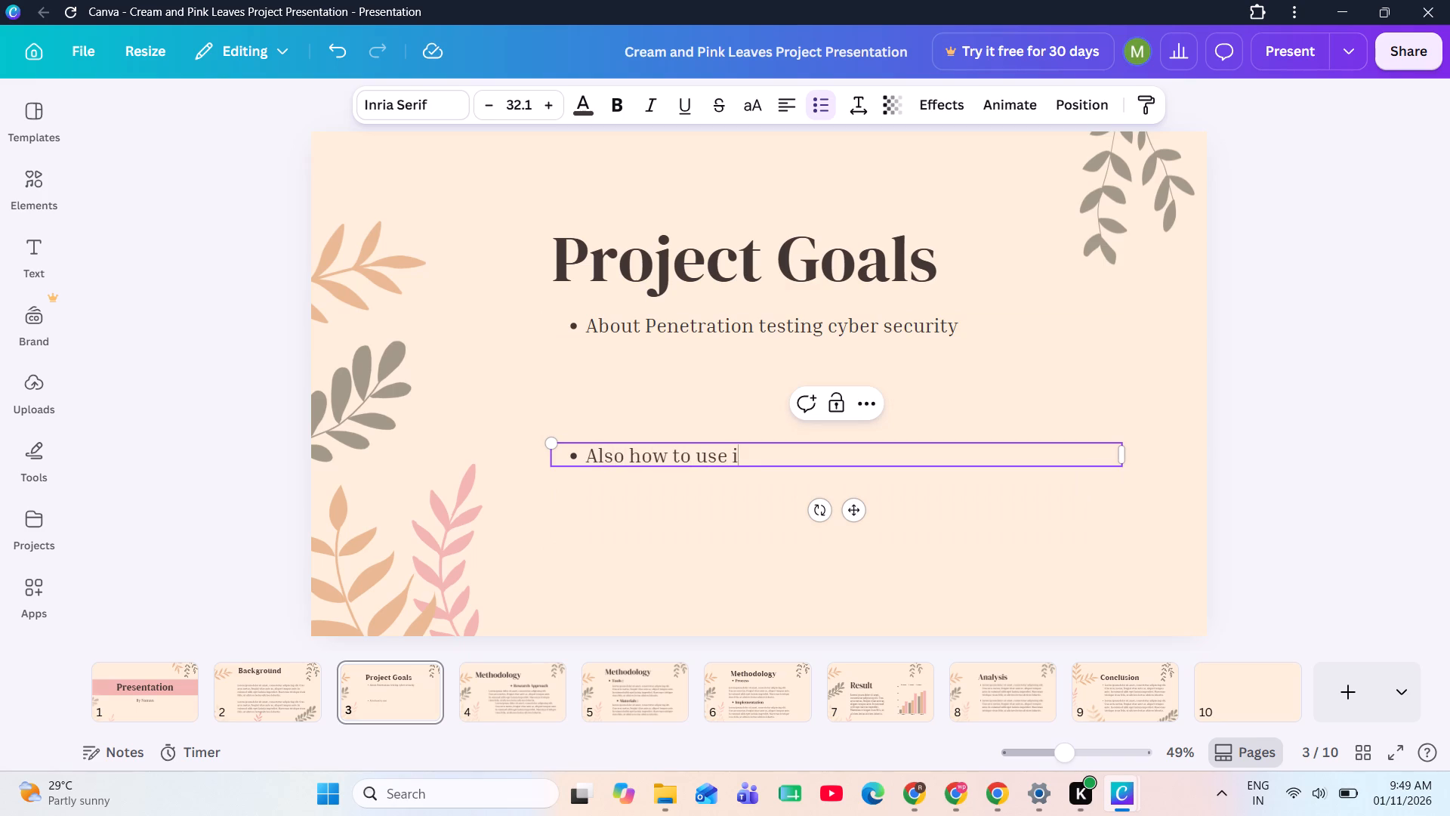
pyautogui.press('space')
pyautogui.write('through')
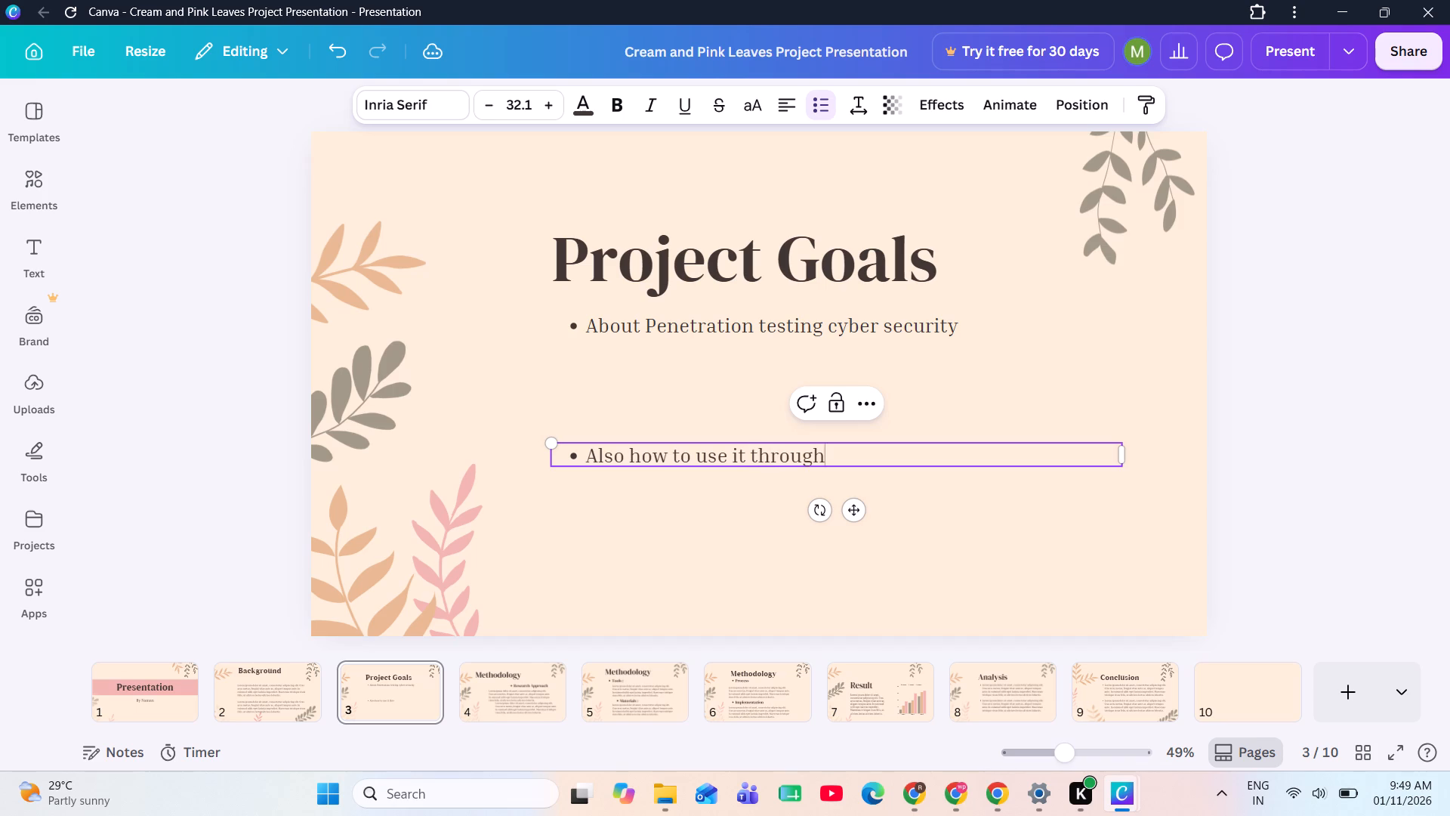
pyautogui.press('space')
pyautogui.press('u')
pyautogui.press('BackSpace')
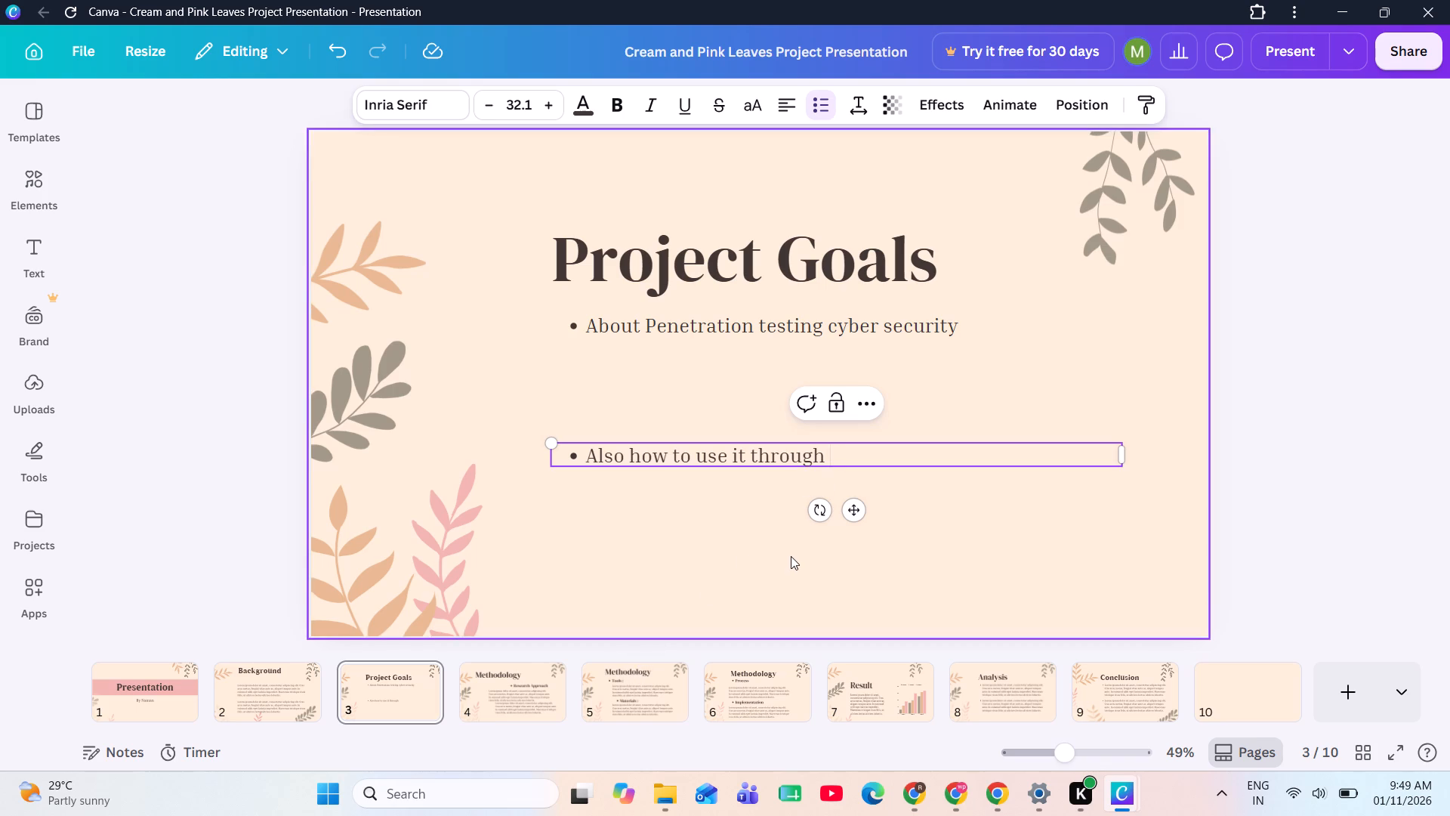
pyautogui.write('in business worls')
pyautogui.press('space')
pyautogui.press('BackSpace')
pyautogui.press('BackSpace')
pyautogui.write('d')
pyautogui.press('space')
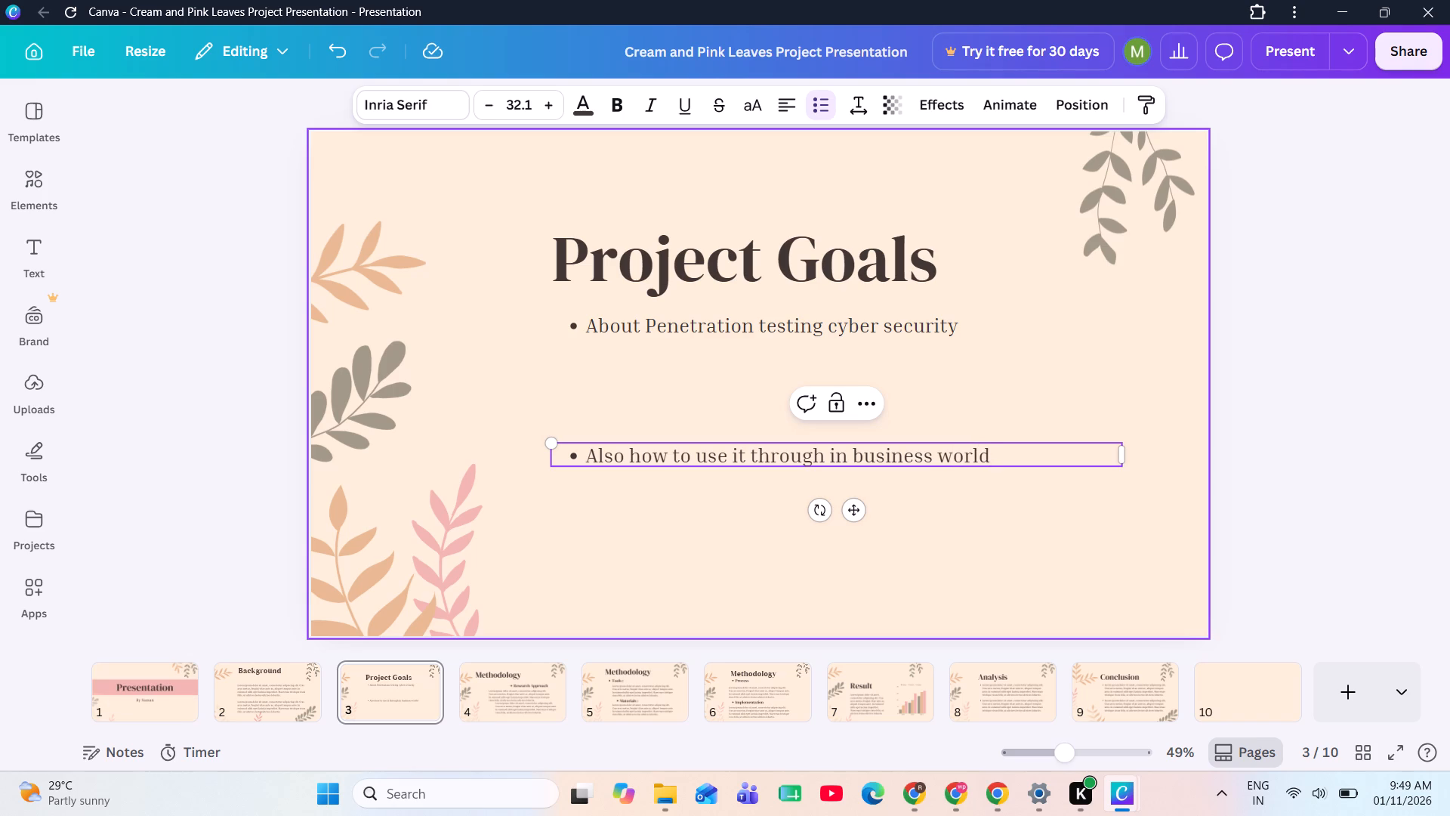
pyautogui.press('BackSpace')
pyautogui.write('s')
pyautogui.press('space')
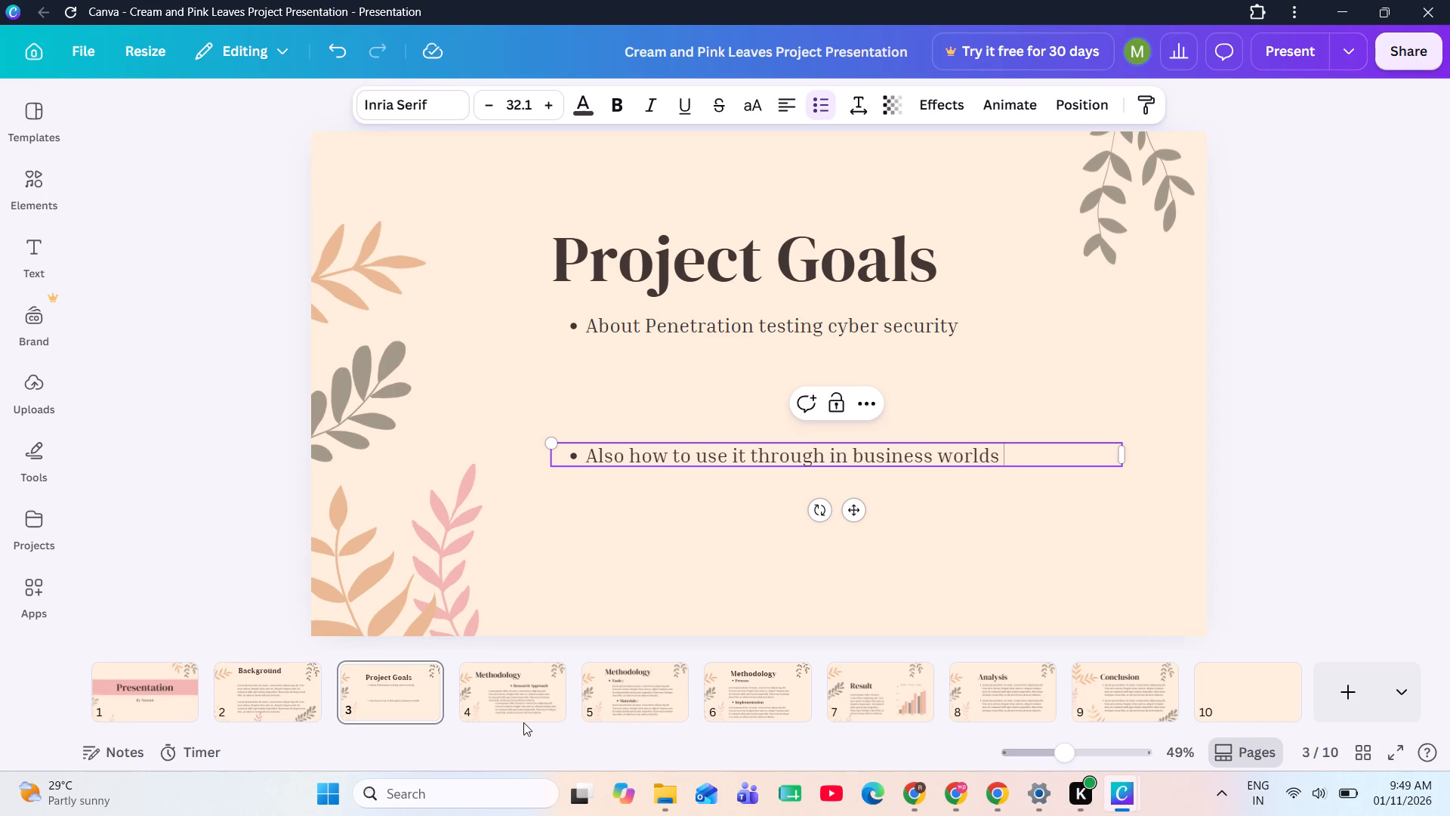
# On the page 4 Methodology slide, left-align the lower paragraph with the upper one, leaving a gap between them, and nudge the upper paragraph down.
pyautogui.click(523, 720)
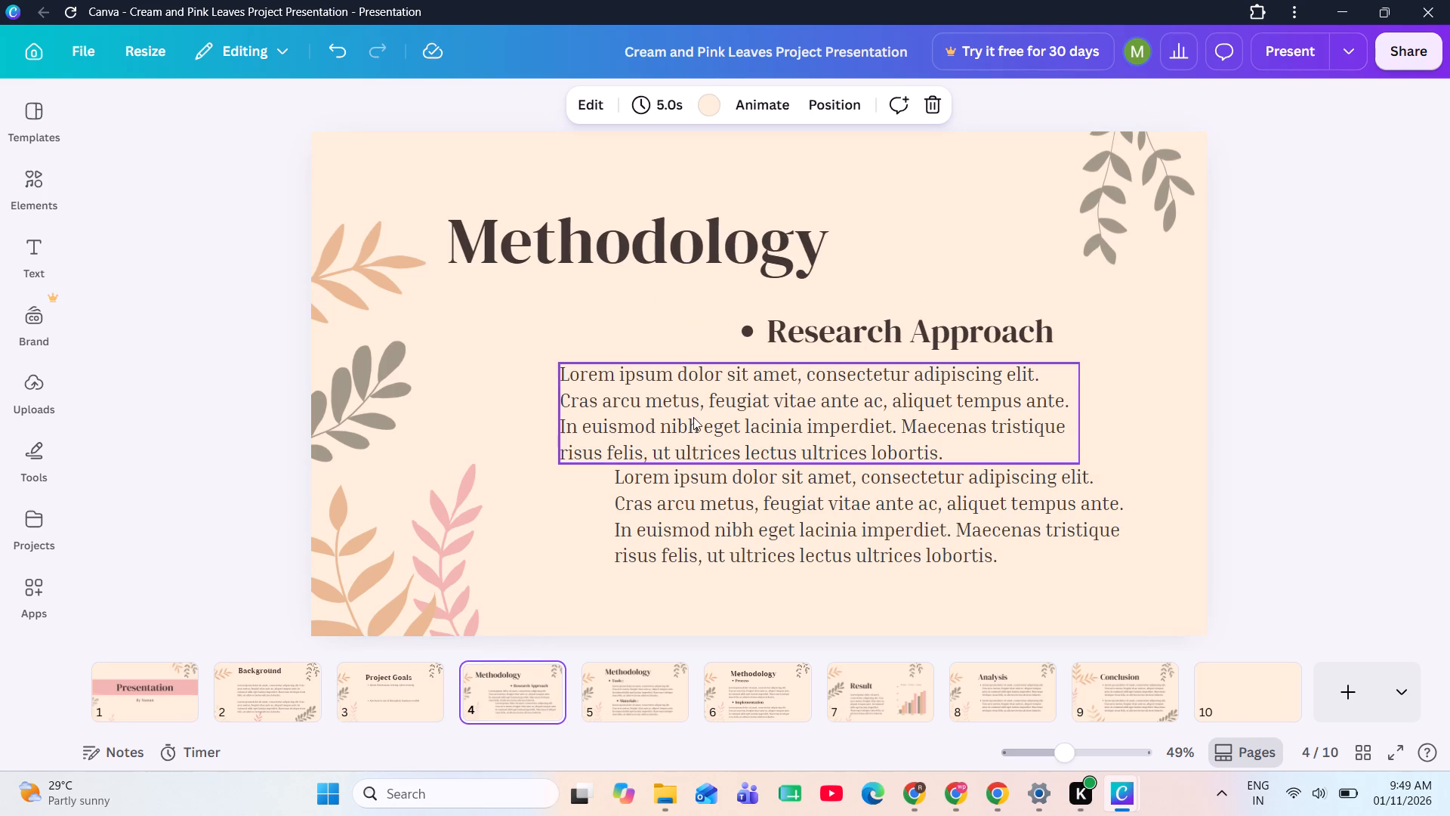
pyautogui.moveTo(756, 518); pyautogui.dragTo(696, 542)
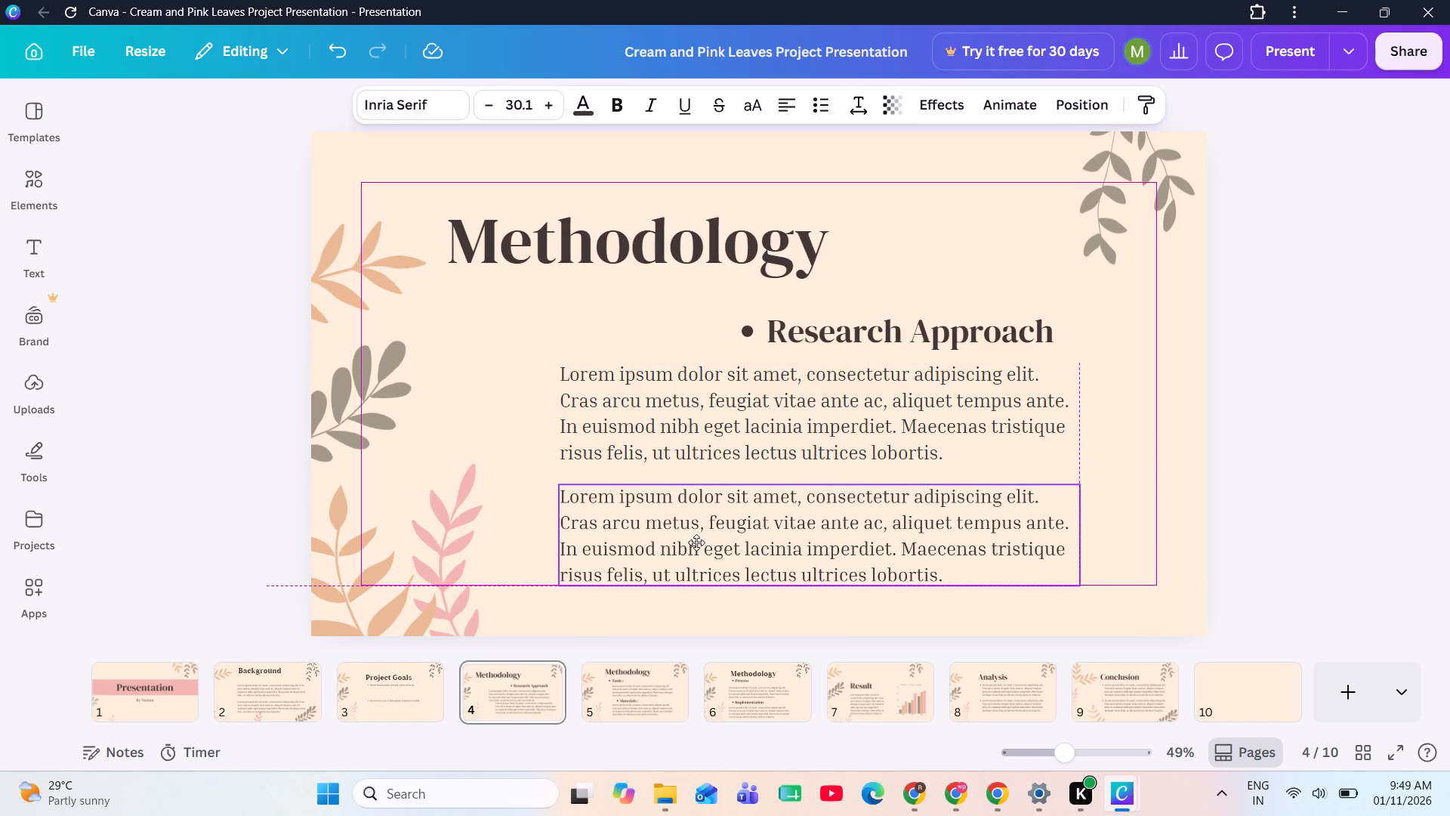
pyautogui.moveTo(696, 542); pyautogui.dragTo(700, 544)
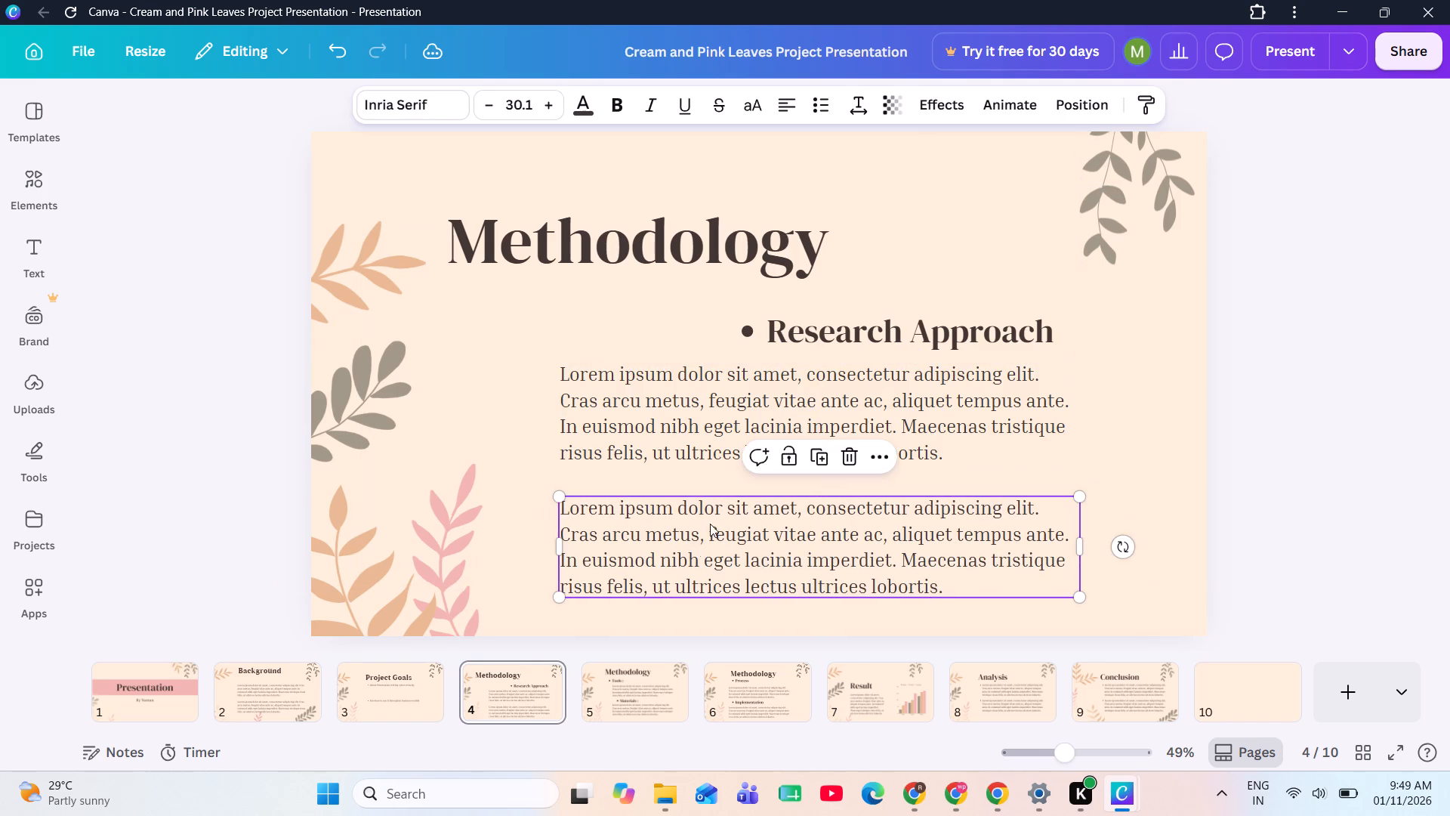
pyautogui.moveTo(772, 386); pyautogui.dragTo(772, 395)
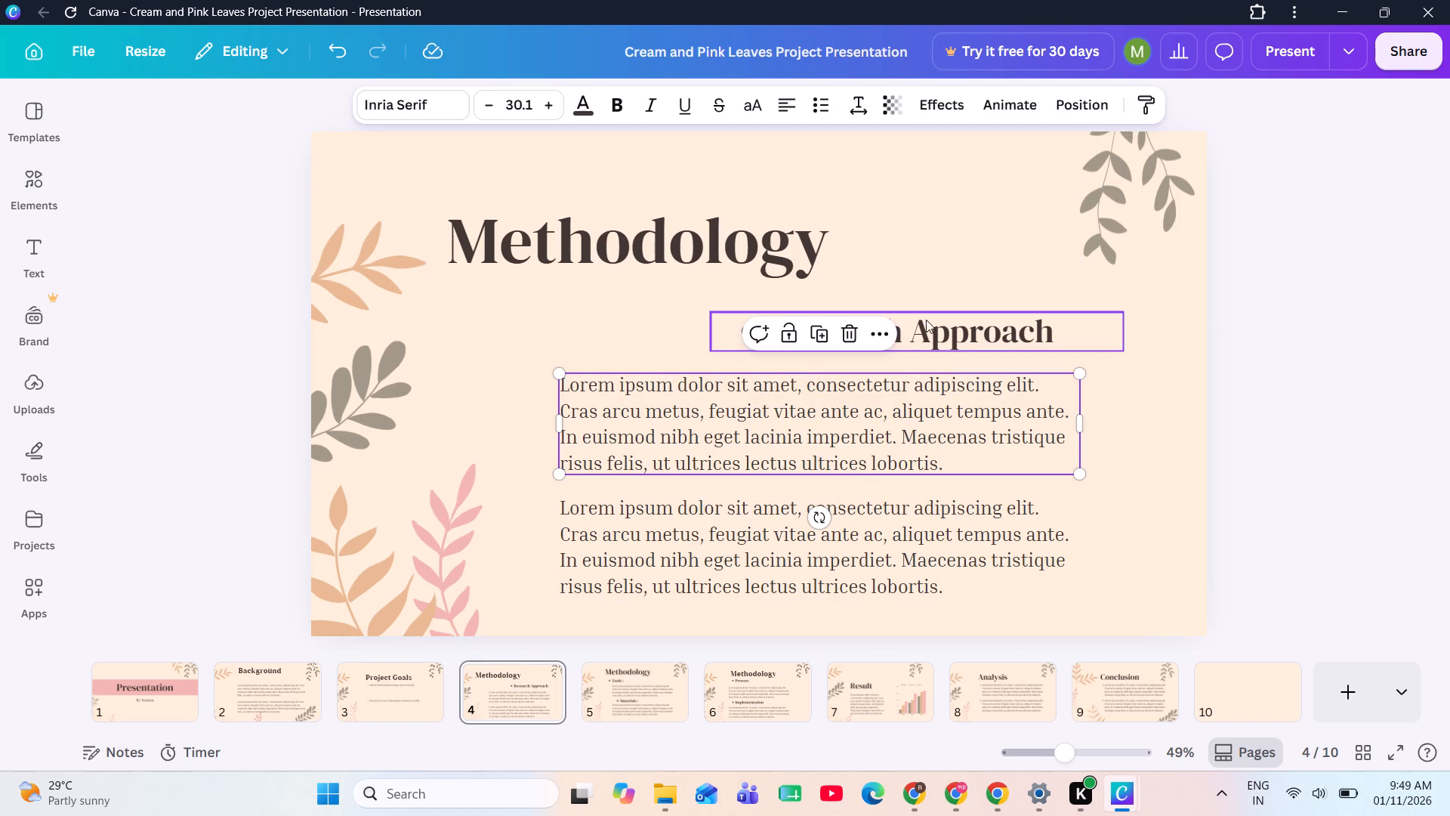
# Move the Research Approach subheading left above the paragraphs, and the Methodology title right and up to align with the paragraphs' left edge.
pyautogui.moveTo(936, 329); pyautogui.dragTo(780, 319)
pyautogui.moveTo(666, 206); pyautogui.dragTo(686, 200)
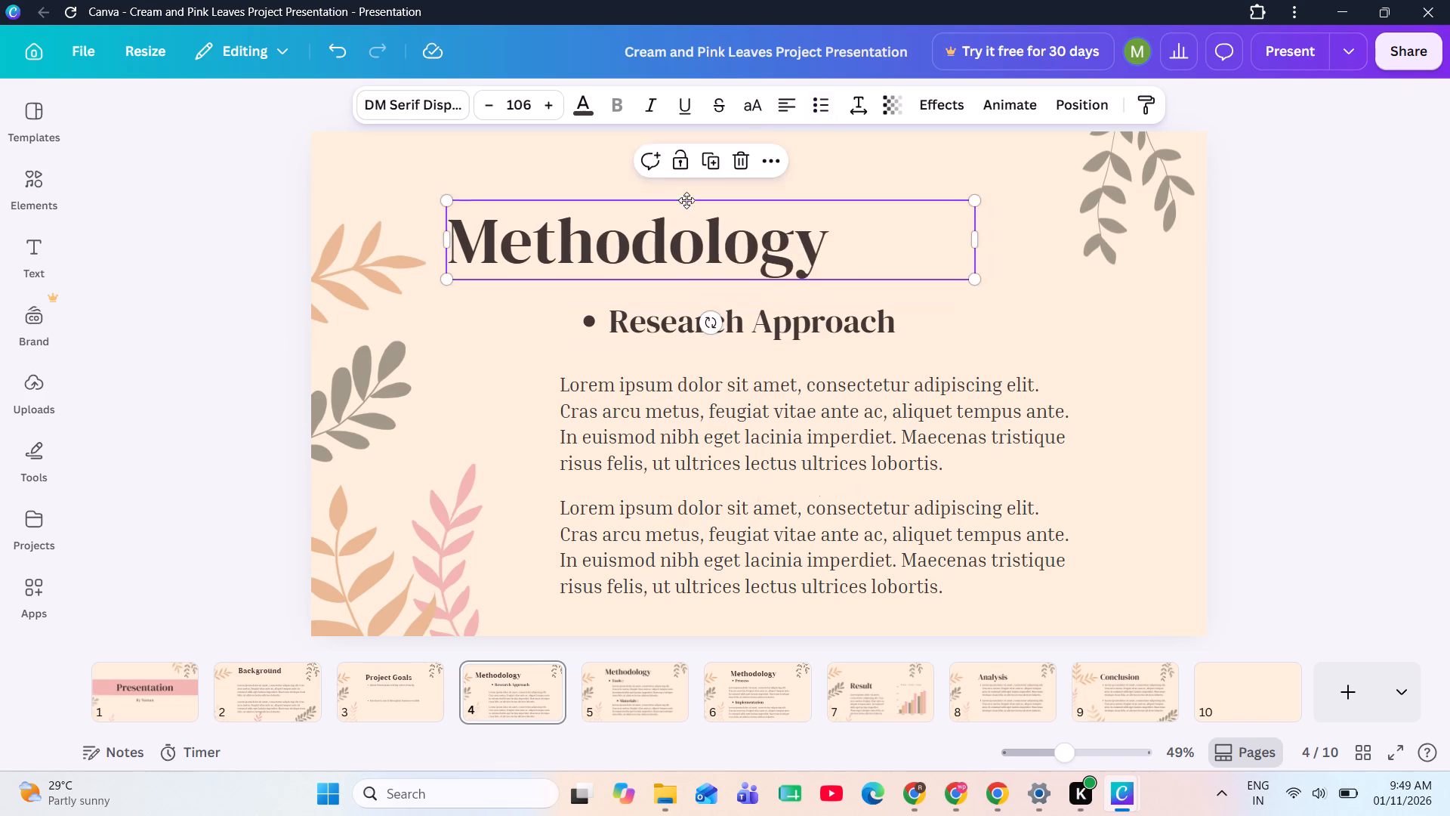
pyautogui.moveTo(686, 200); pyautogui.dragTo(777, 192)
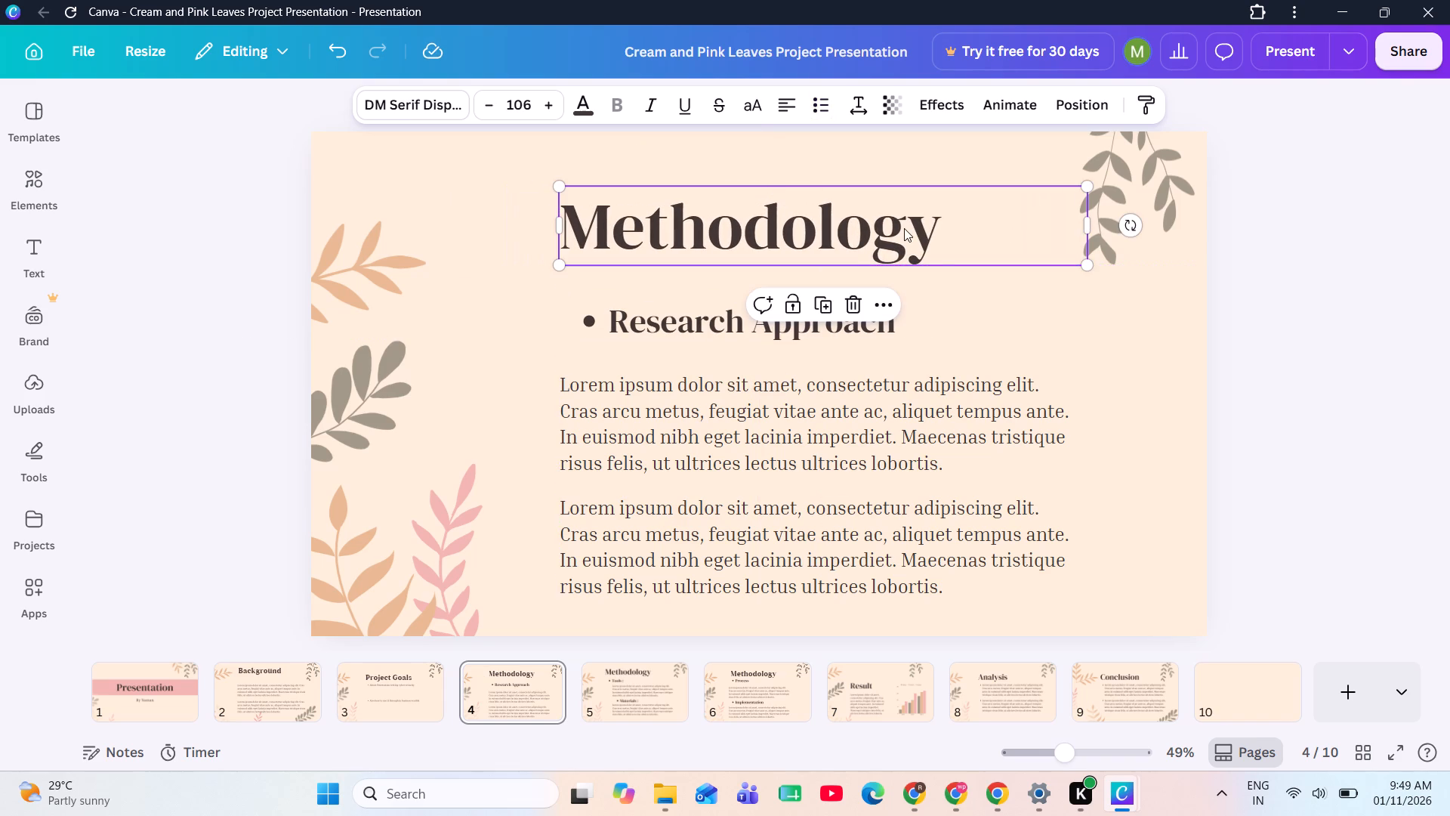
# Replace the page 4 title with "Keylogy".
pyautogui.doubleClick(904, 228)
pyautogui.press('BackSpace')
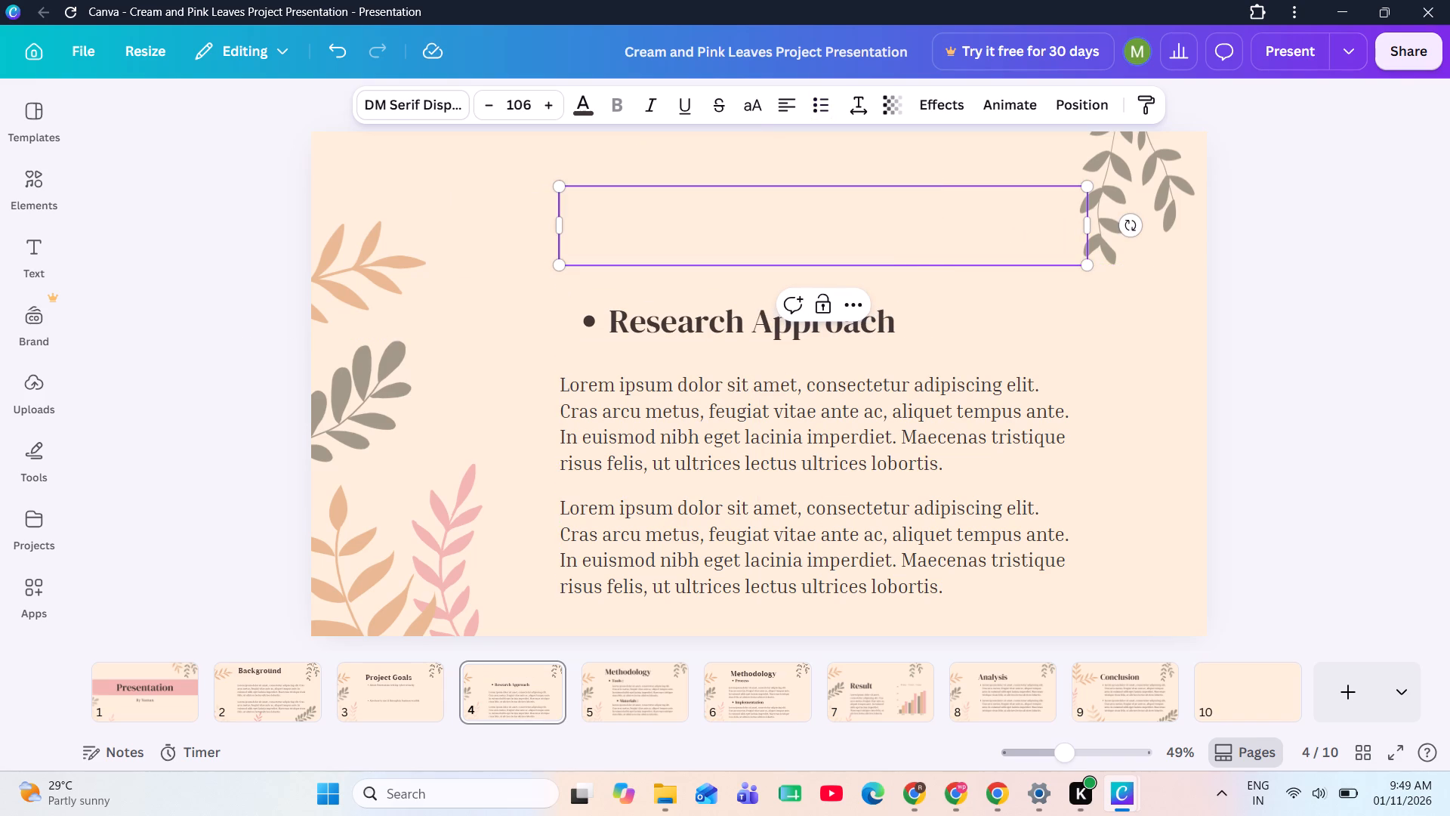
pyautogui.write('eylo')
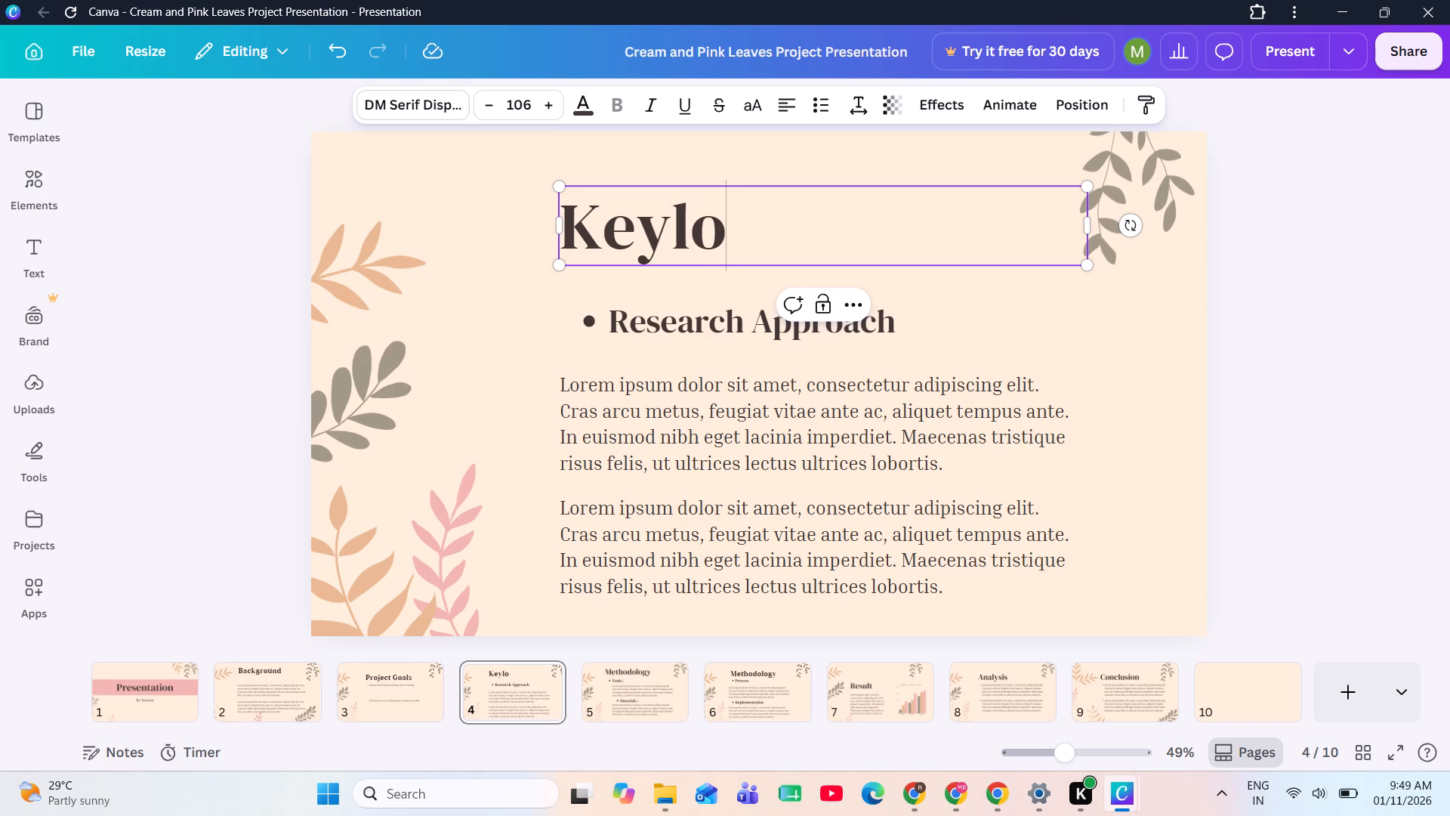
pyautogui.write('gy')
pyautogui.click(1100, 400)
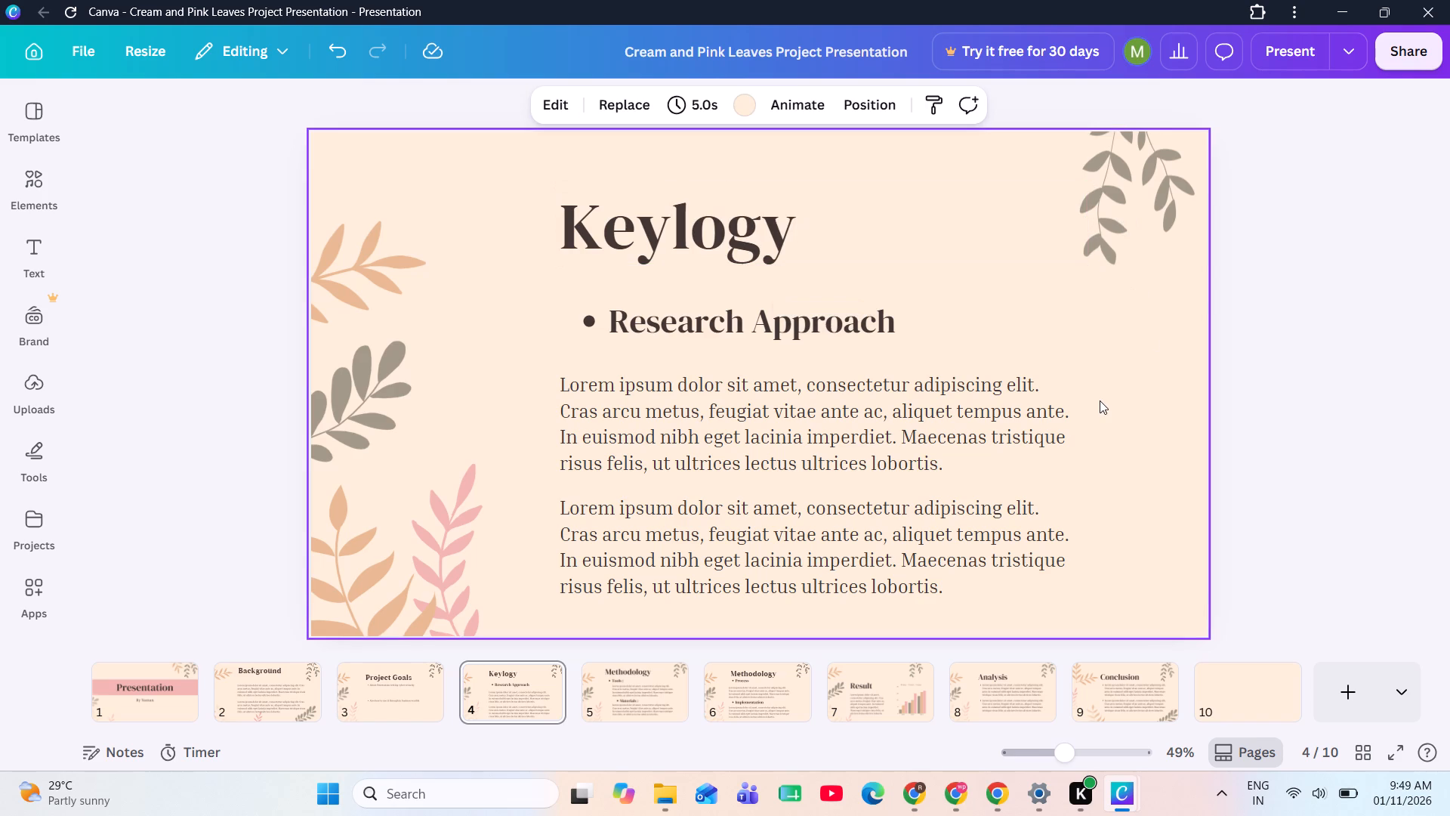
# On the page 6 Methodology slide, nudge the Process subheading down and shift the title left to align with the paragraphs' left edge.
pyautogui.click(736, 707)
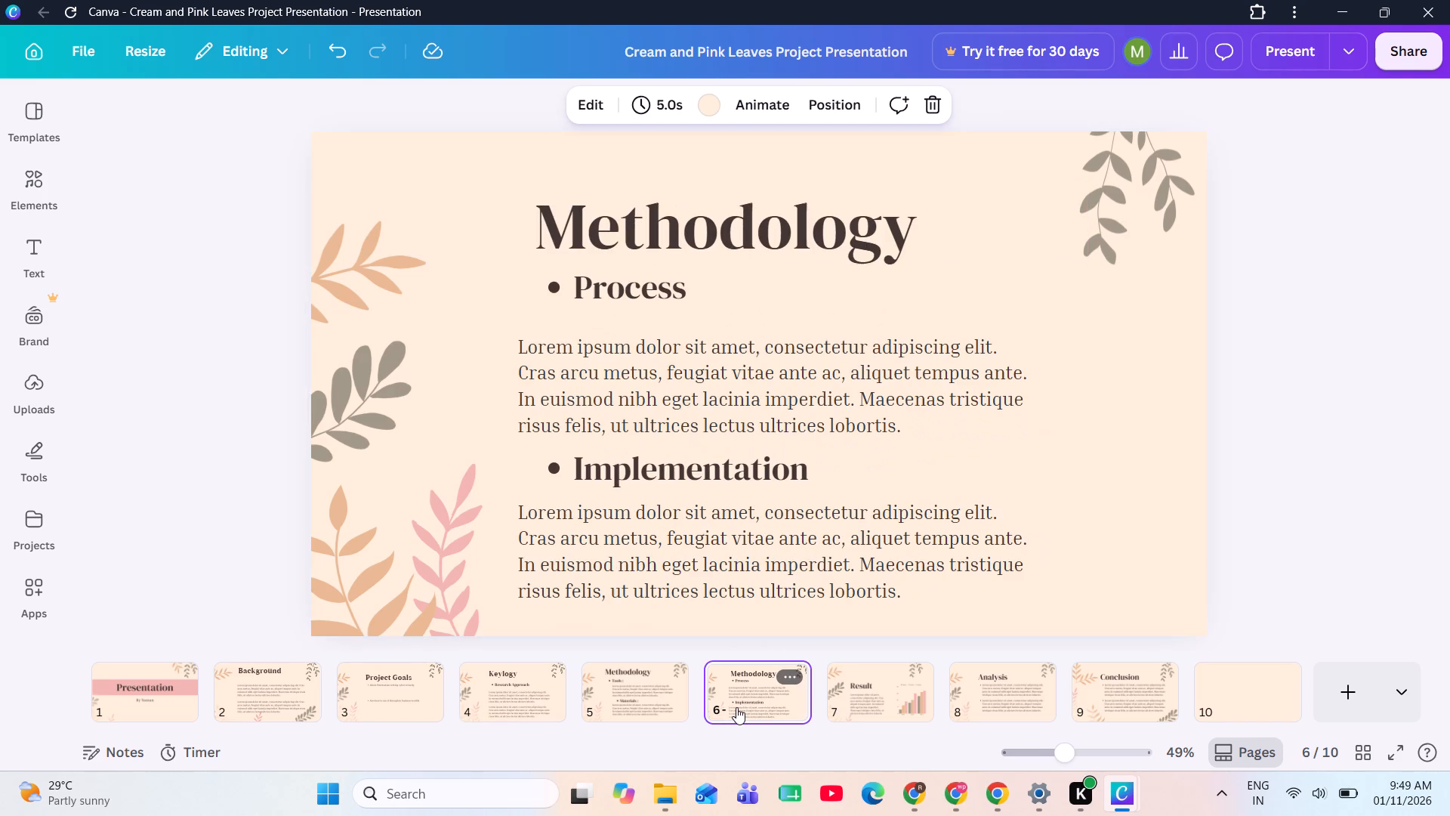
pyautogui.moveTo(640, 283); pyautogui.dragTo(640, 283)
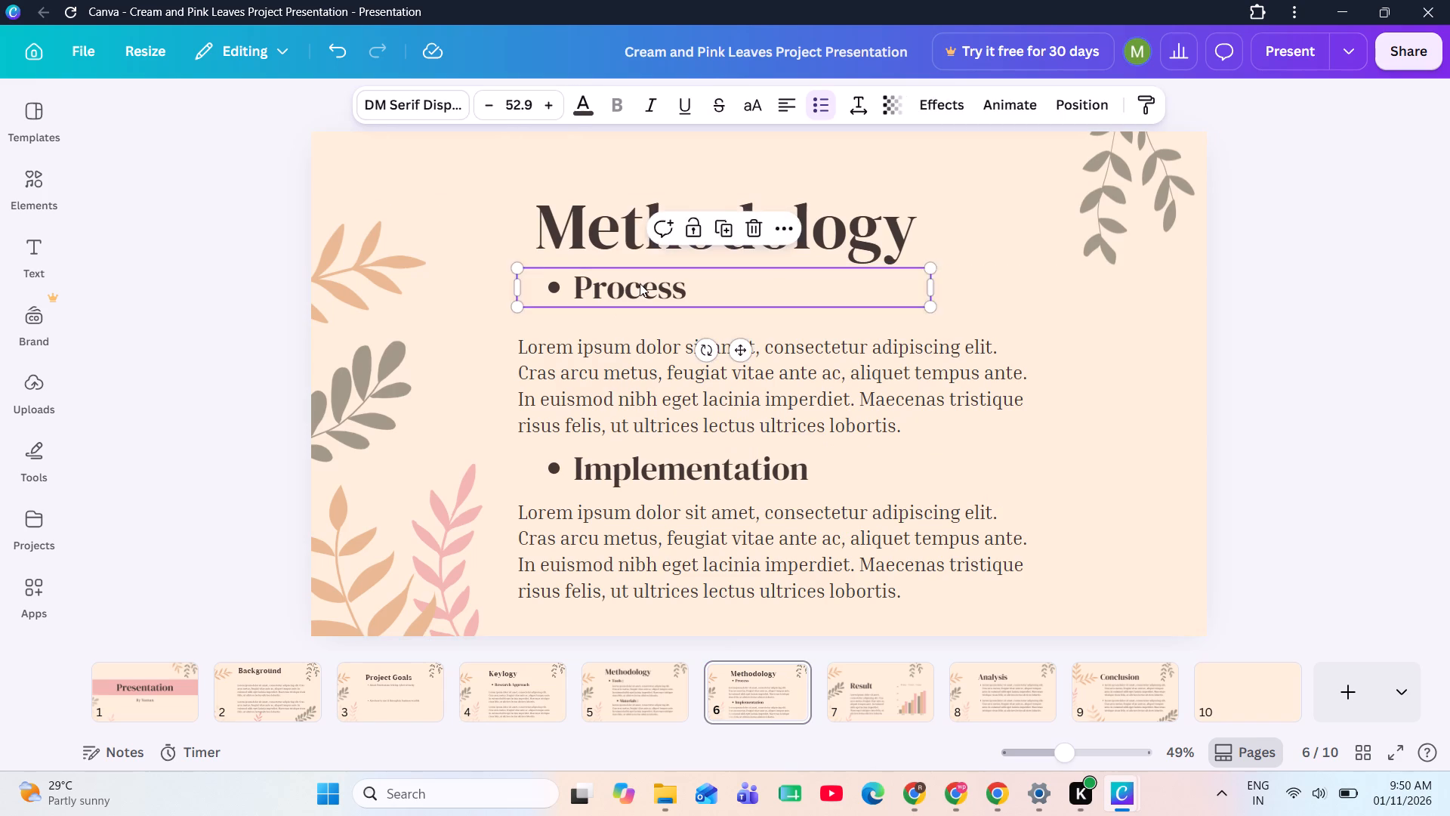
pyautogui.moveTo(640, 283); pyautogui.dragTo(643, 304)
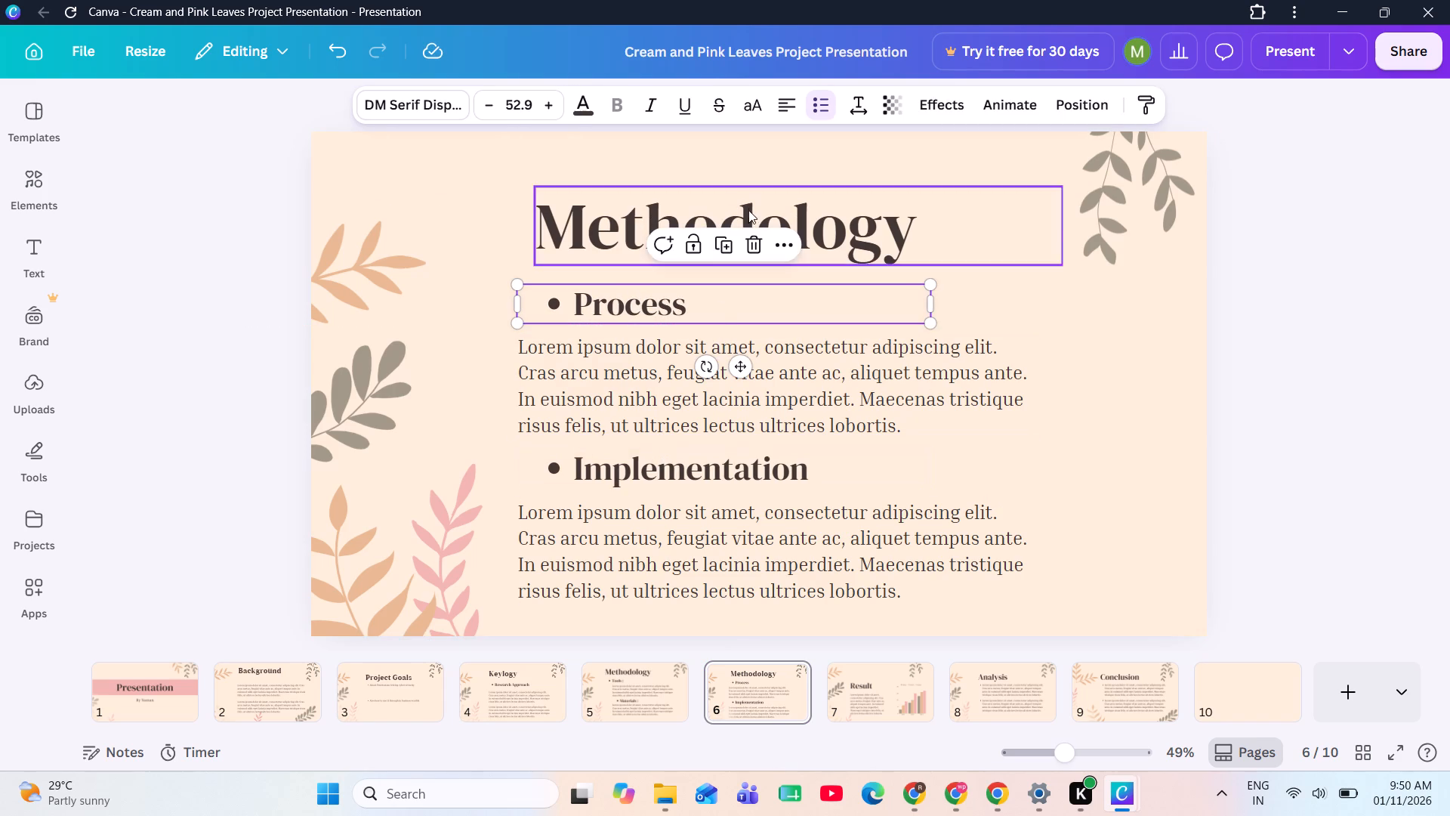
pyautogui.moveTo(809, 198); pyautogui.dragTo(794, 198)
pyautogui.click(1136, 539)
# On the page 7 Result slide, move the title up and slightly left, with the paragraph raised beneath it and left-aligned to it.
pyautogui.click(852, 723)
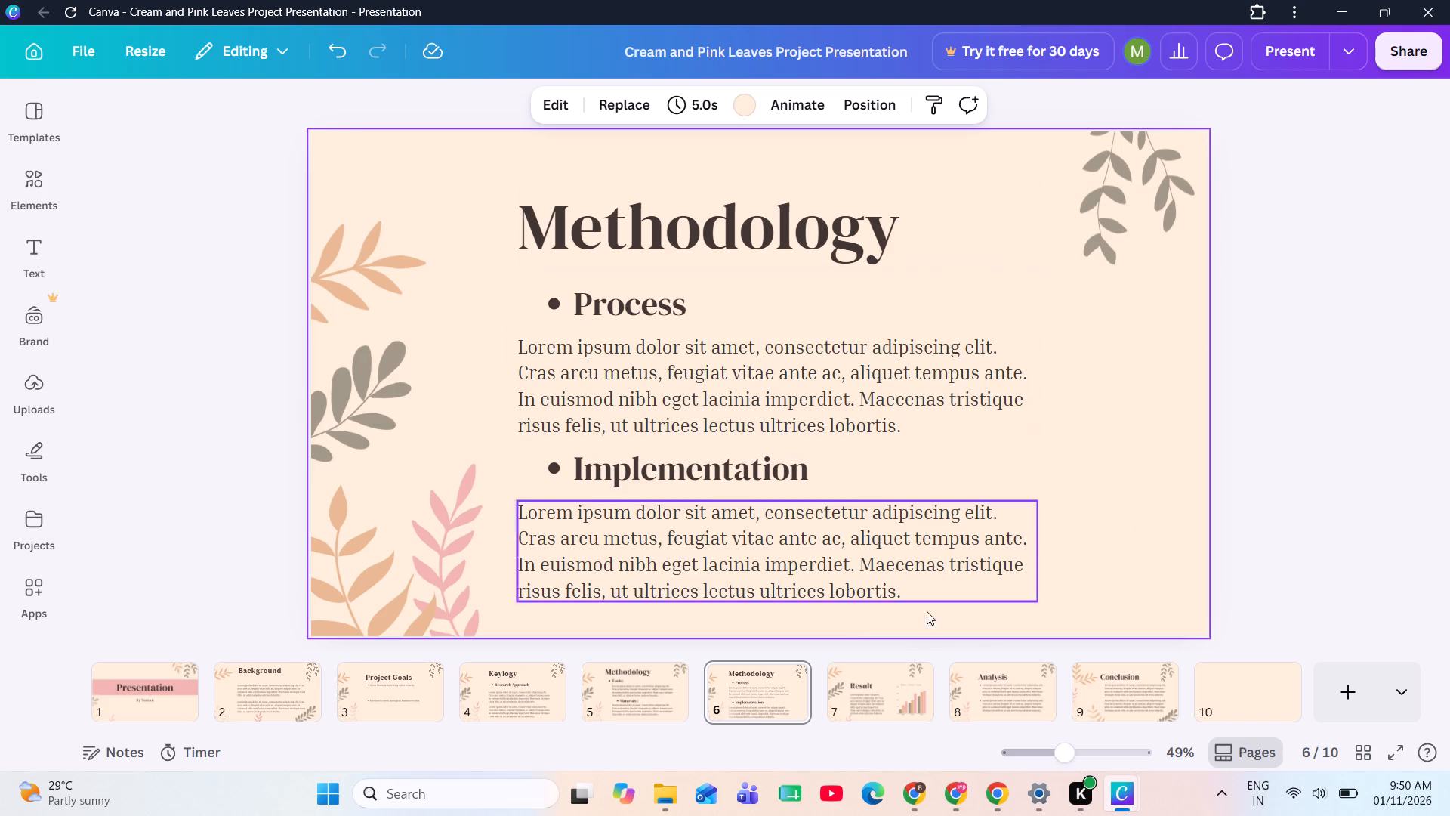
pyautogui.click(905, 673)
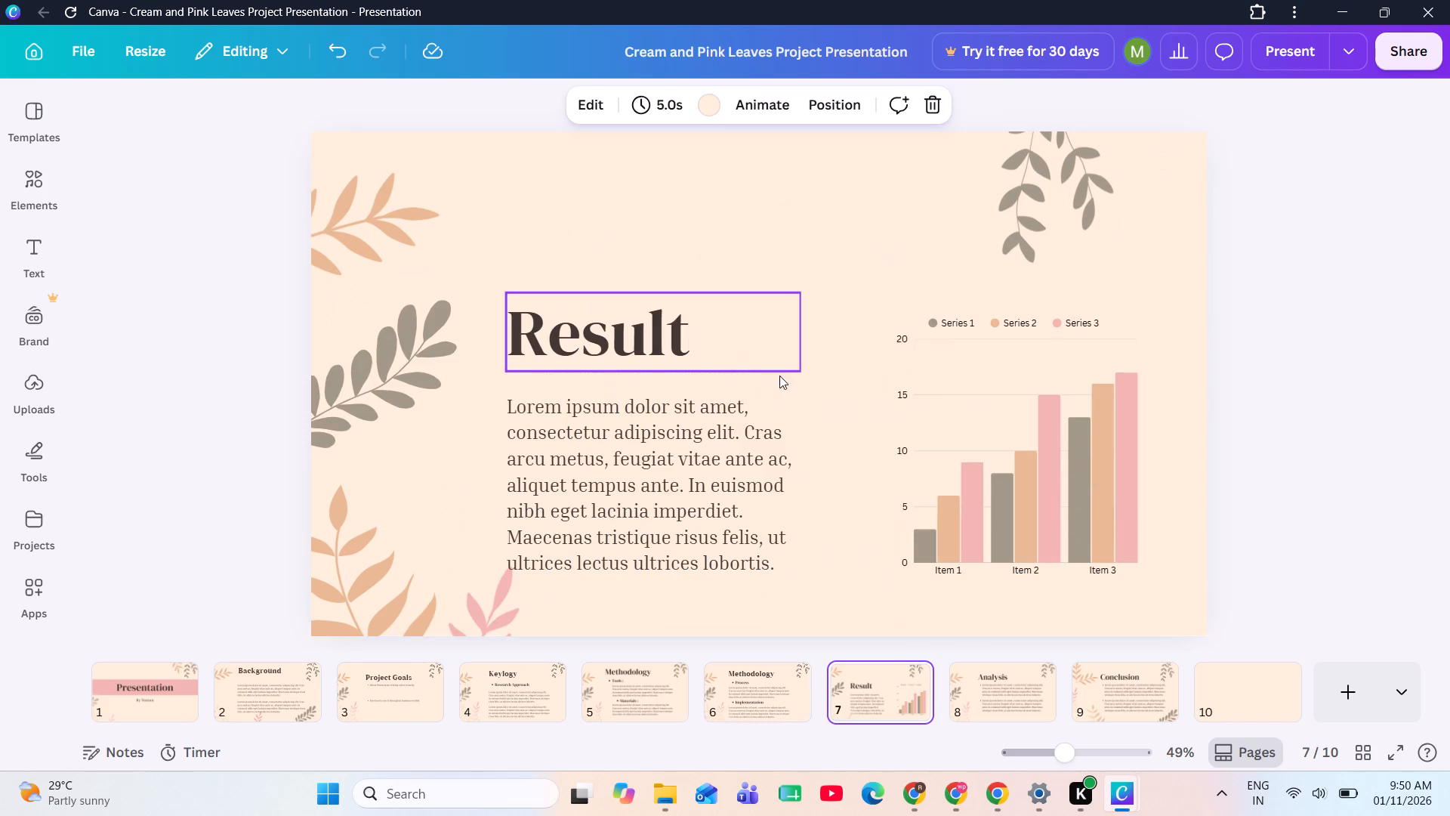
pyautogui.moveTo(745, 361); pyautogui.dragTo(743, 301)
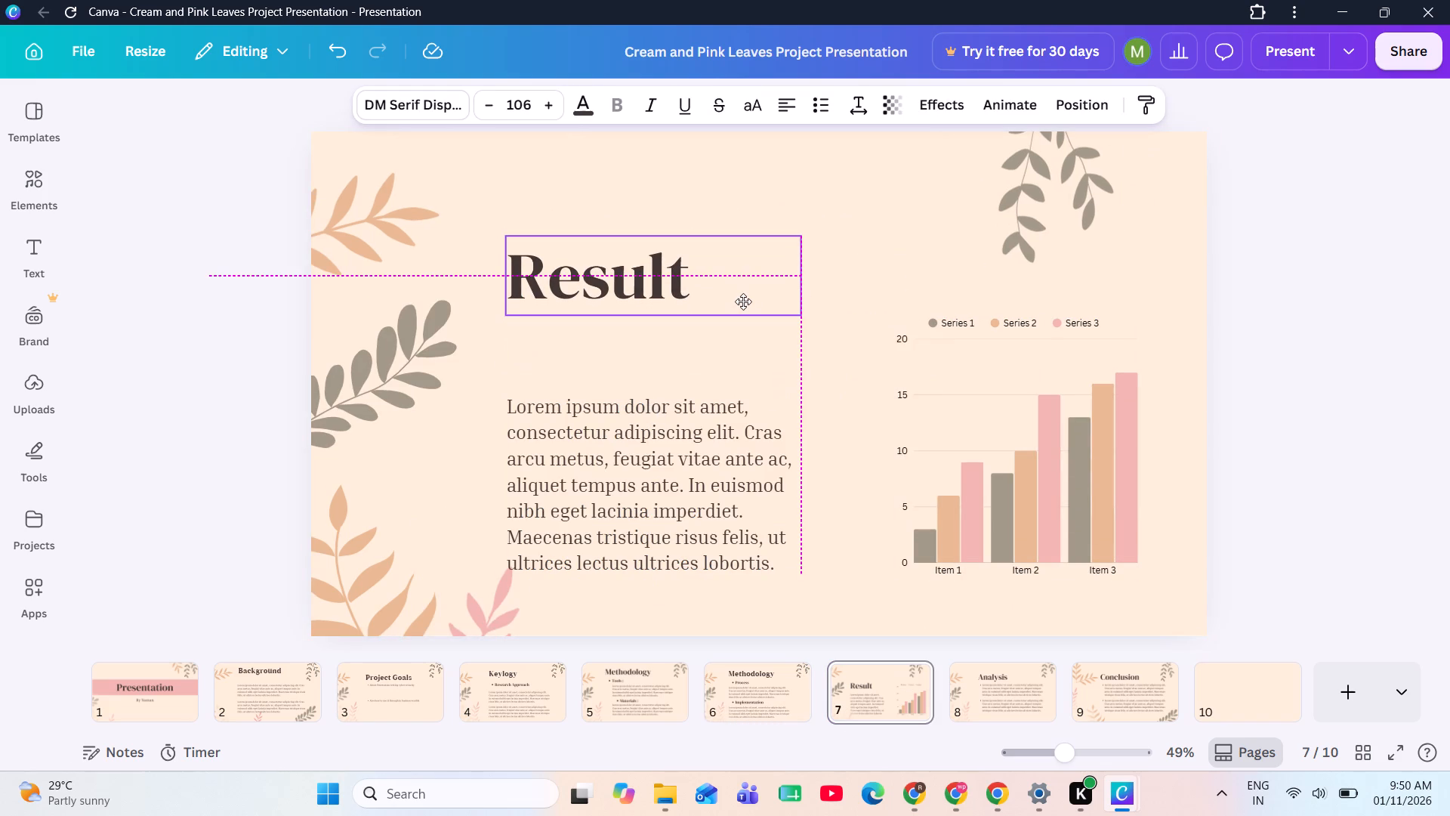
pyautogui.moveTo(743, 301); pyautogui.dragTo(739, 302)
pyautogui.moveTo(718, 490); pyautogui.dragTo(716, 430)
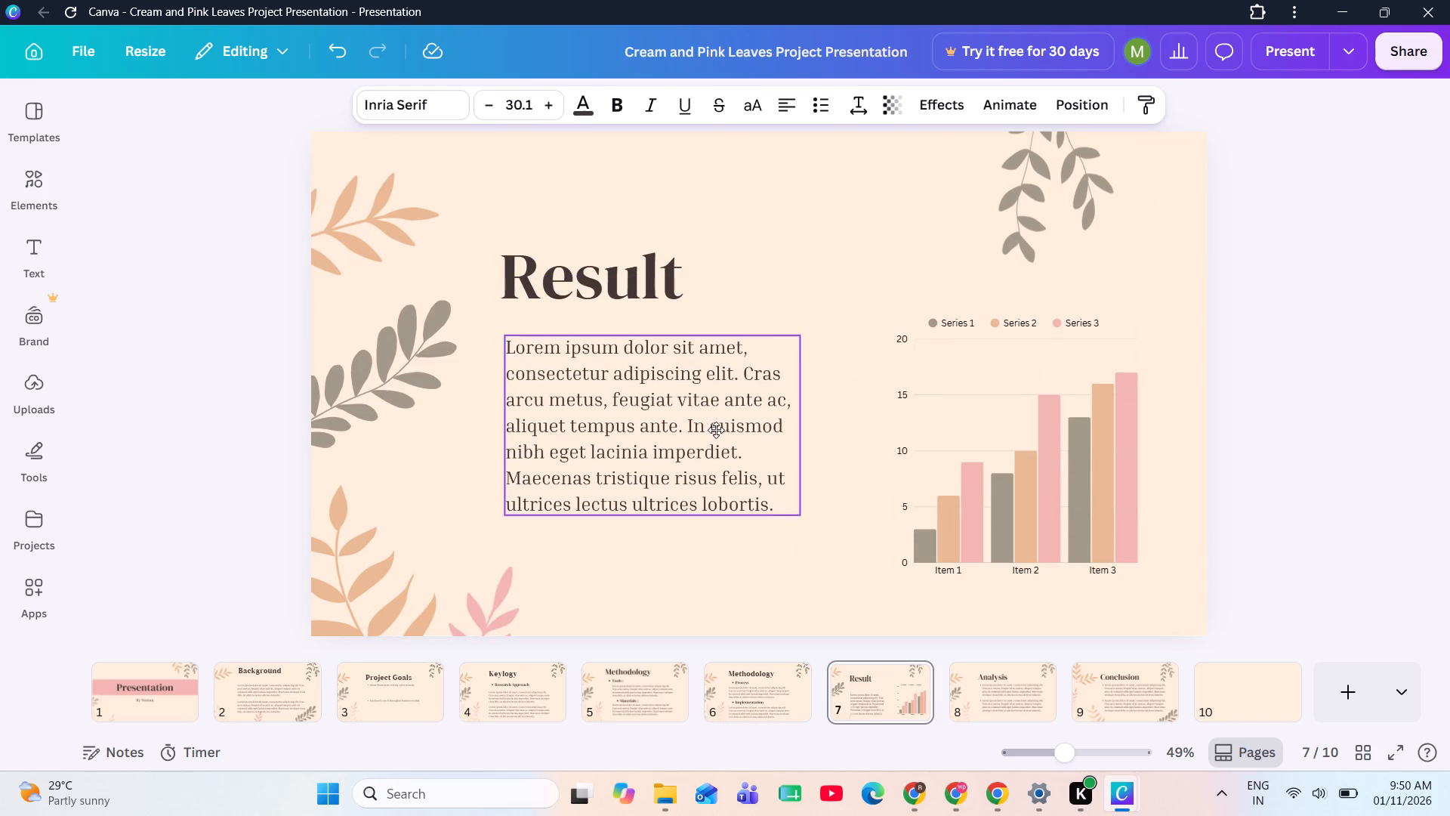
pyautogui.moveTo(716, 430); pyautogui.dragTo(716, 439)
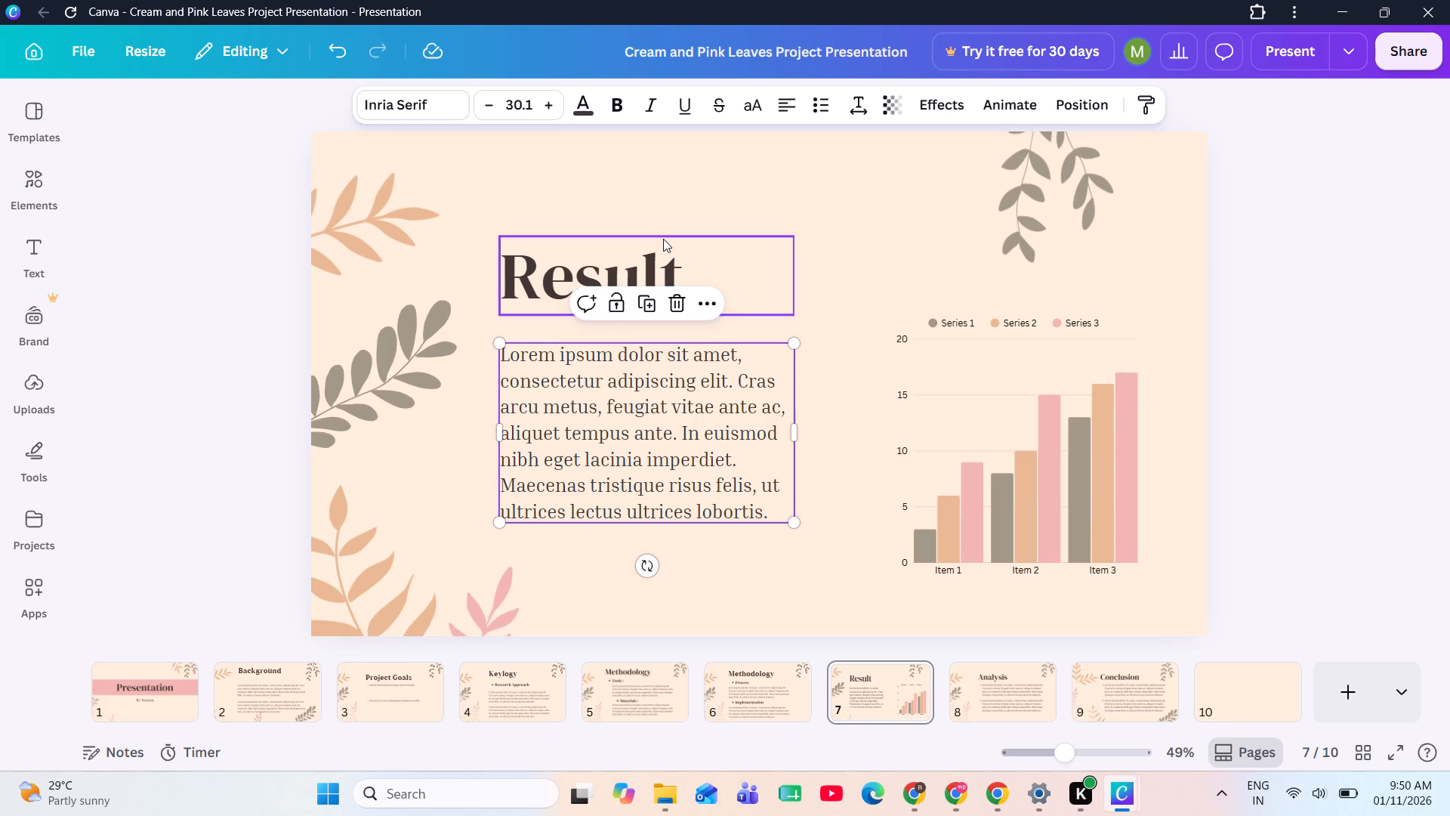
# Replace the page 7 title with "Staticis".
pyautogui.tripleClick(663, 239)
pyautogui.press('BackSpace')
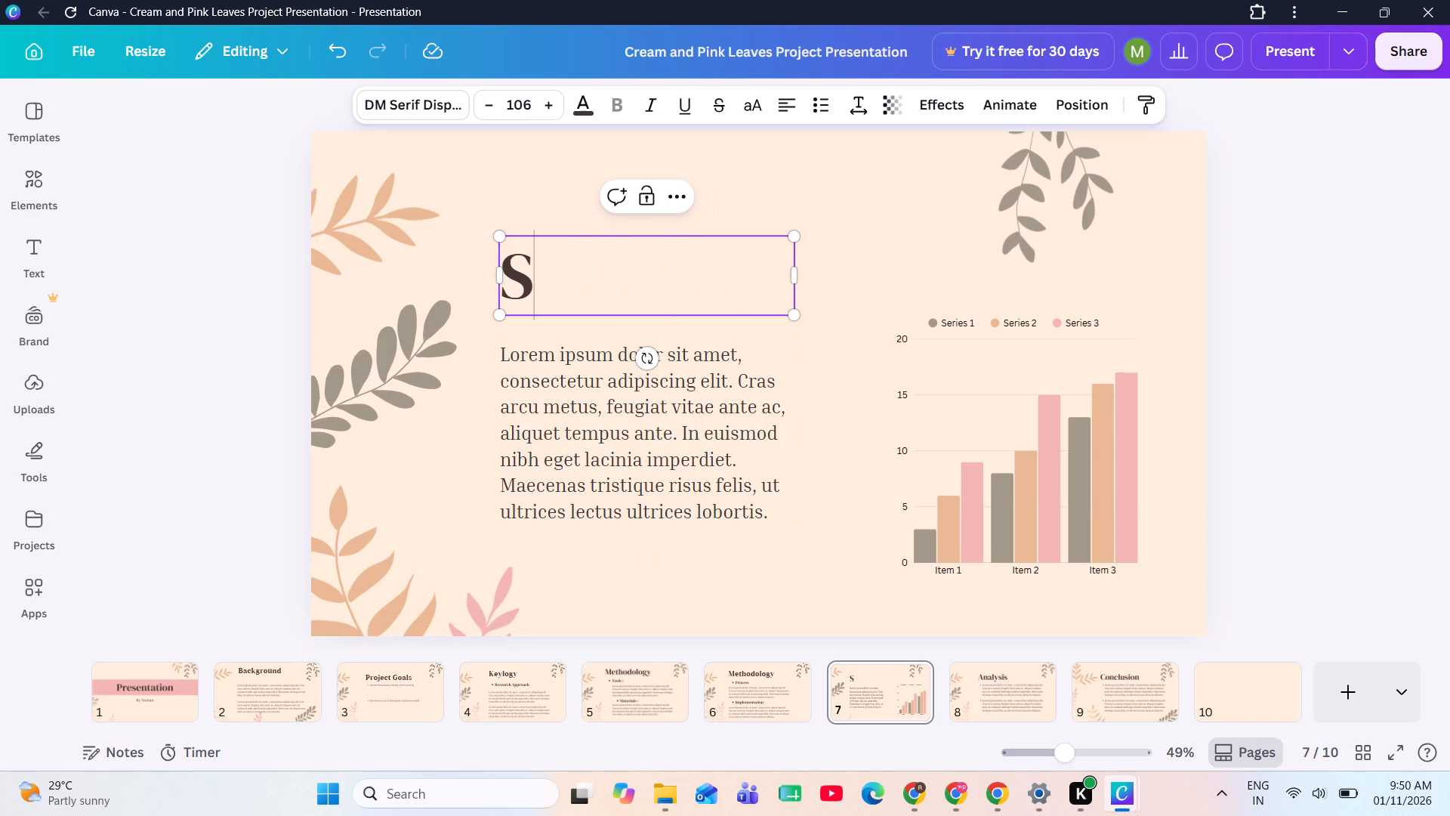
pyautogui.write('tati')
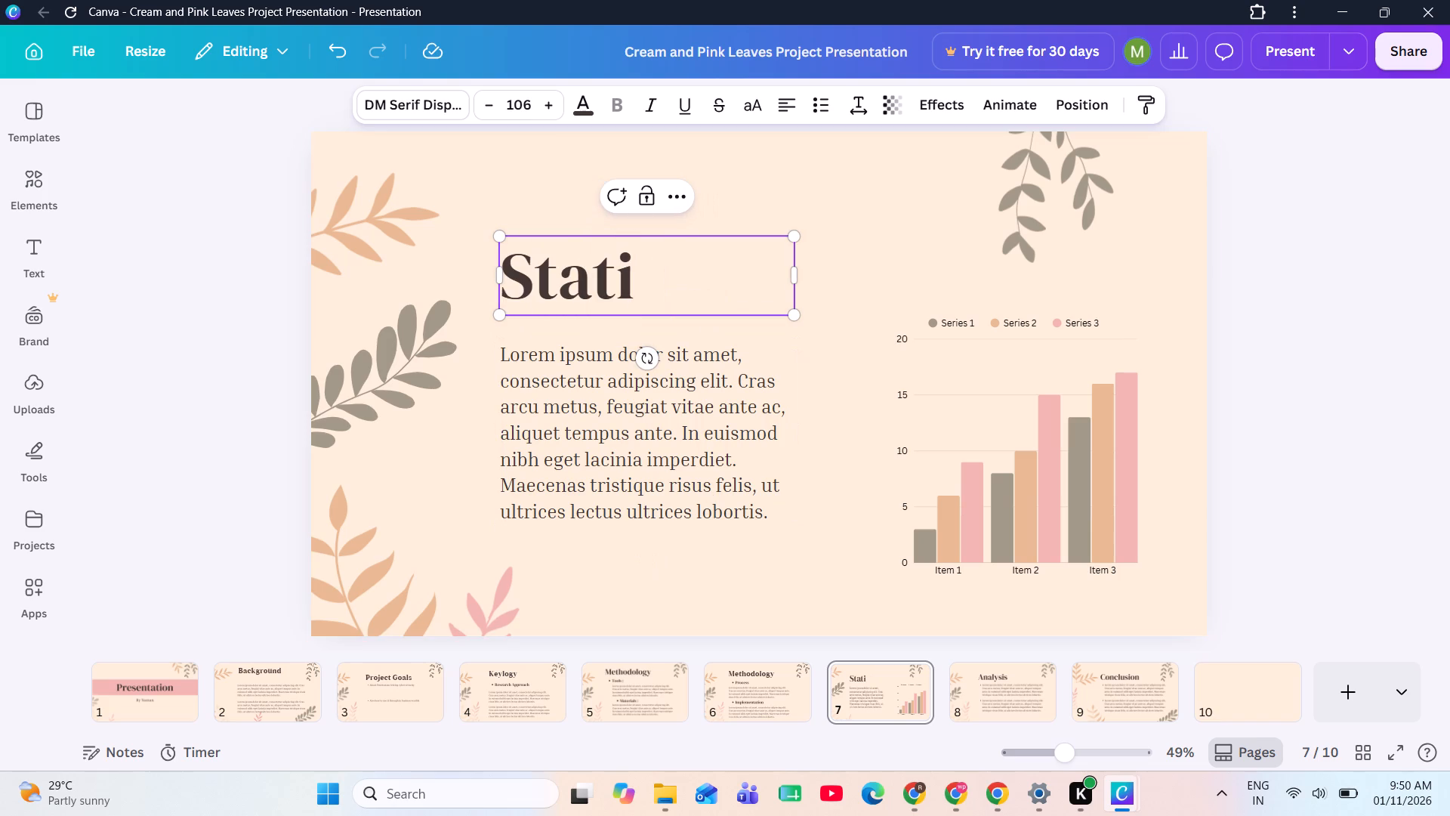
pyautogui.write('cis')
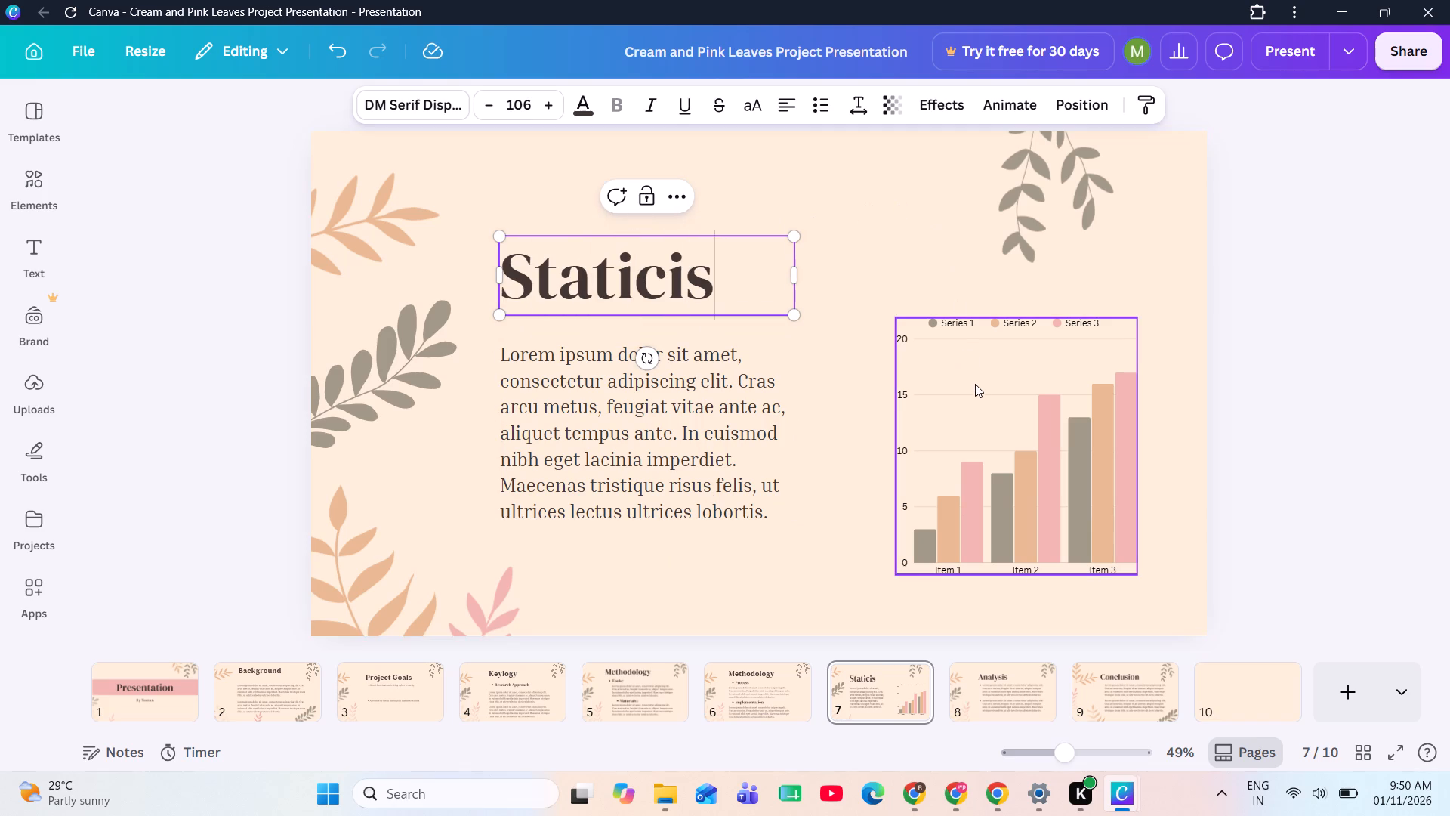
# In the page 7 bar chart's data, set the Series 1 value for Item 1 to 5.
pyautogui.tripleClick(976, 388)
pyautogui.click(976, 388)
pyautogui.moveTo(976, 388); pyautogui.dragTo(939, 362)
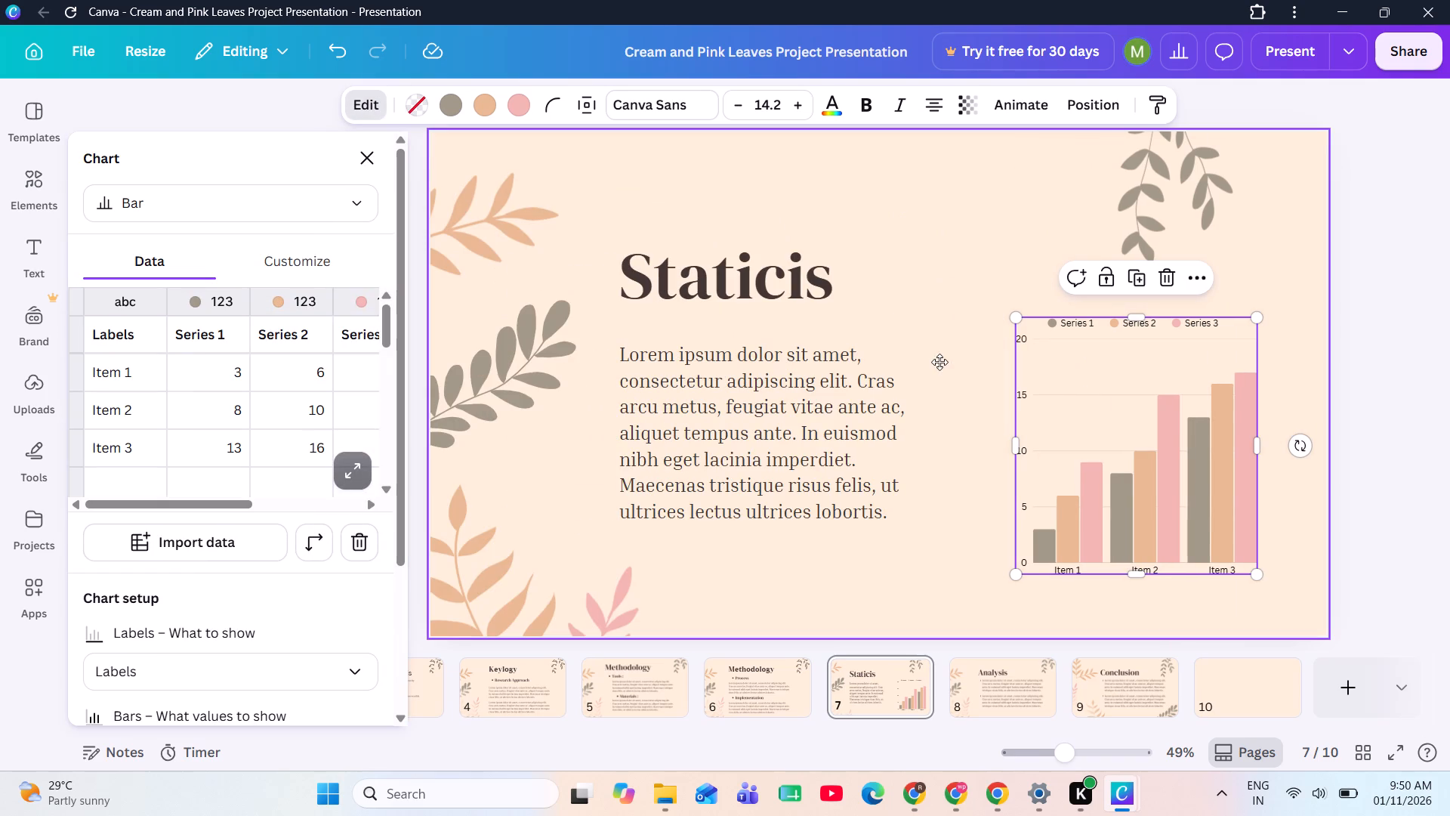
pyautogui.moveTo(939, 362); pyautogui.dragTo(937, 359)
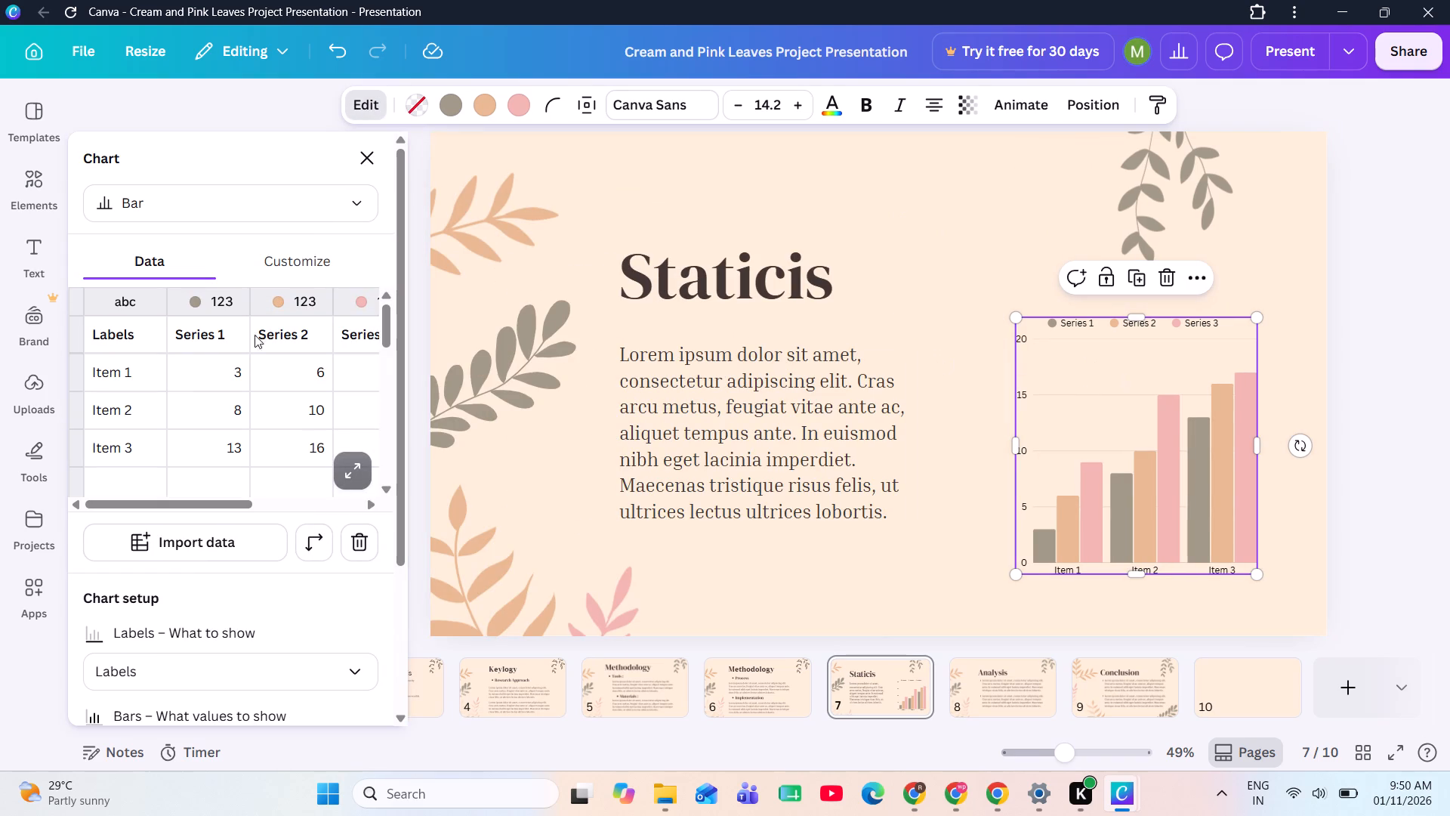
pyautogui.click(240, 378)
pyautogui.press('BackSpace')
pyautogui.press('5')
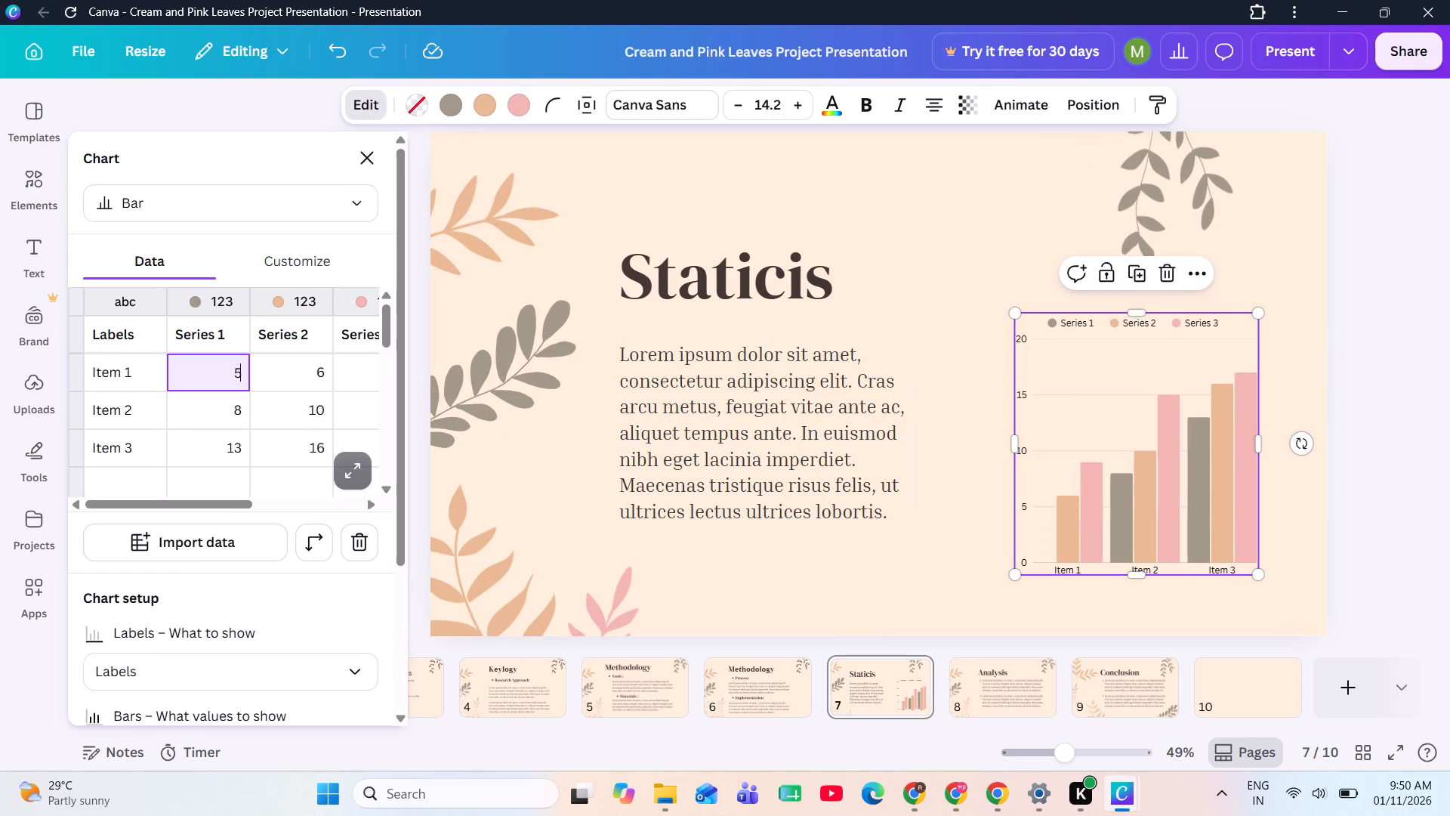
pyautogui.write('555')
pyautogui.press('BackSpace')
pyautogui.press('BackSpace')
pyautogui.press('BackSpace')
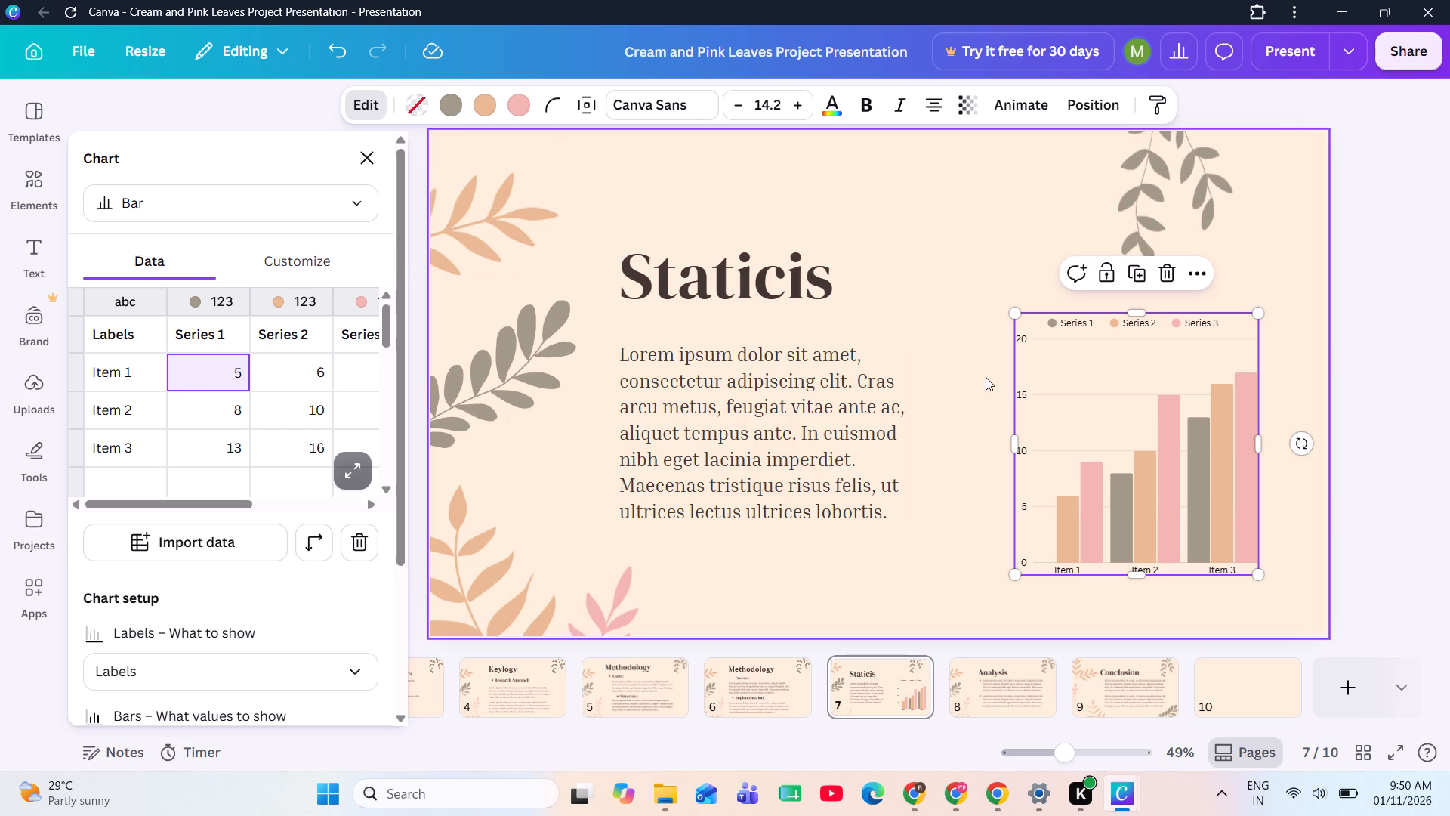
pyautogui.click(986, 377)
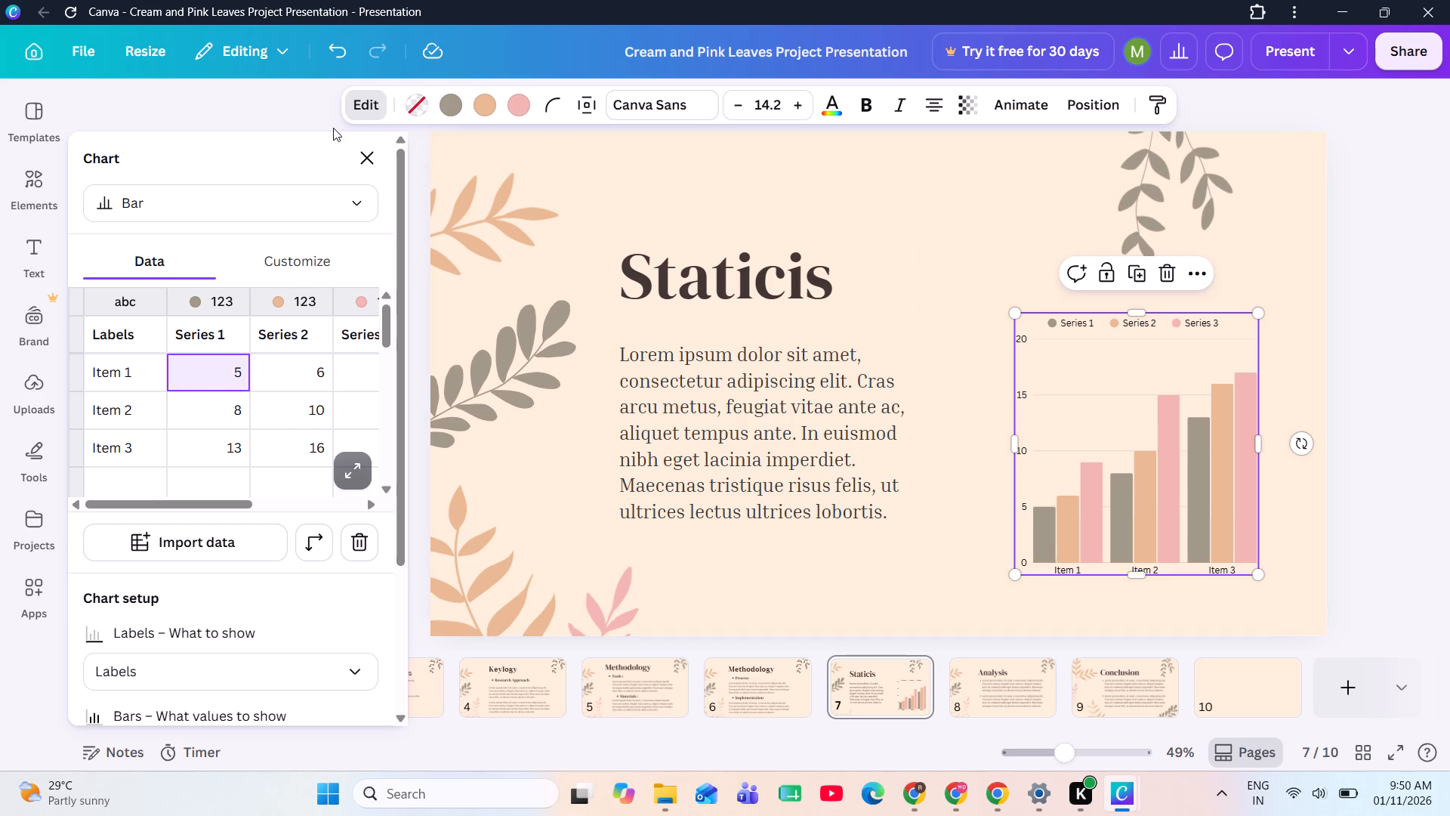
pyautogui.click(361, 159)
# Go past the Analysis and Conclusion slides and add a new blank page after page 10.
pyautogui.scroll(-1, 1038, 493)
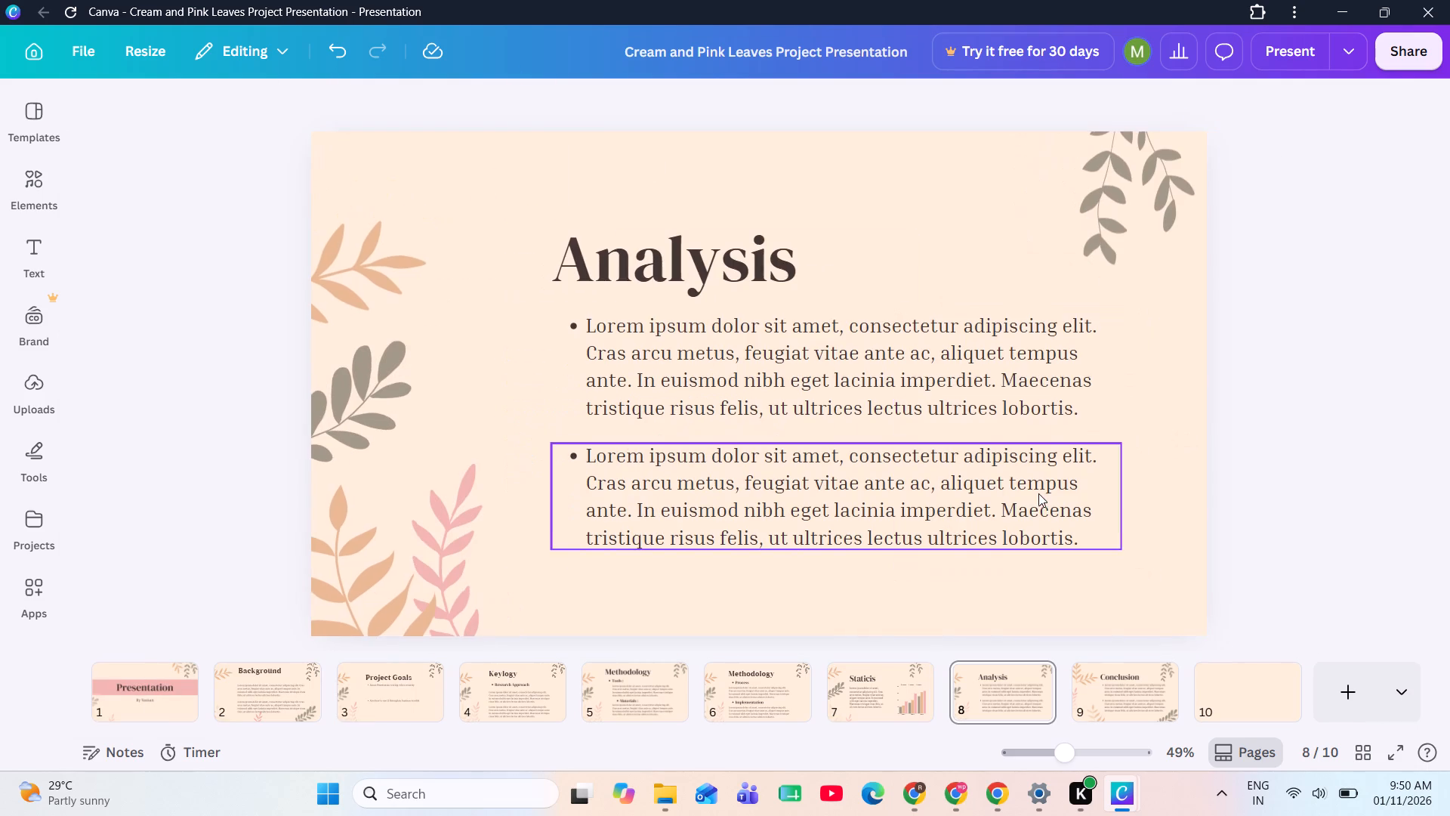
pyautogui.scroll(-1, 1038, 493)
pyautogui.click(1132, 684)
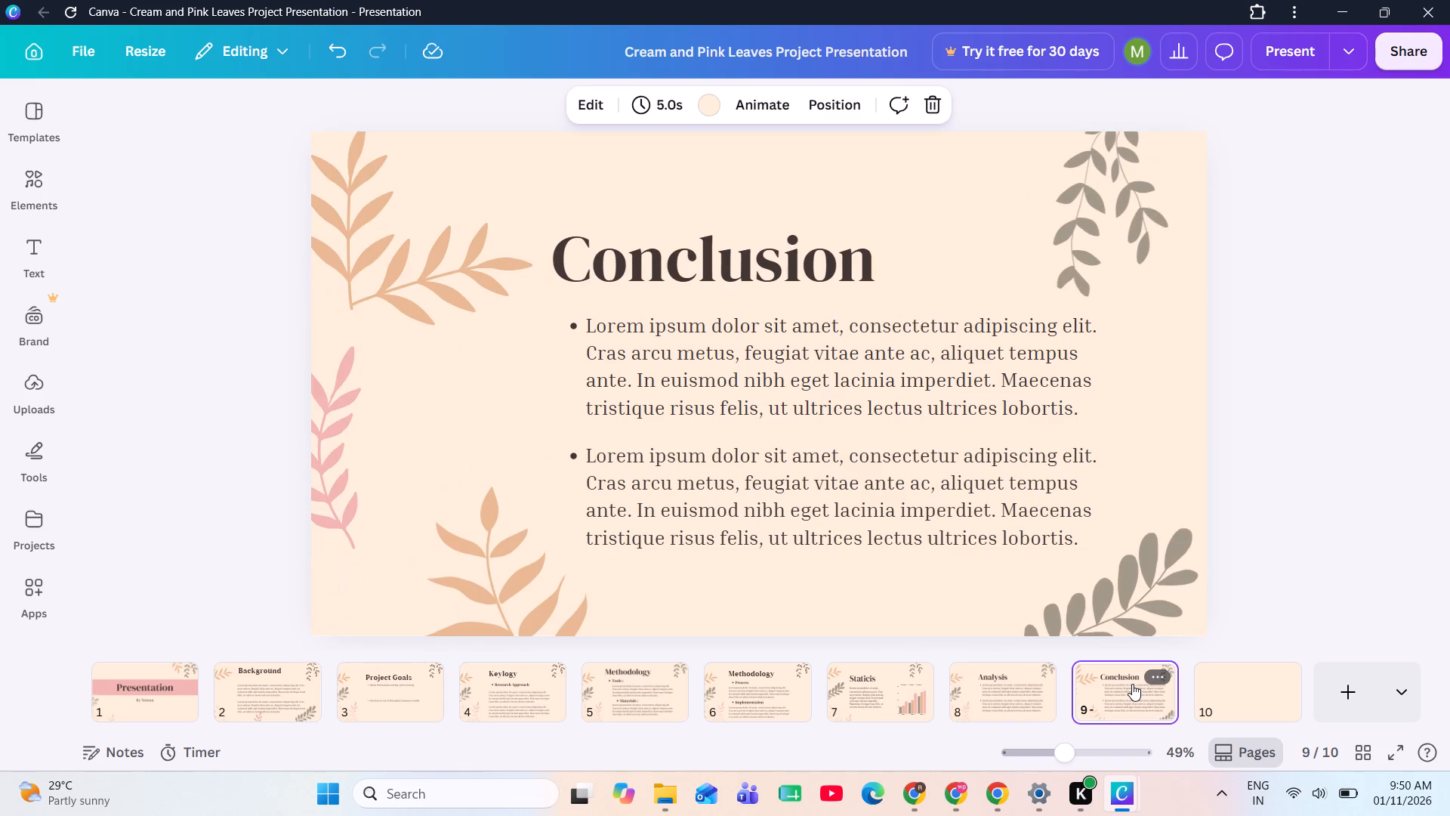
pyautogui.click(1214, 700)
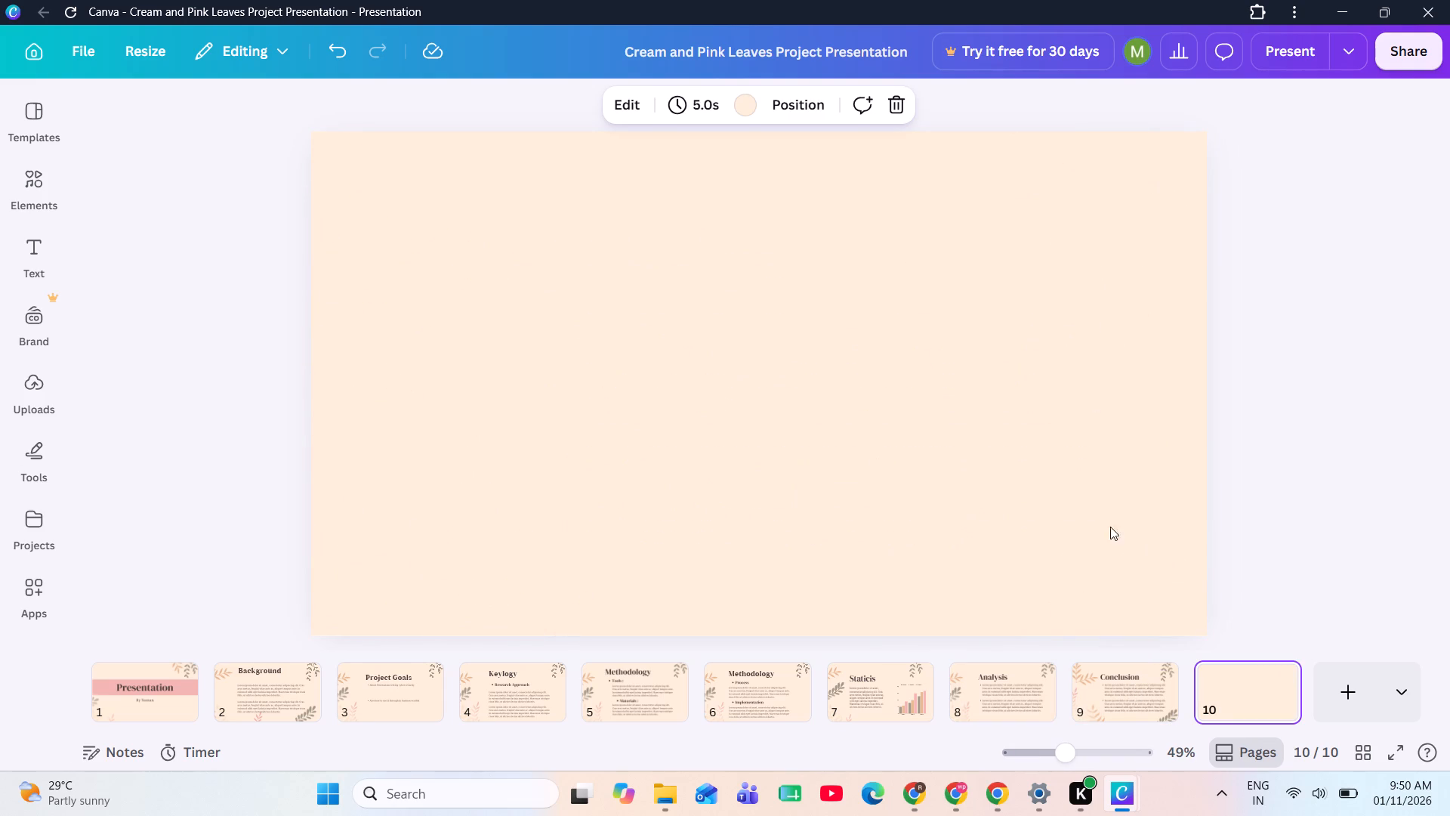
pyautogui.moveTo(1402, 722); pyautogui.dragTo(1358, 697)
pyautogui.click(1358, 697)
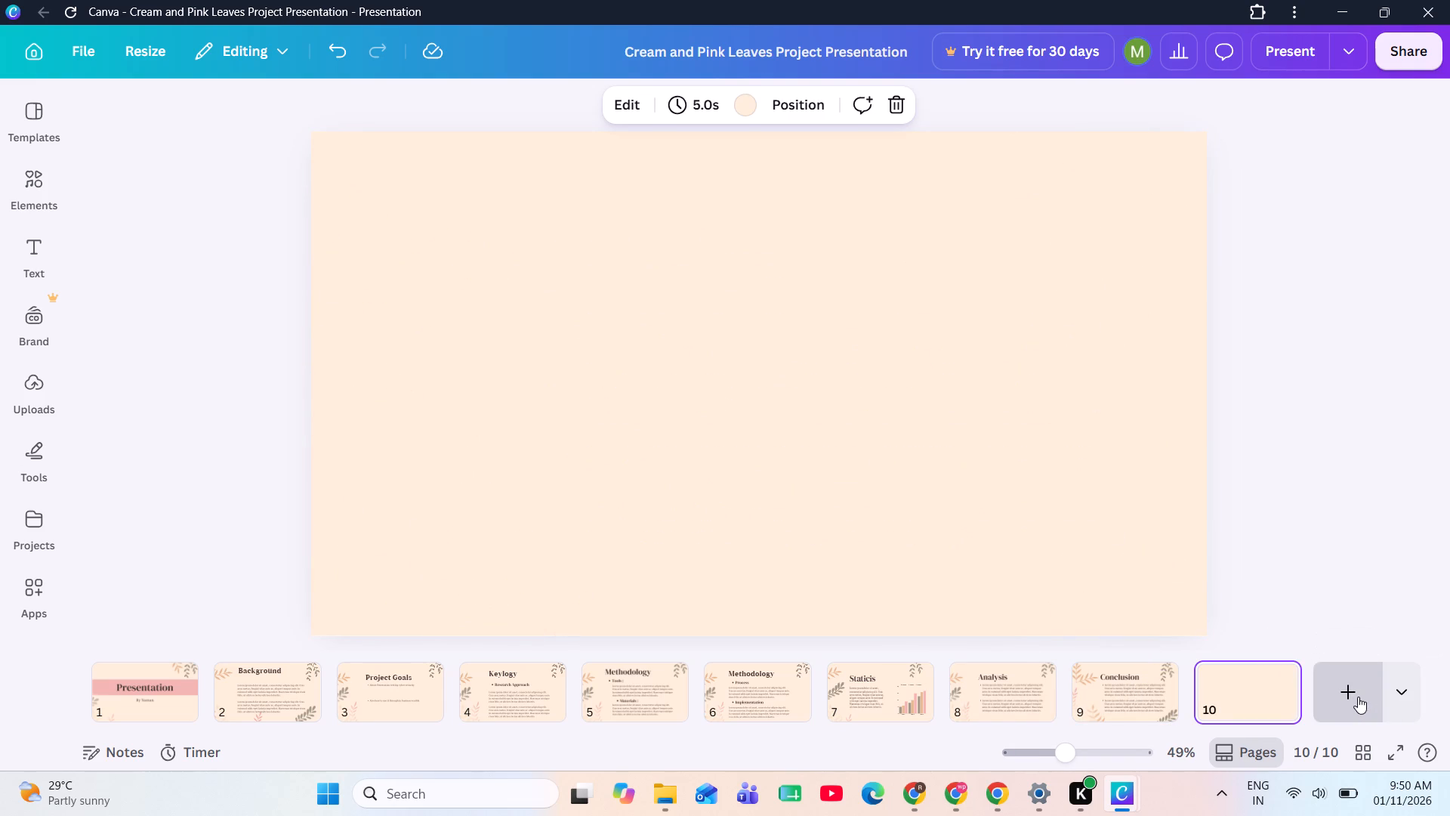
# Add the black leafy branch graphic from the recommended graphics to the page 9 Conclusion slide.
pyautogui.click(35, 218)
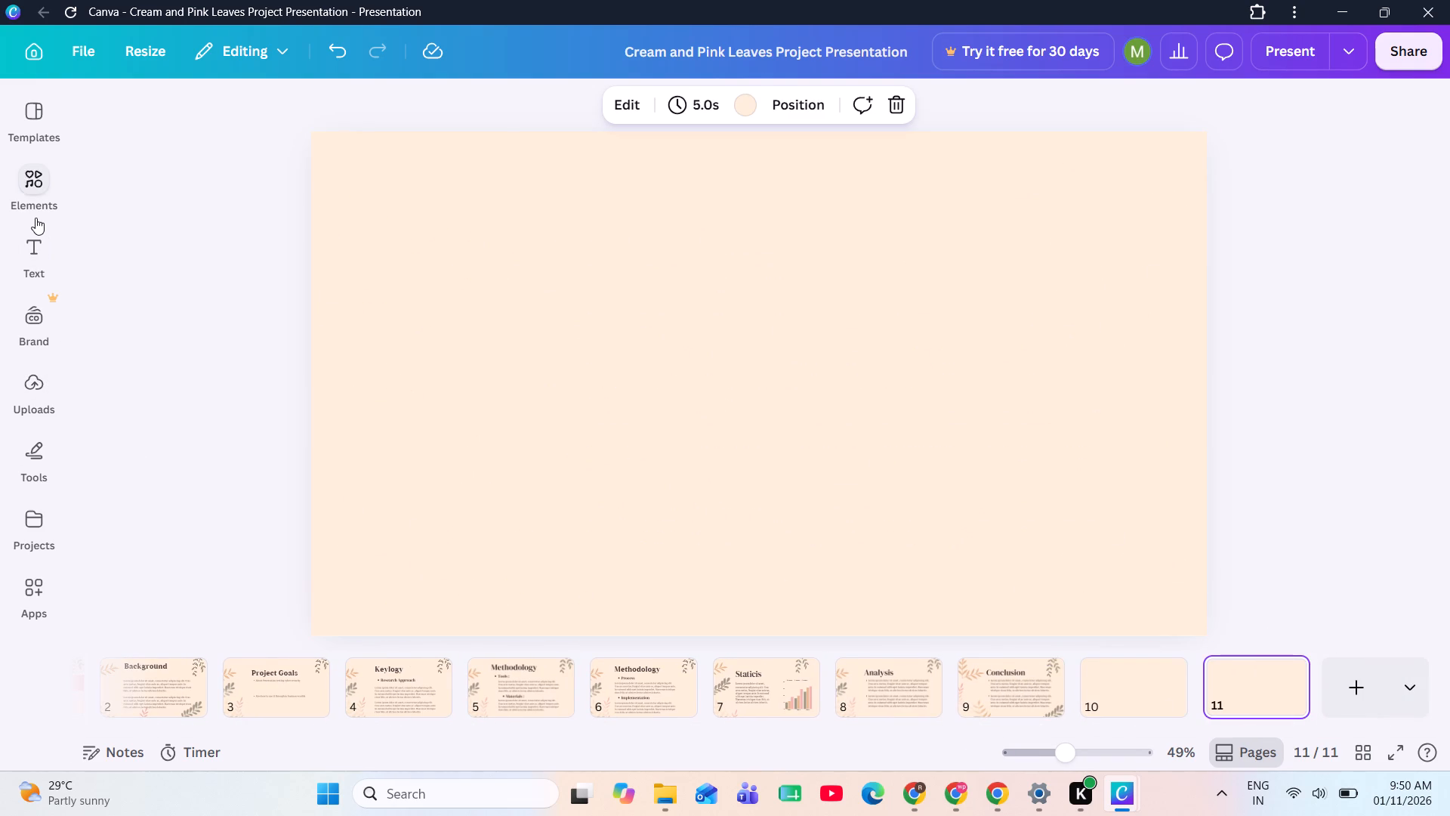
pyautogui.click(1012, 694)
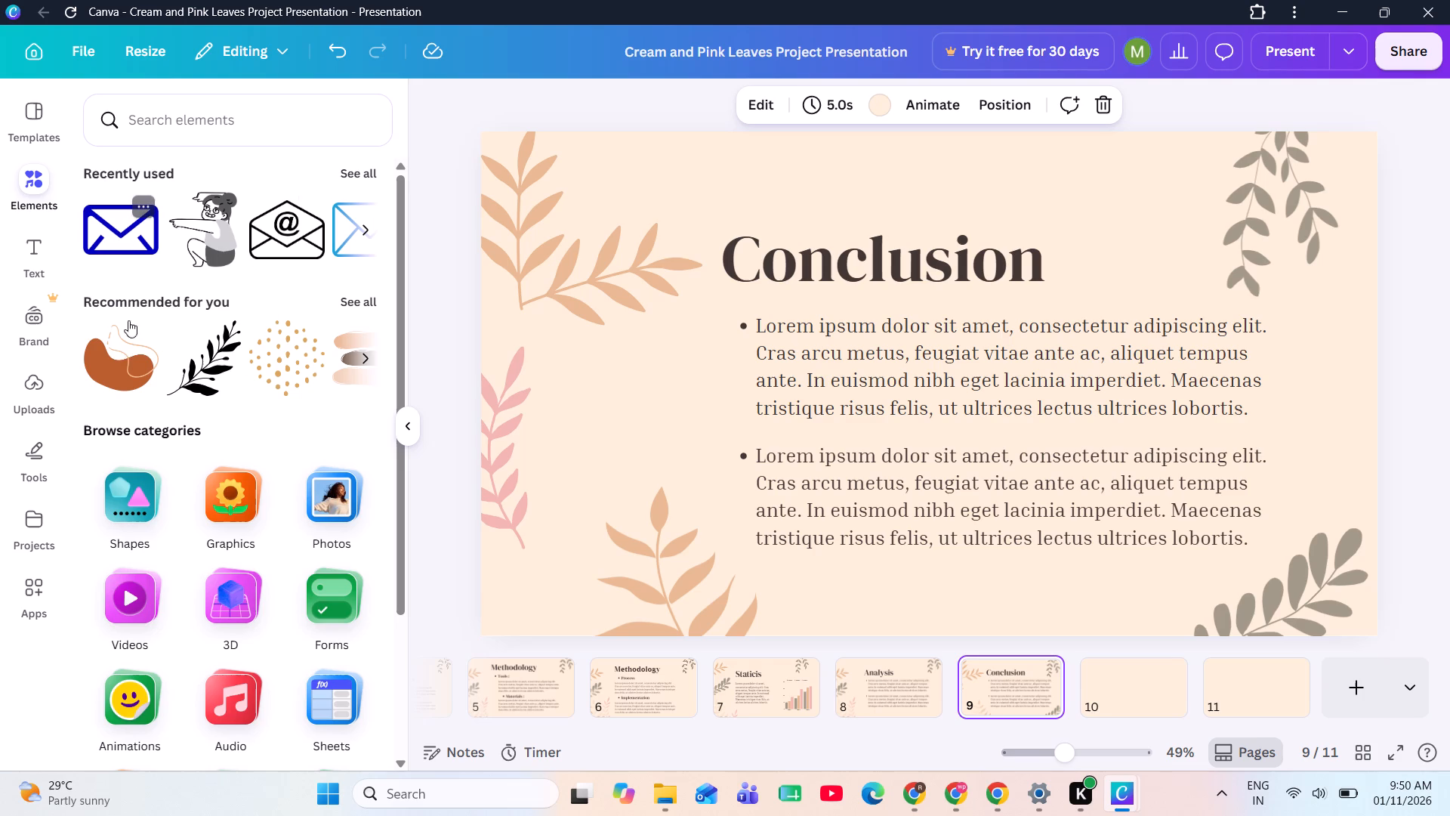
pyautogui.scroll(-2, 202, 536)
pyautogui.click(247, 327)
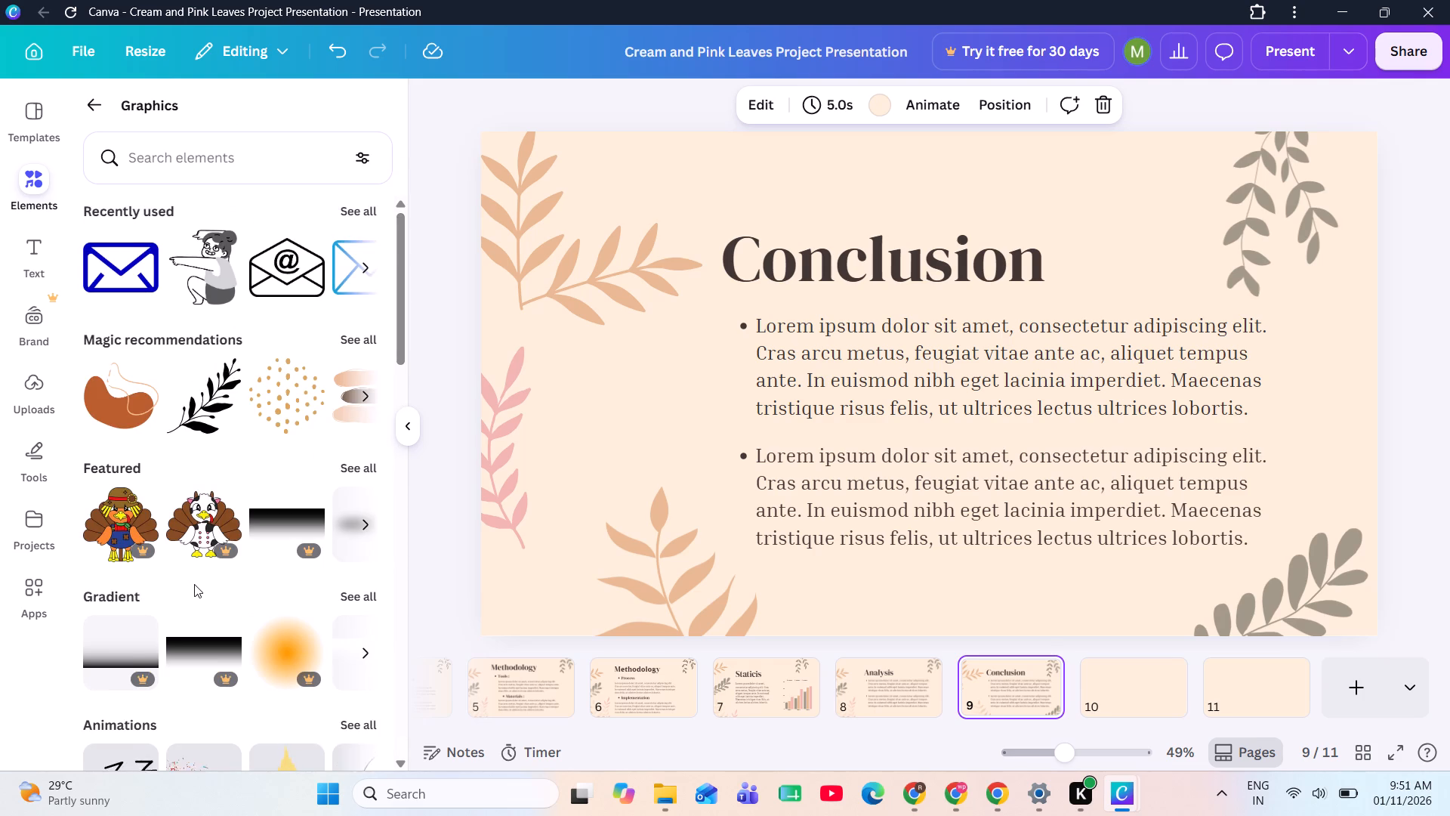
pyautogui.scroll(-2, 194, 584)
pyautogui.scroll(3, 194, 584)
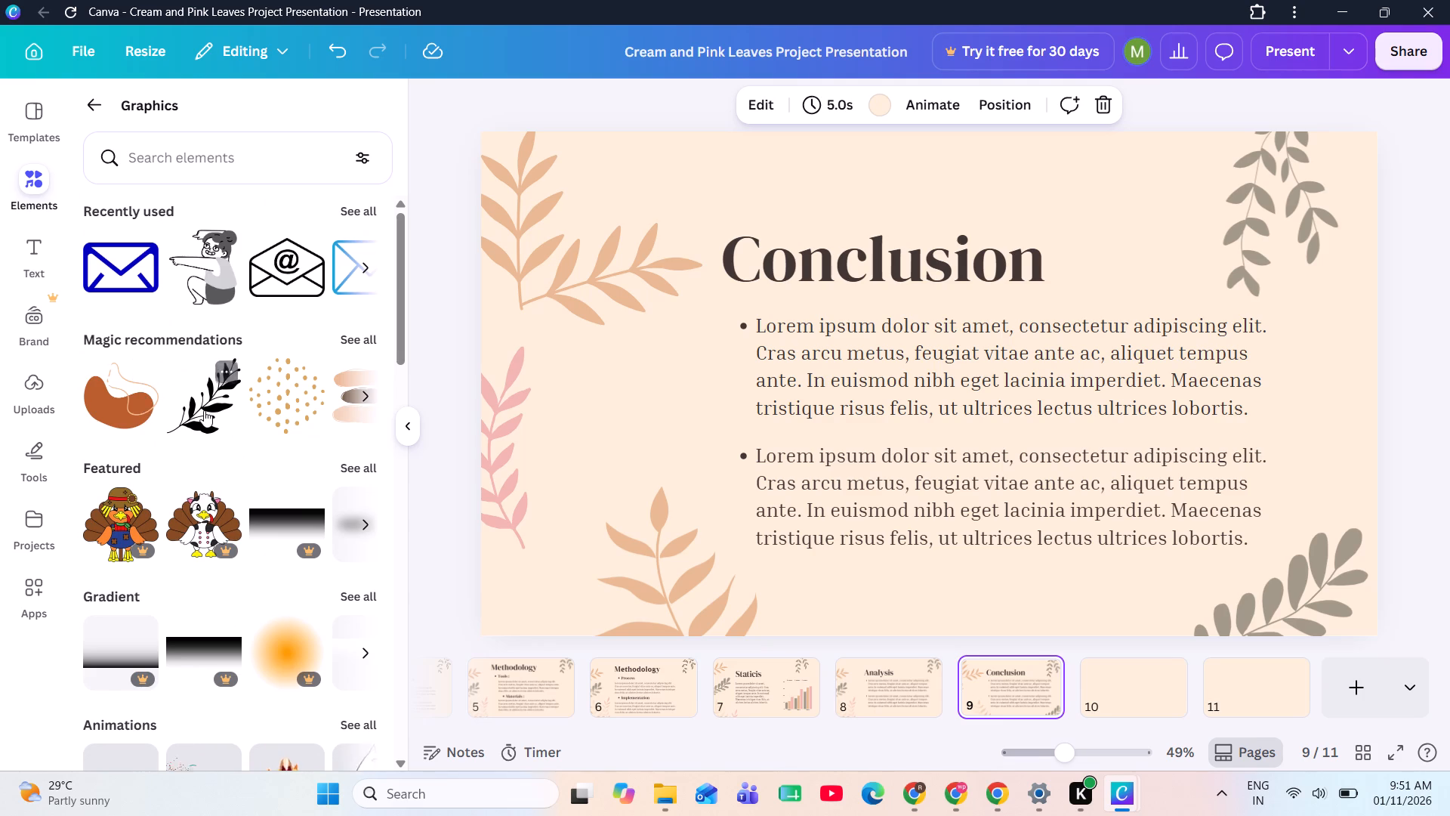
pyautogui.click(204, 410)
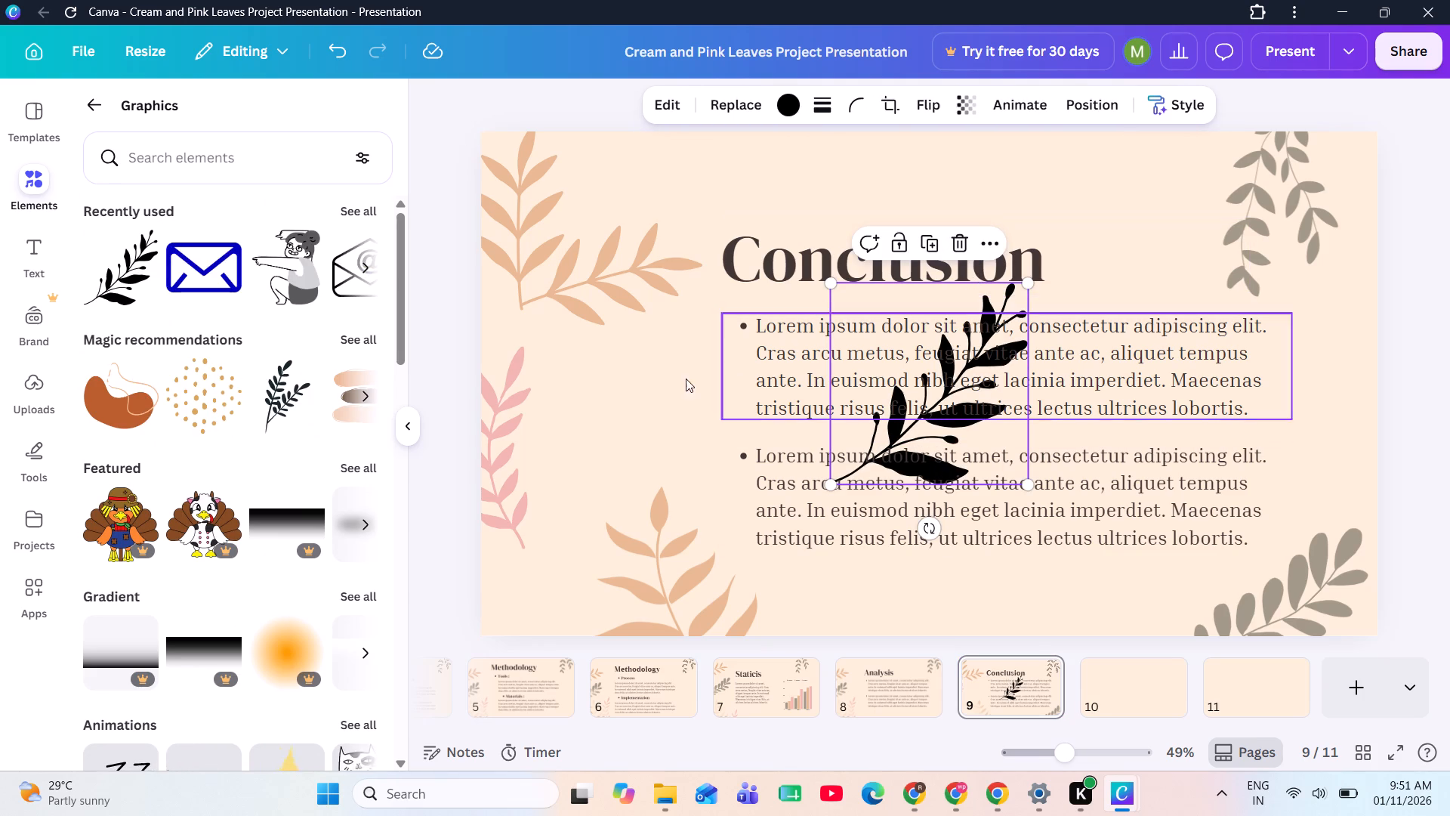
# Move the black branch down to the Conclusion slide's bottom edge, below the bullets, so that only its upper part shows.
pyautogui.click(624, 434)
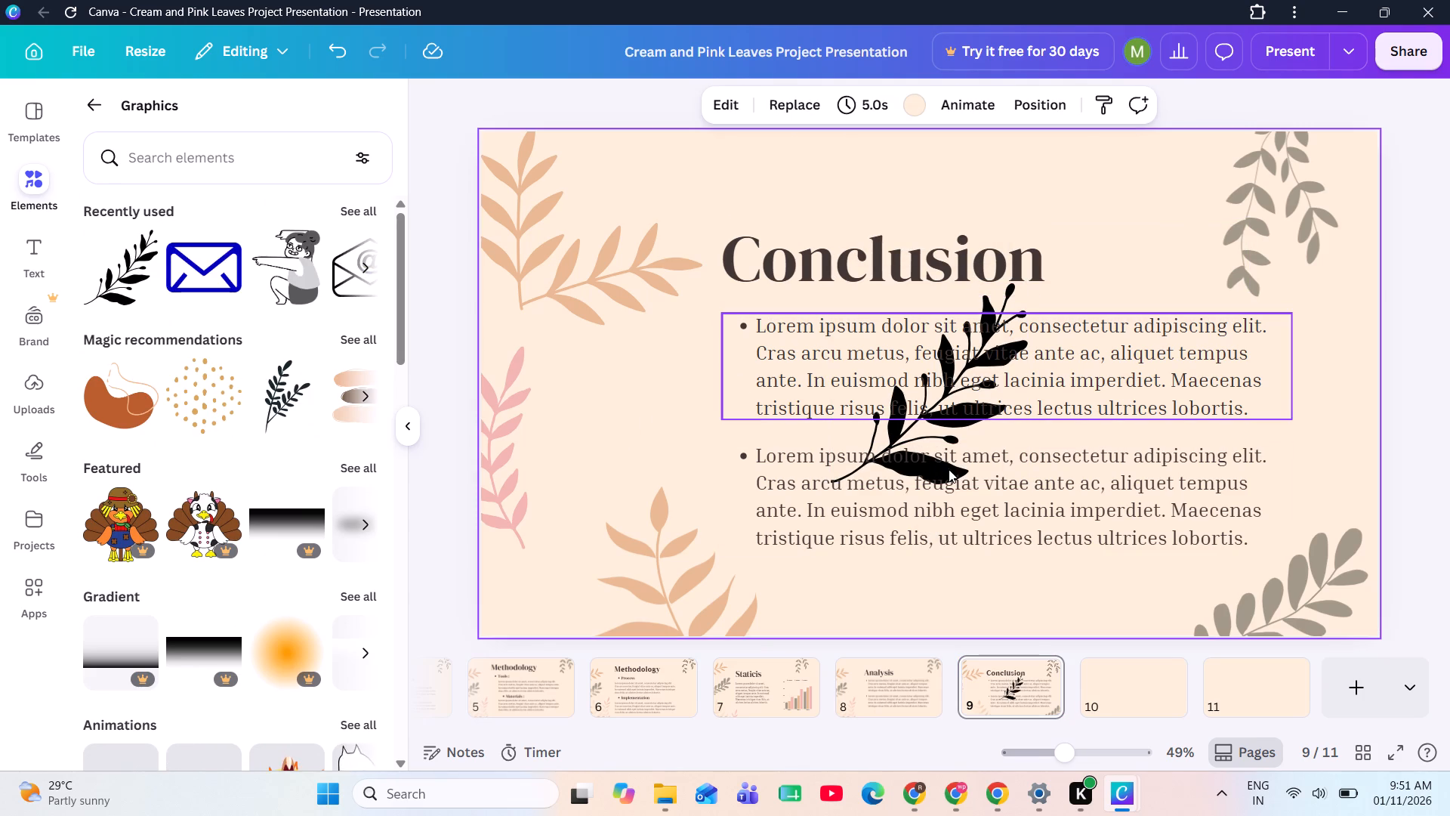
pyautogui.moveTo(949, 423); pyautogui.dragTo(987, 663)
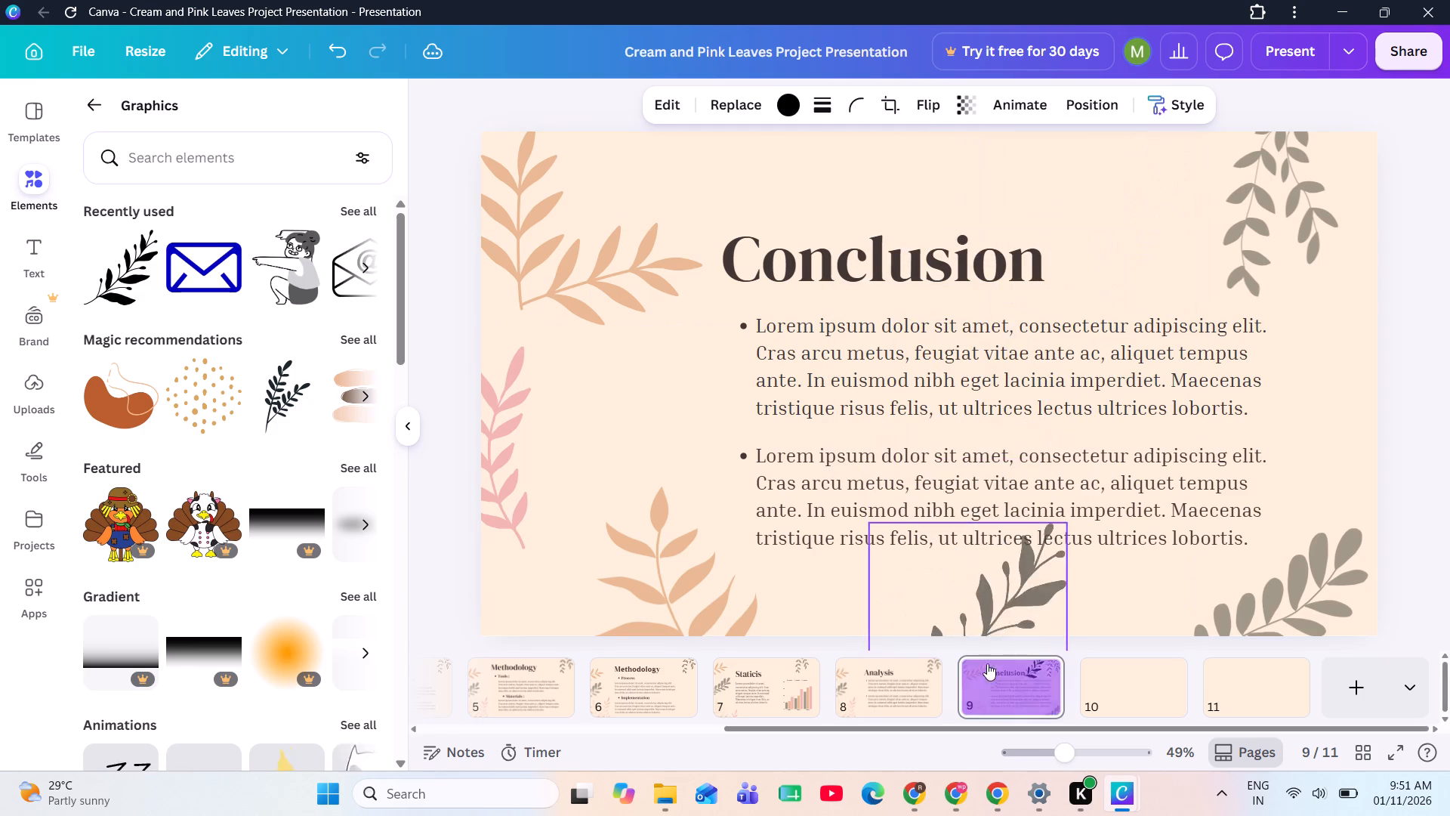
pyautogui.moveTo(987, 663); pyautogui.dragTo(988, 678)
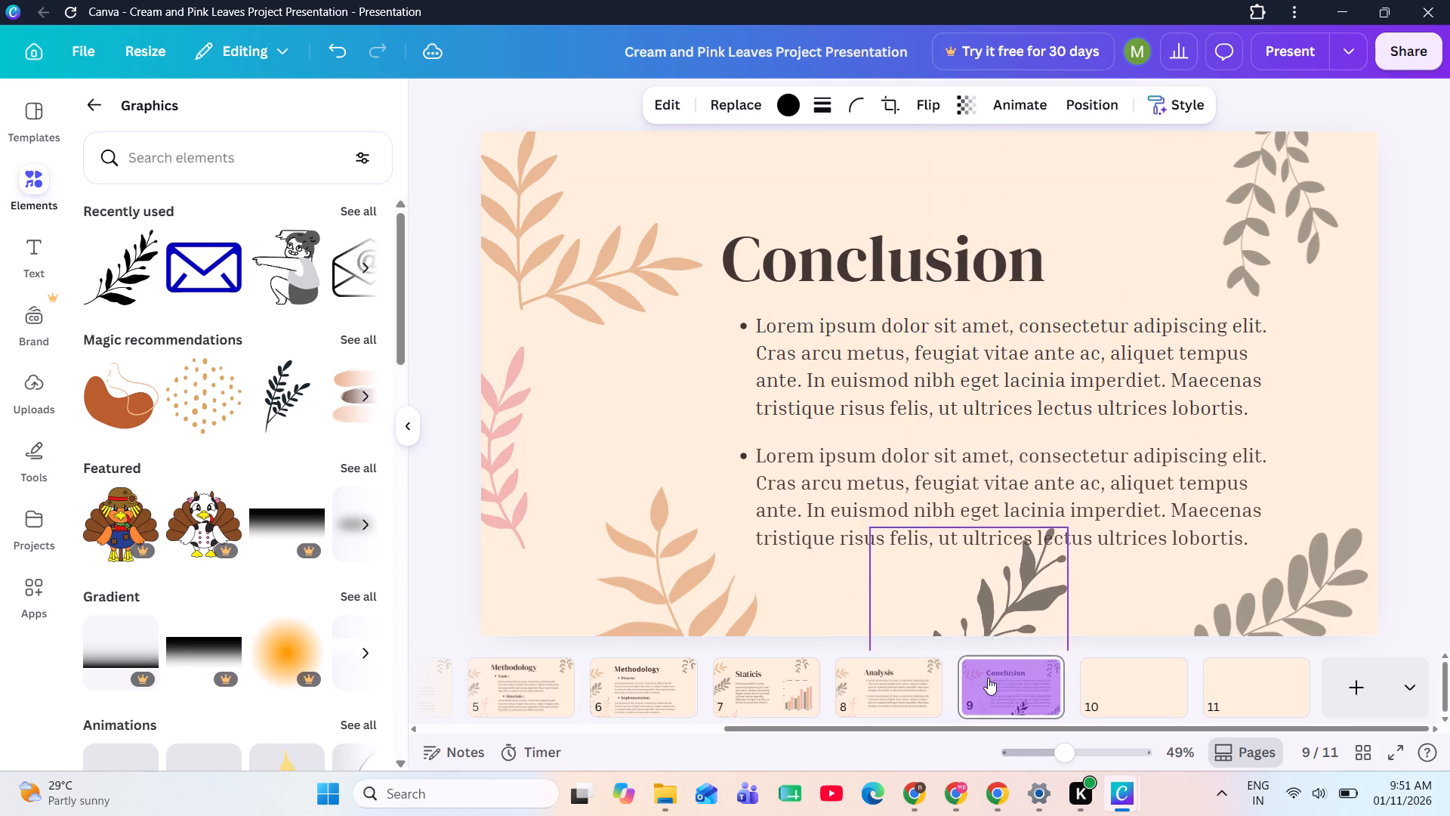
pyautogui.moveTo(988, 678); pyautogui.dragTo(988, 681)
pyautogui.moveTo(947, 326); pyautogui.dragTo(962, 617)
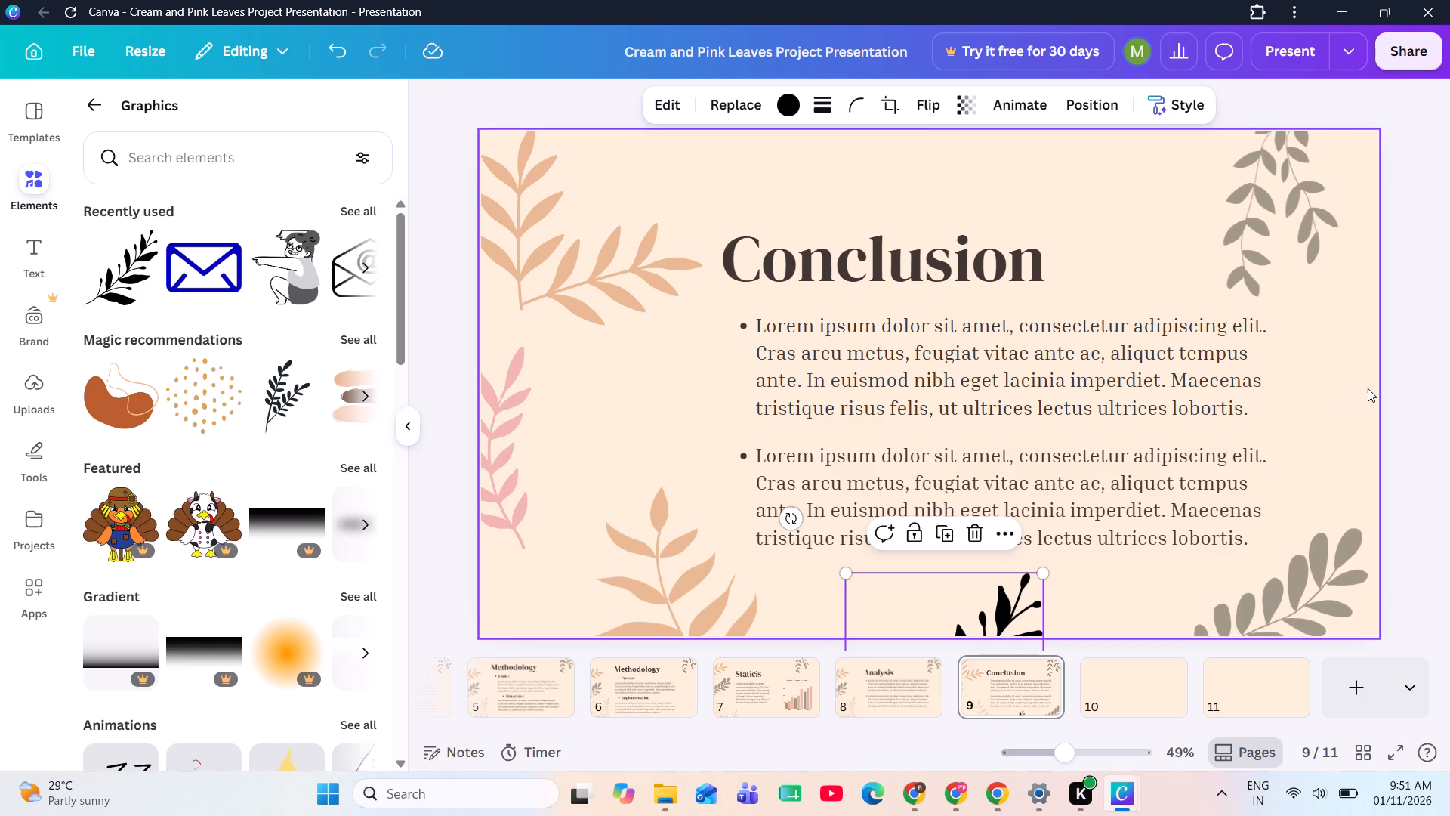
pyautogui.click(1368, 388)
pyautogui.click(462, 243)
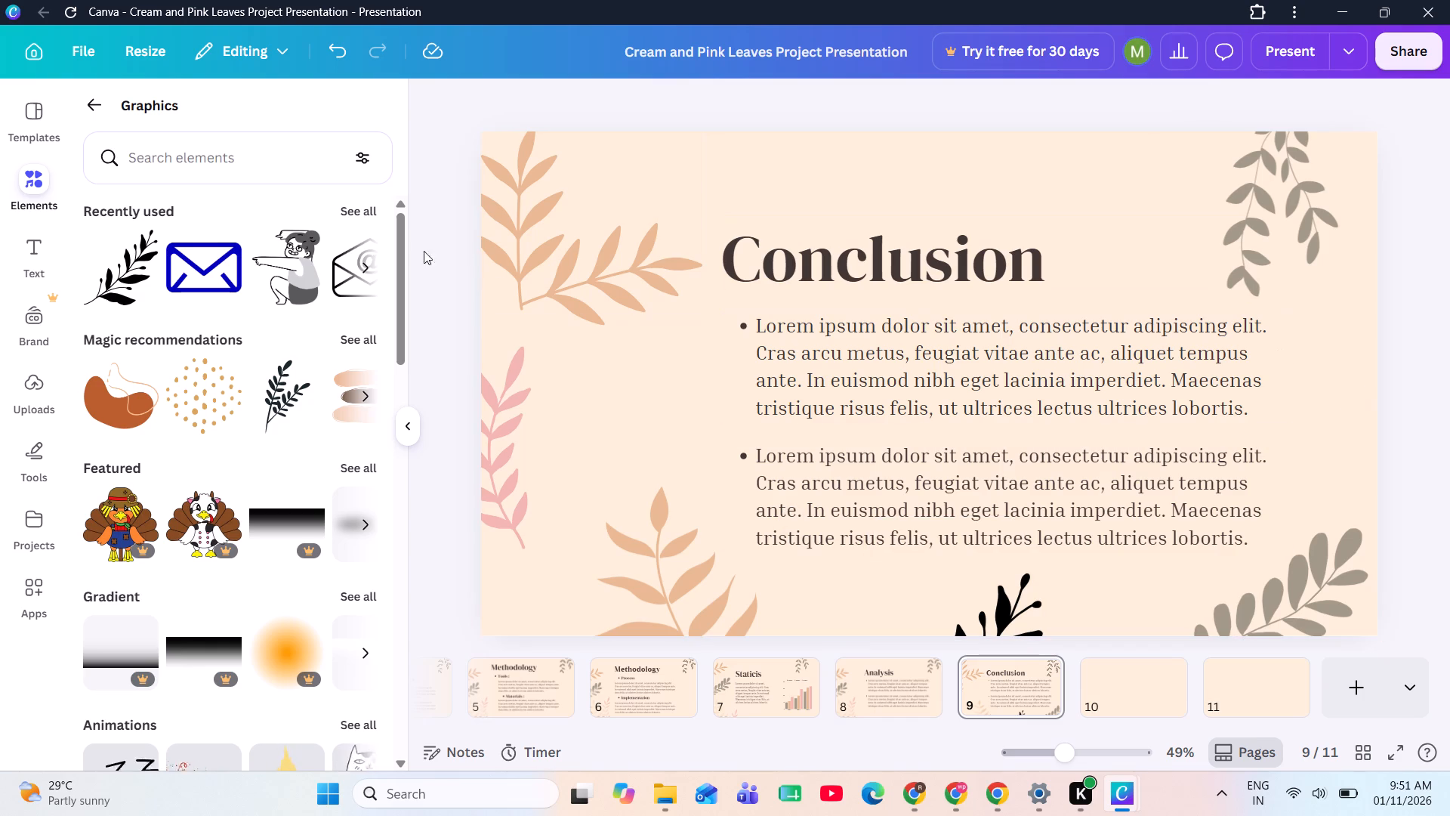
# Add a heading reading "Thankyou" to the centre of blank page 10.
pyautogui.click(89, 102)
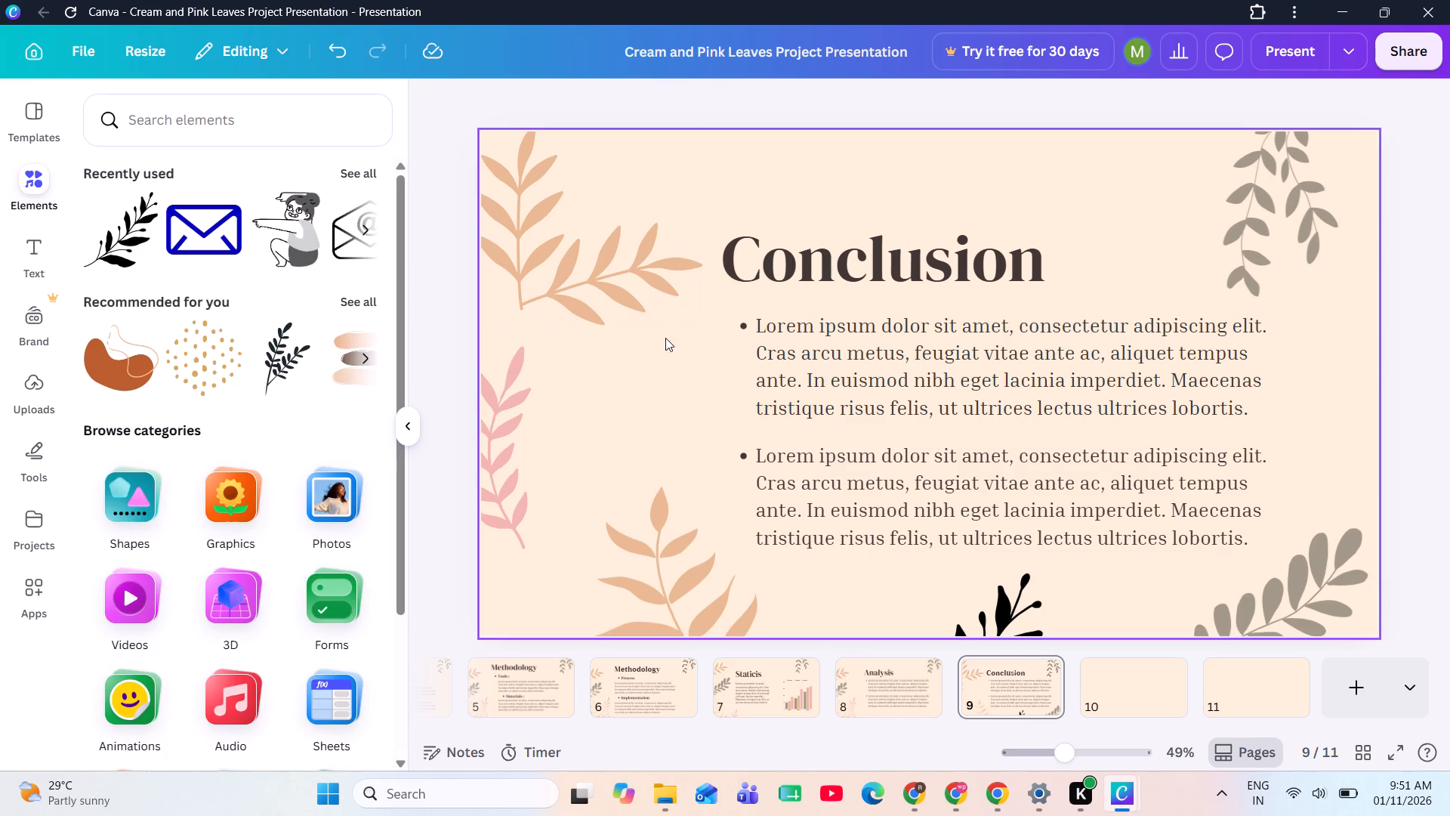
pyautogui.click(1125, 681)
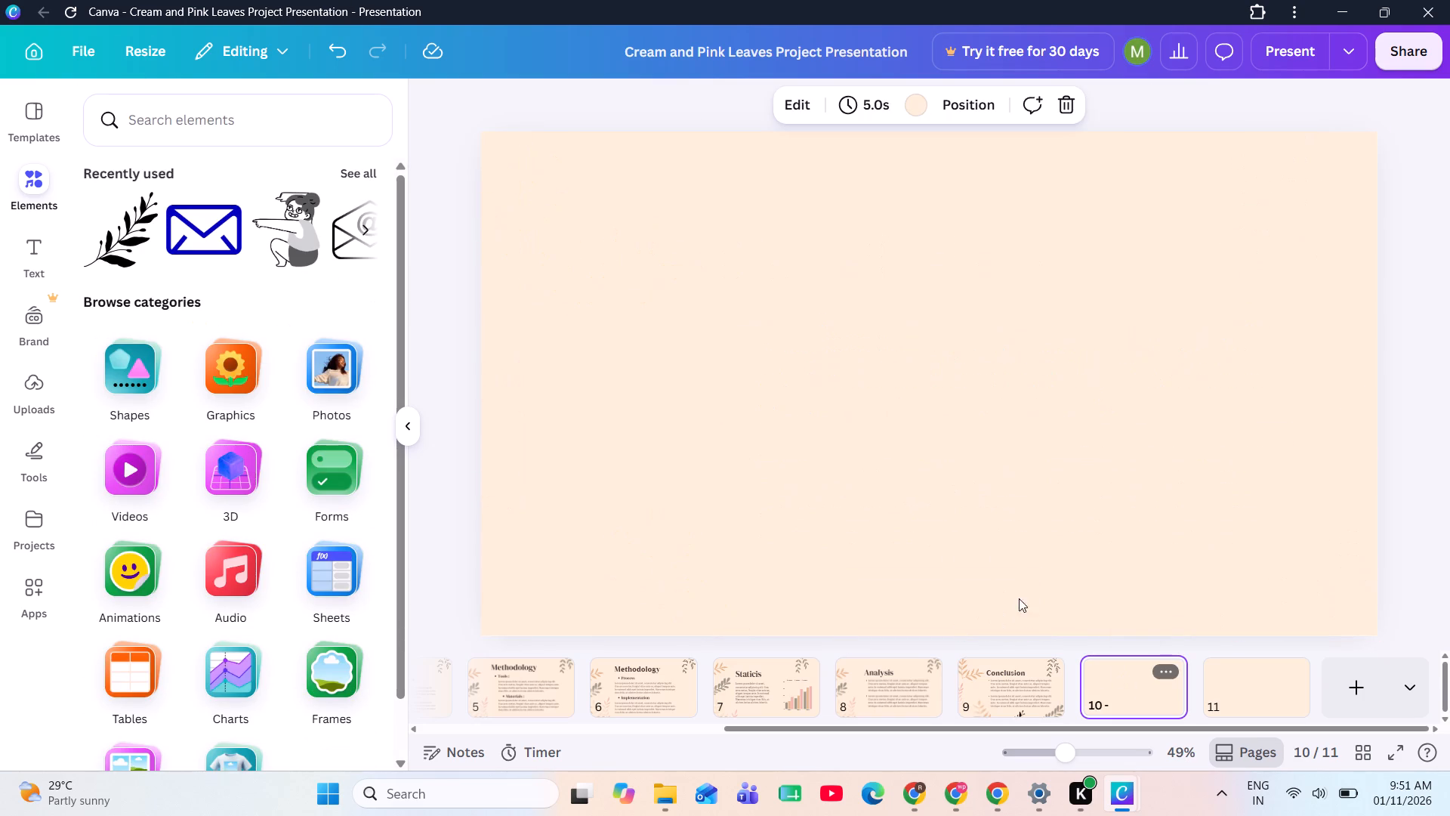
pyautogui.click(964, 452)
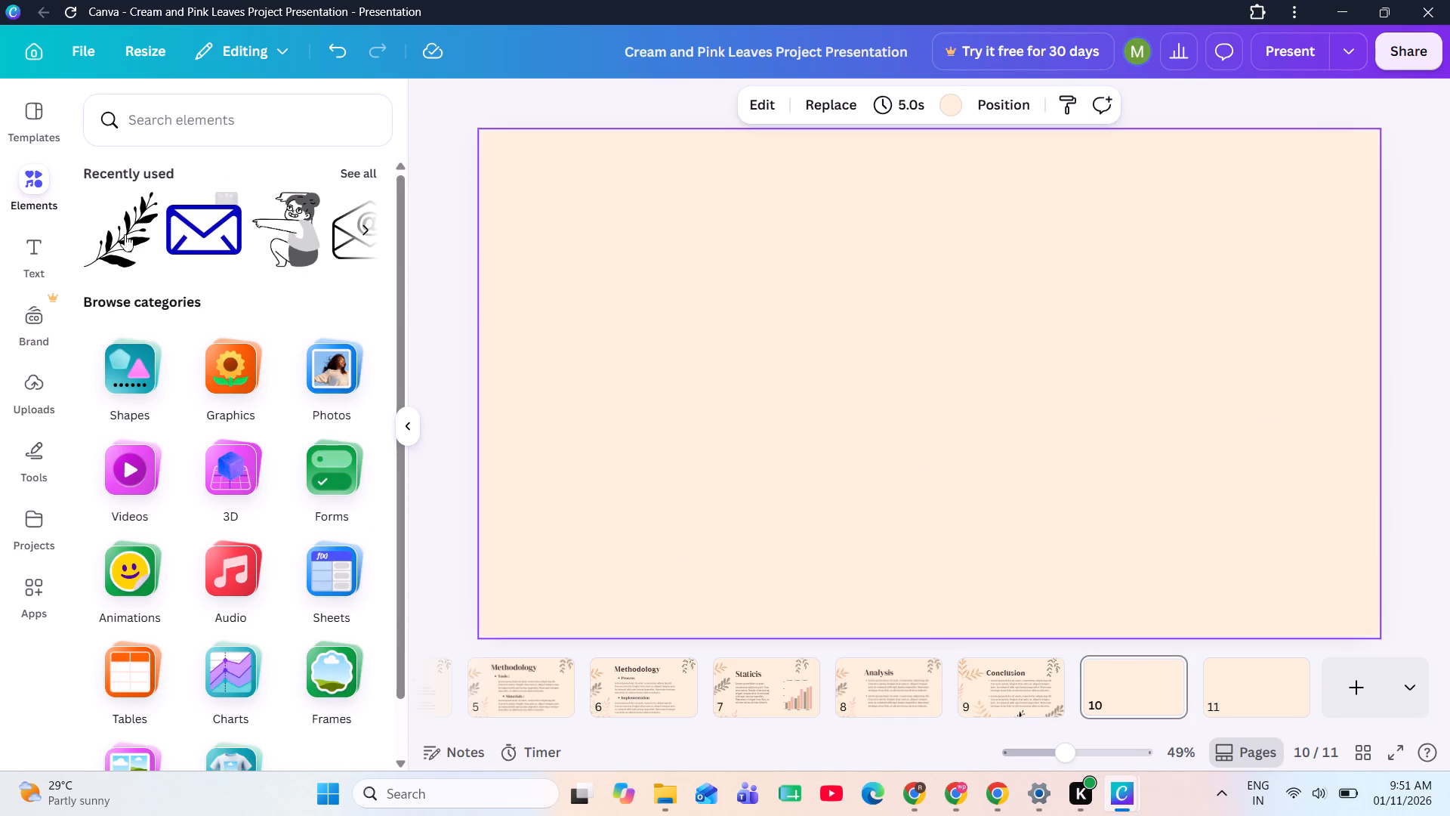
pyautogui.click(29, 242)
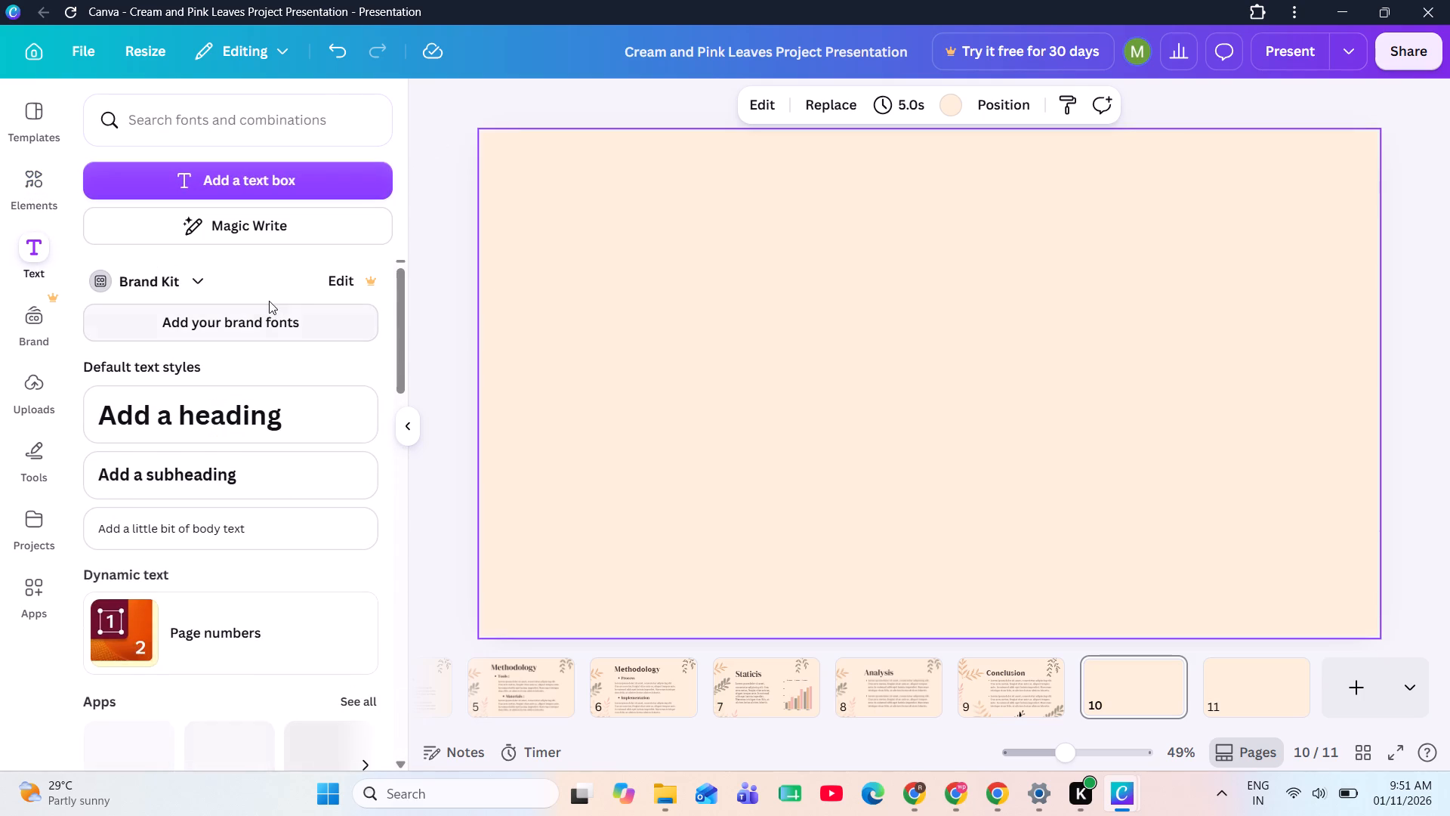
pyautogui.click(255, 406)
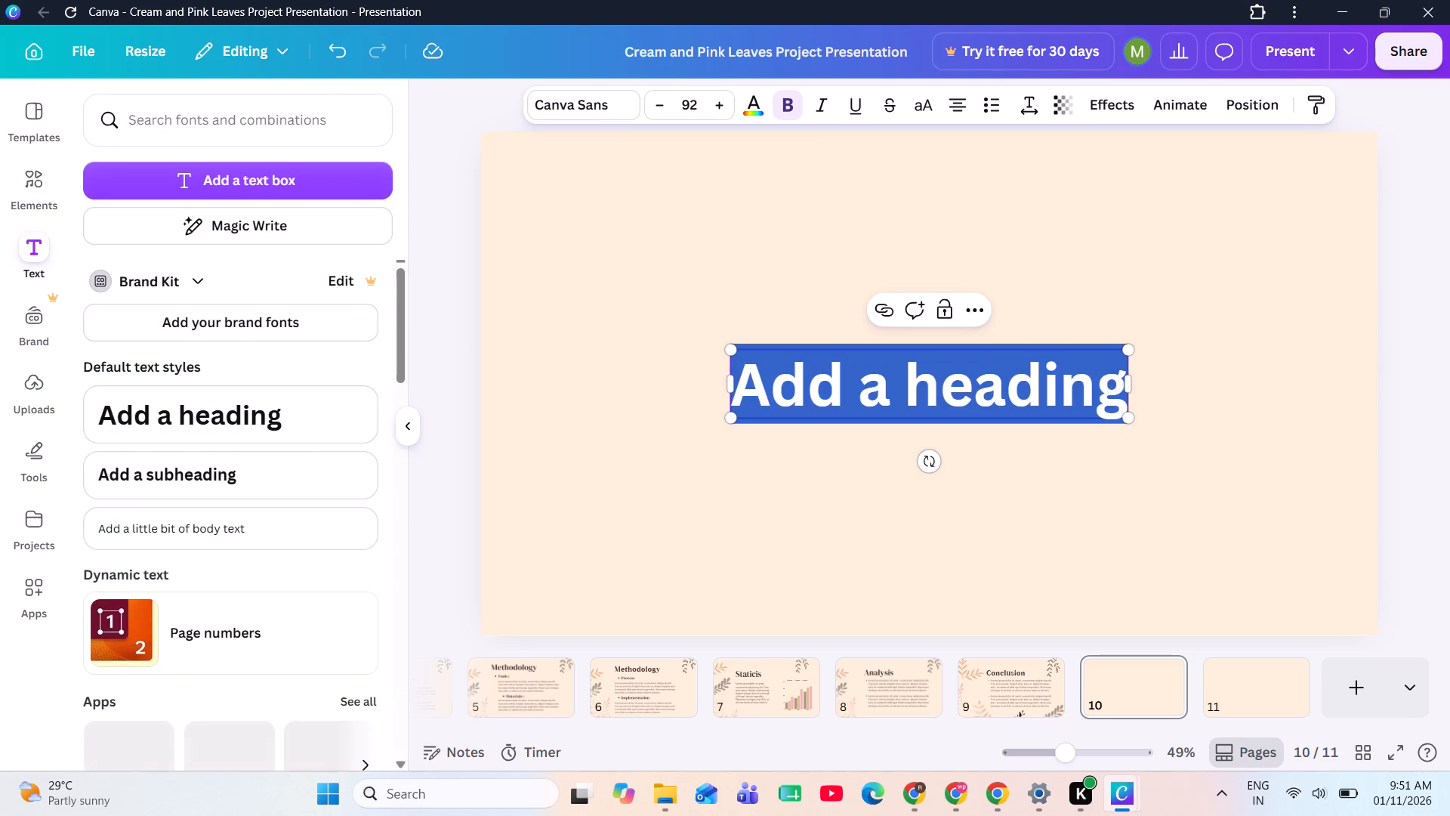
pyautogui.press('BackSpace')
pyautogui.press('t')
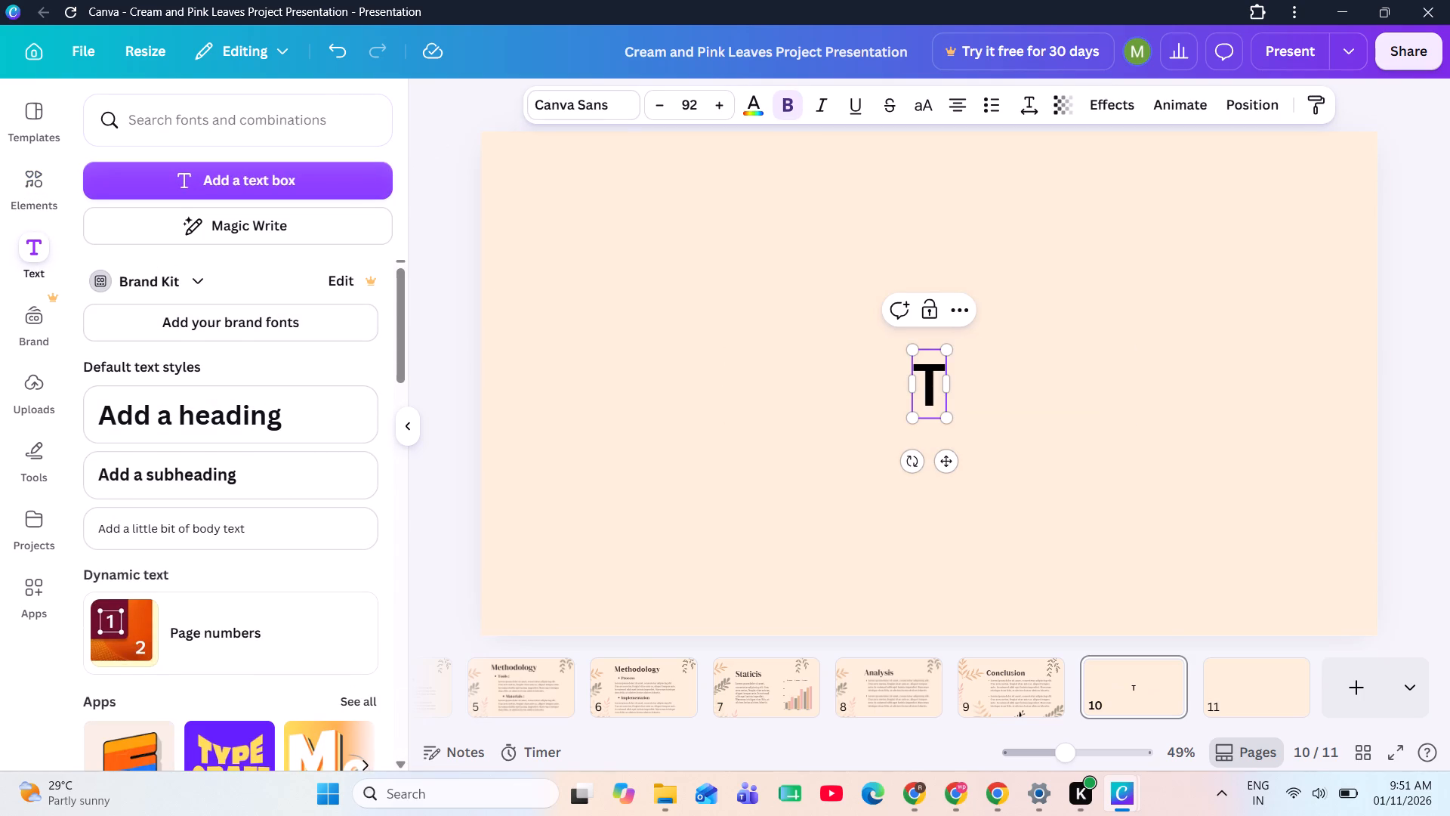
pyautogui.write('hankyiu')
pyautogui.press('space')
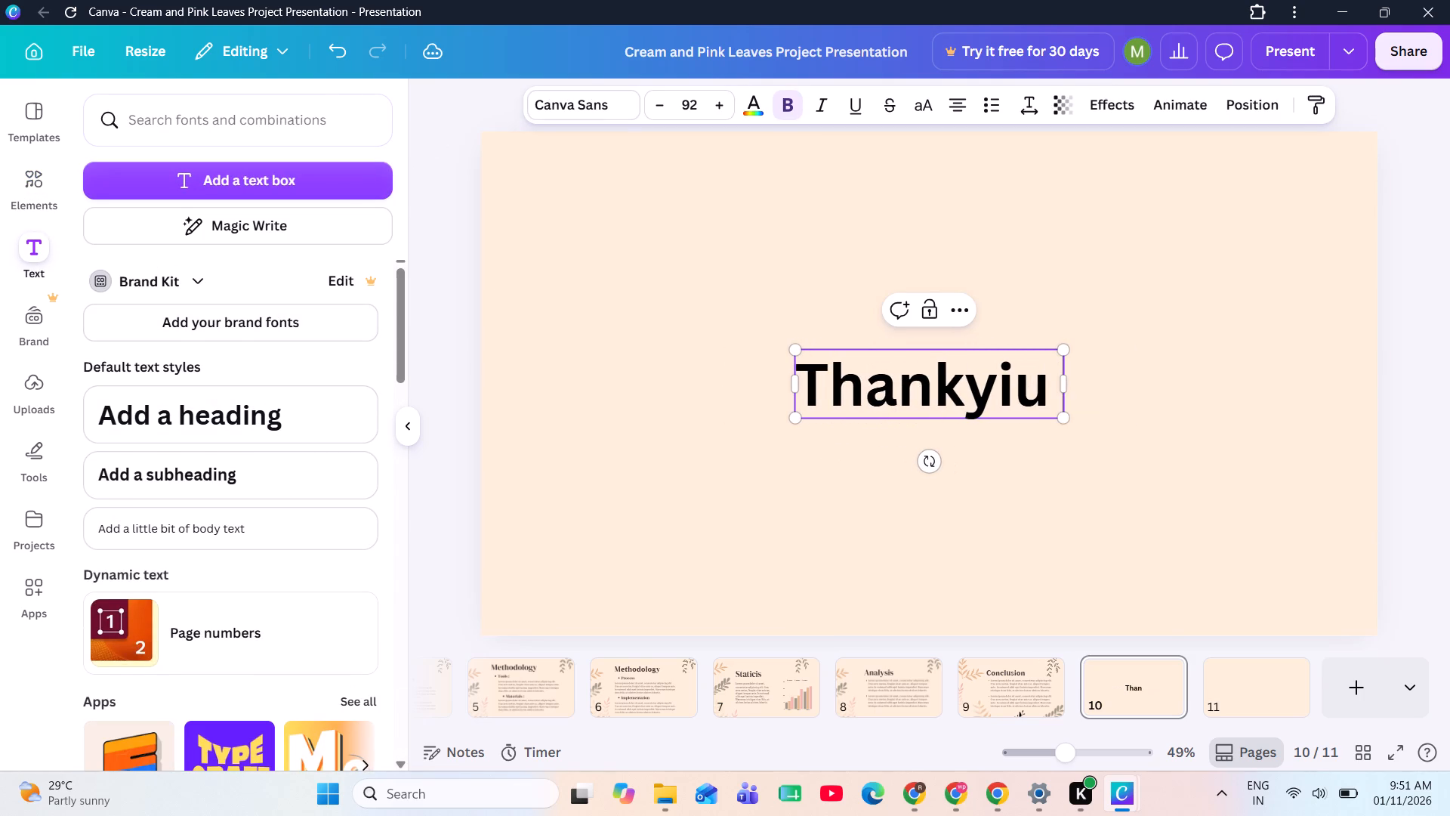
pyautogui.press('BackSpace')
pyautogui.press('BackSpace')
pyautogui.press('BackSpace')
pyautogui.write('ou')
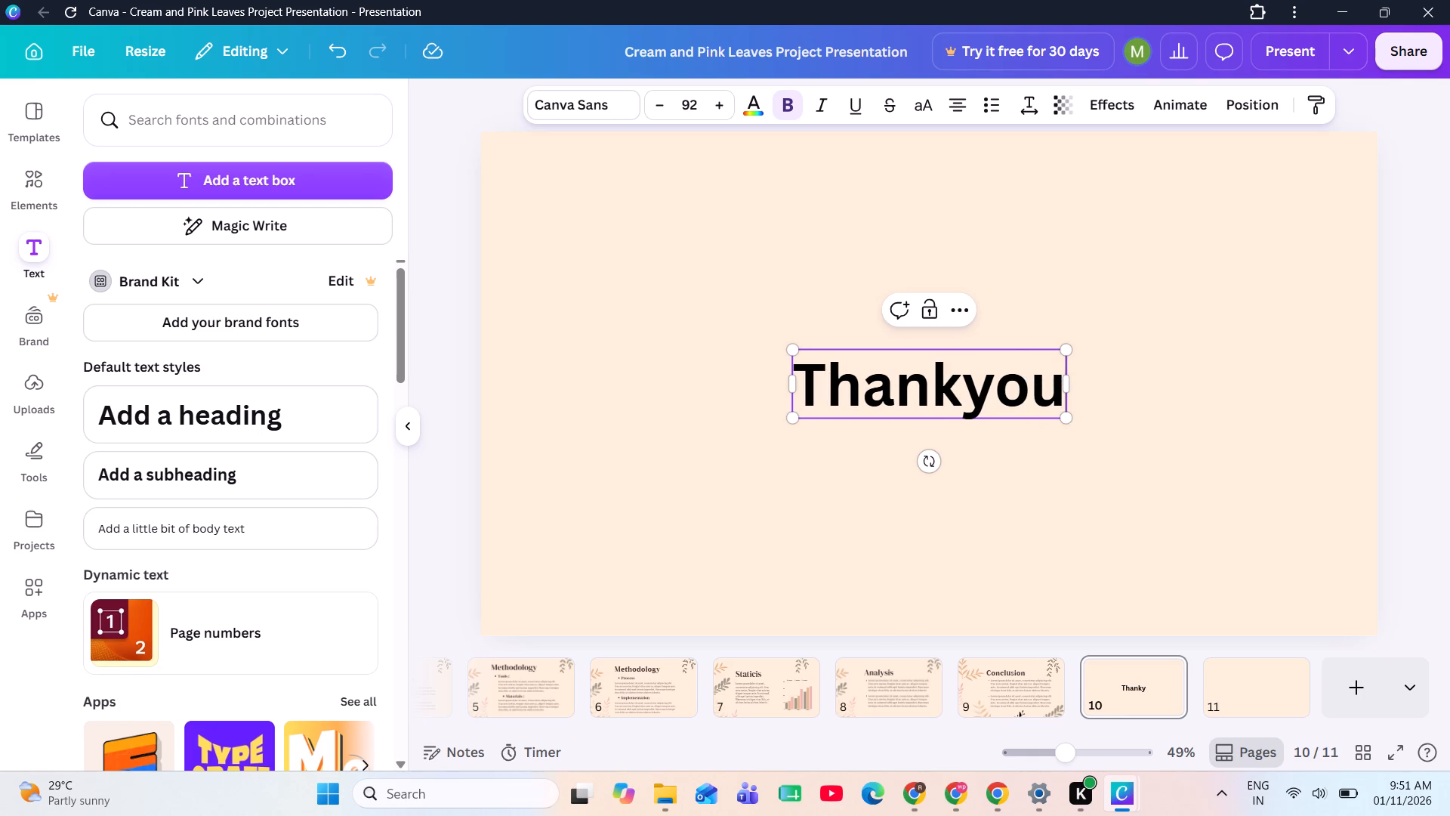
# Add a subheading reading "For watching" directly beneath the Thankyou heading on page 10.
pyautogui.click(264, 474)
pyautogui.press('BackSpace')
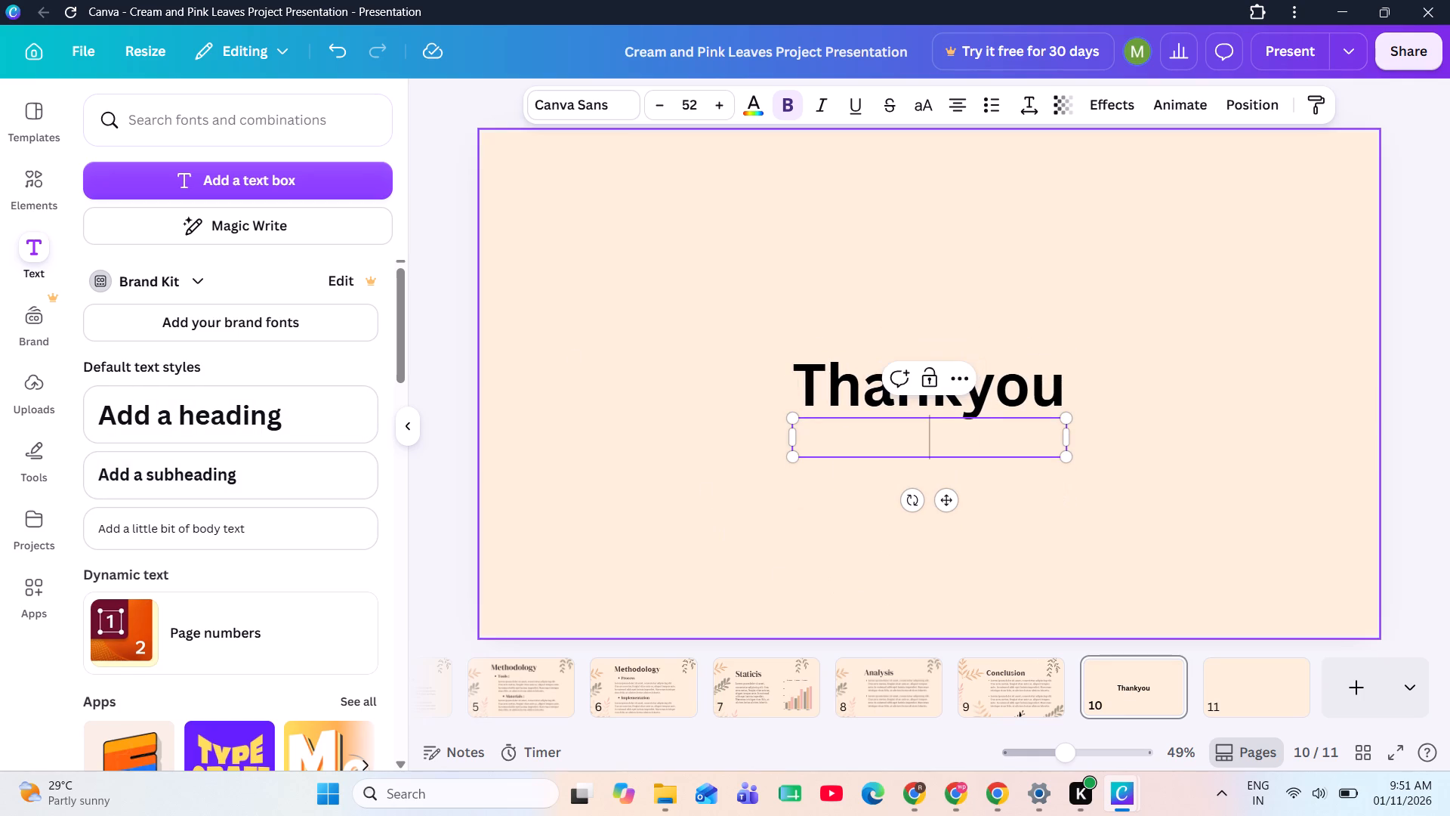
pyautogui.press('f')
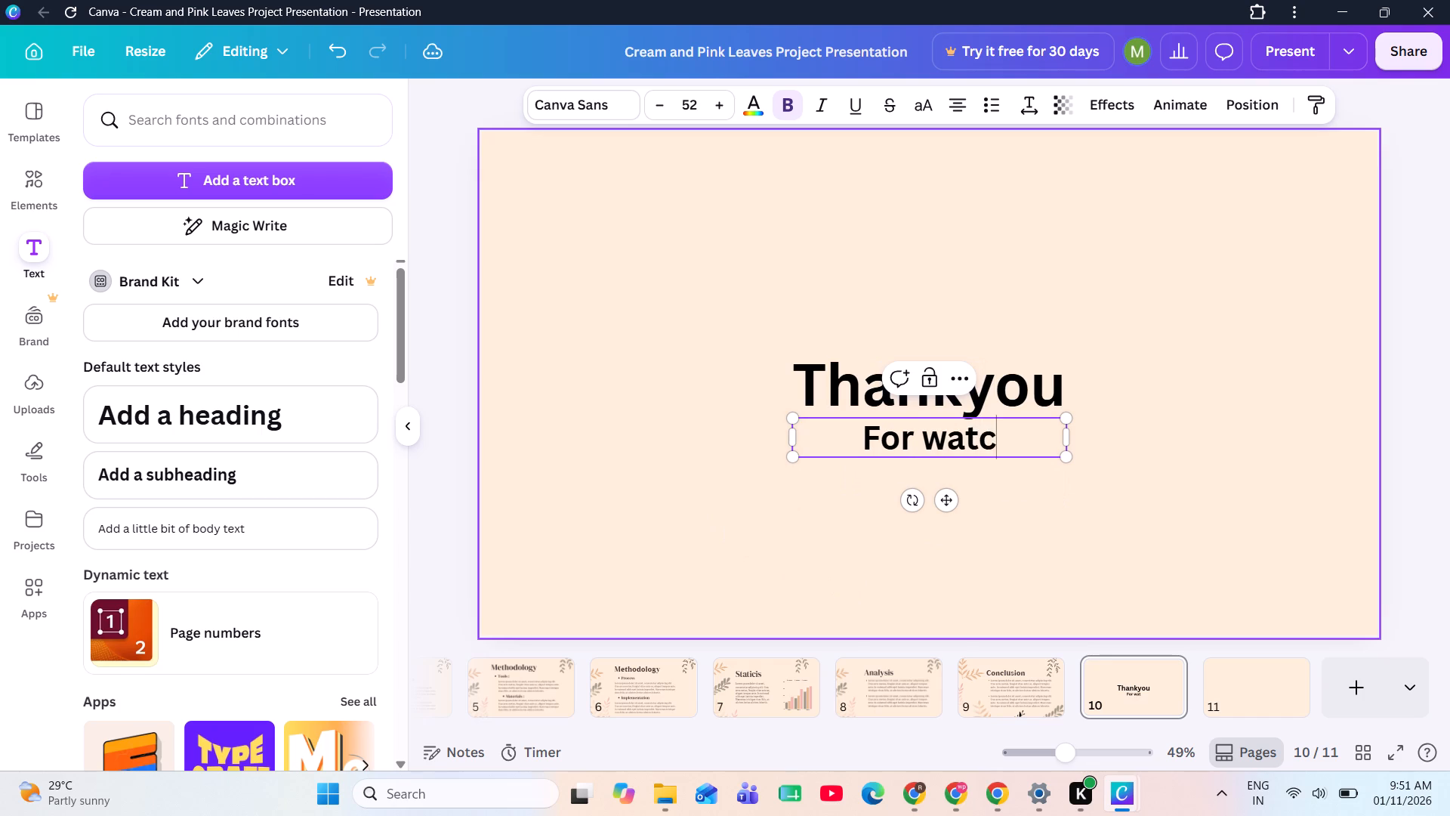
pyautogui.press('BackSpace')
pyautogui.write('ching')
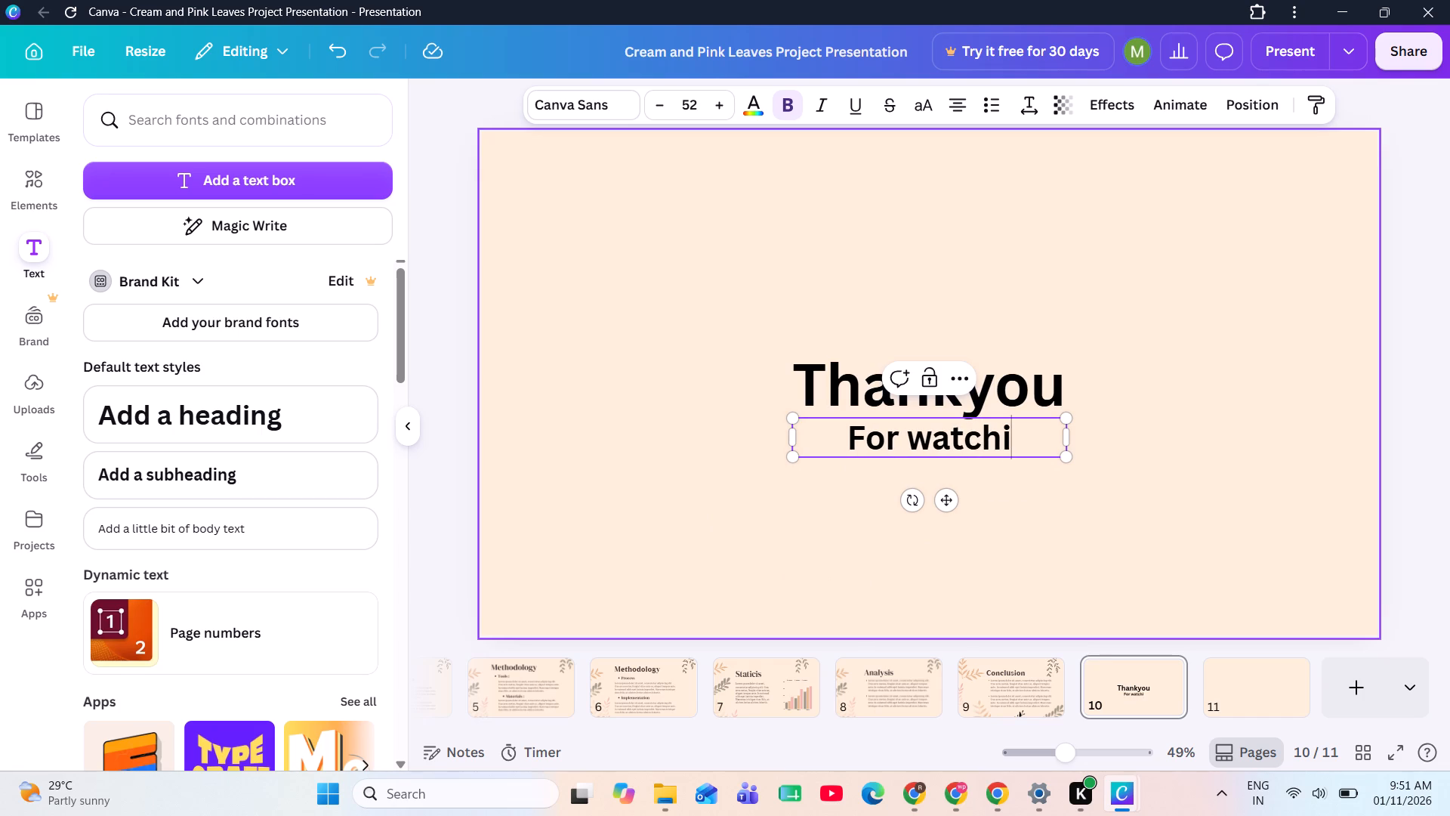
pyautogui.press('space')
pyautogui.click(1248, 345)
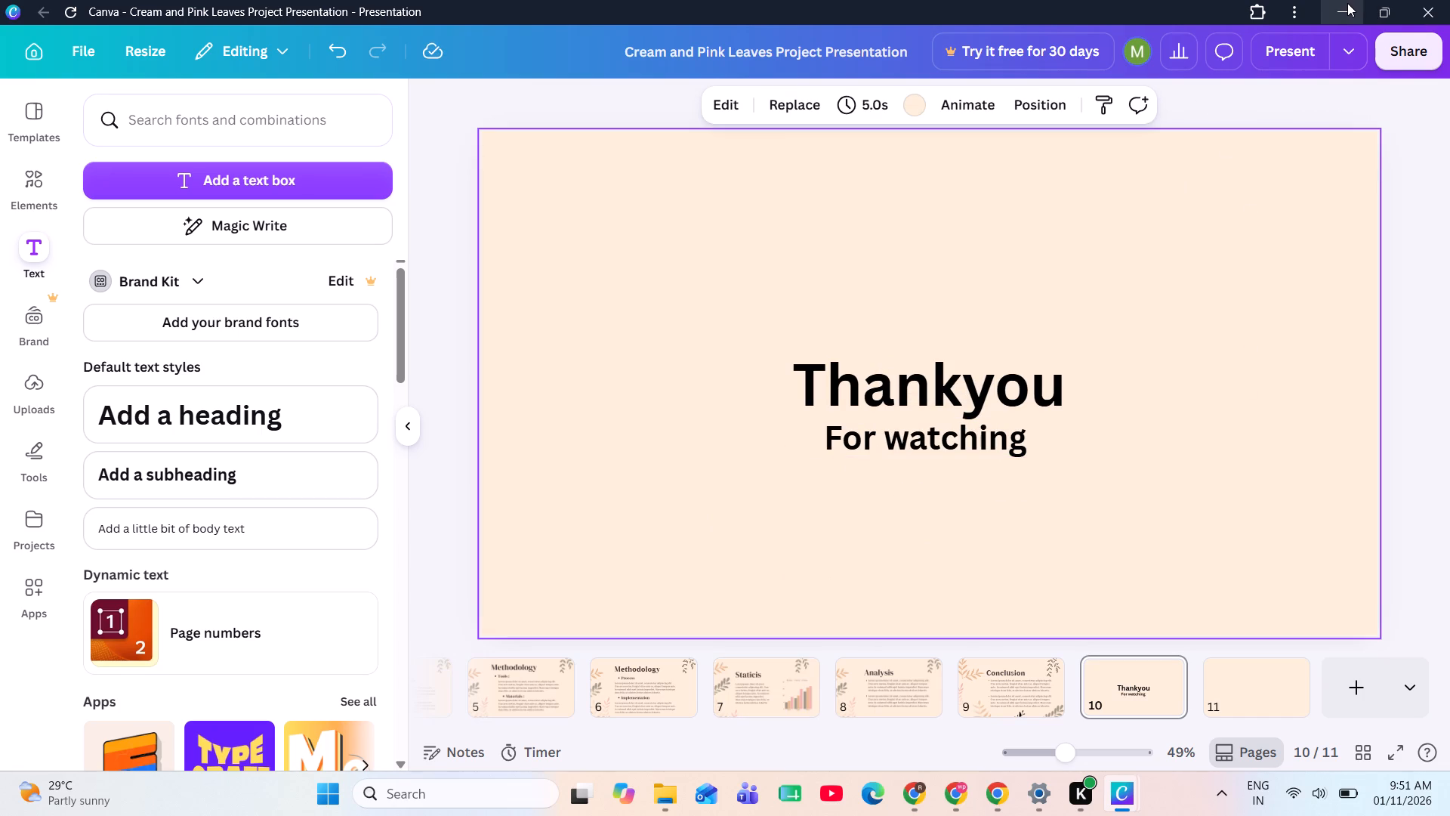
# Review the slides in reverse order from Conclusion on page 9 back to Background on page 2.
pyautogui.click(1007, 678)
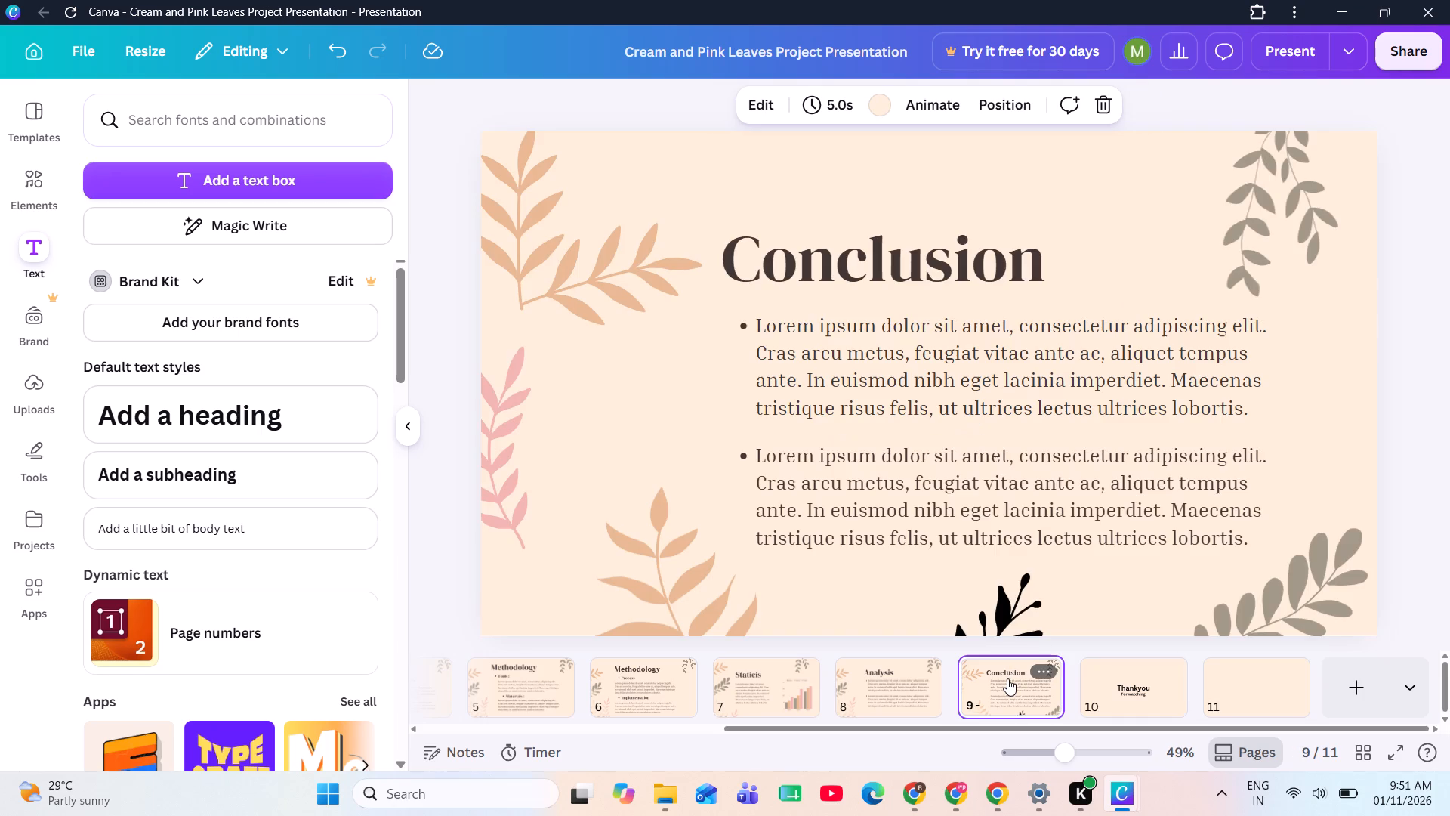
pyautogui.click(890, 672)
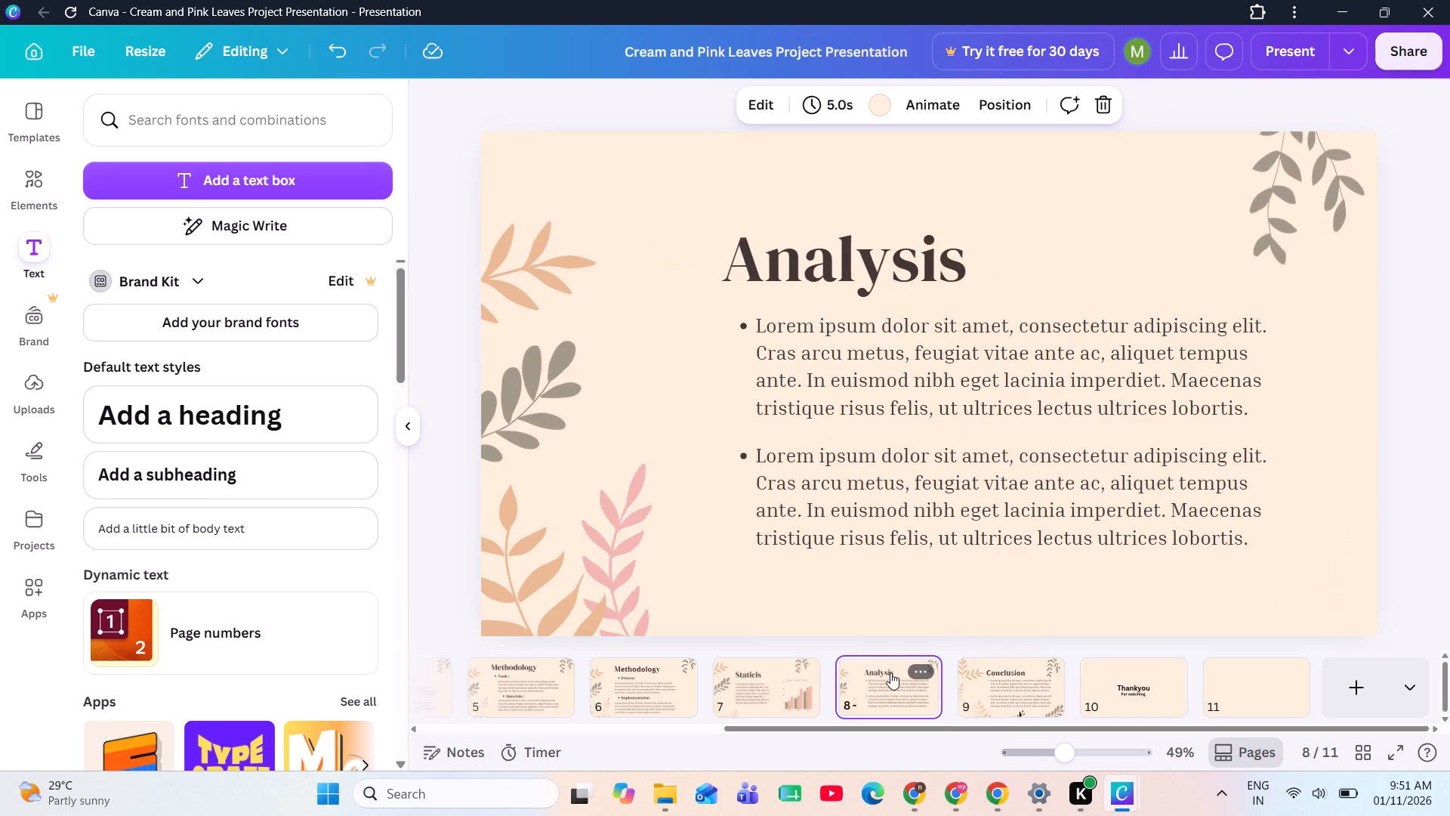
pyautogui.click(770, 687)
pyautogui.click(641, 688)
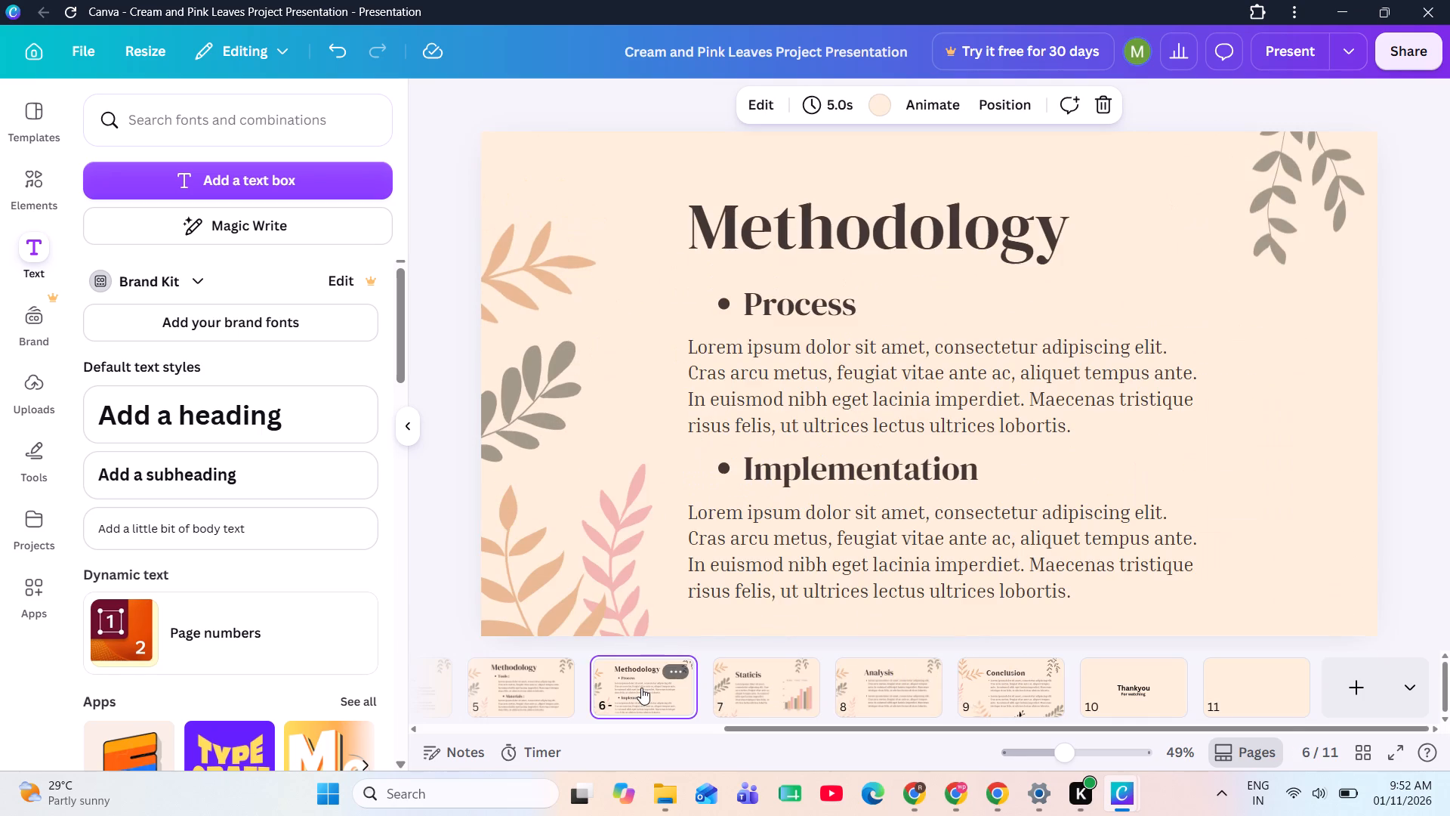
pyautogui.click(553, 684)
pyautogui.hscroll(6, 553, 684)
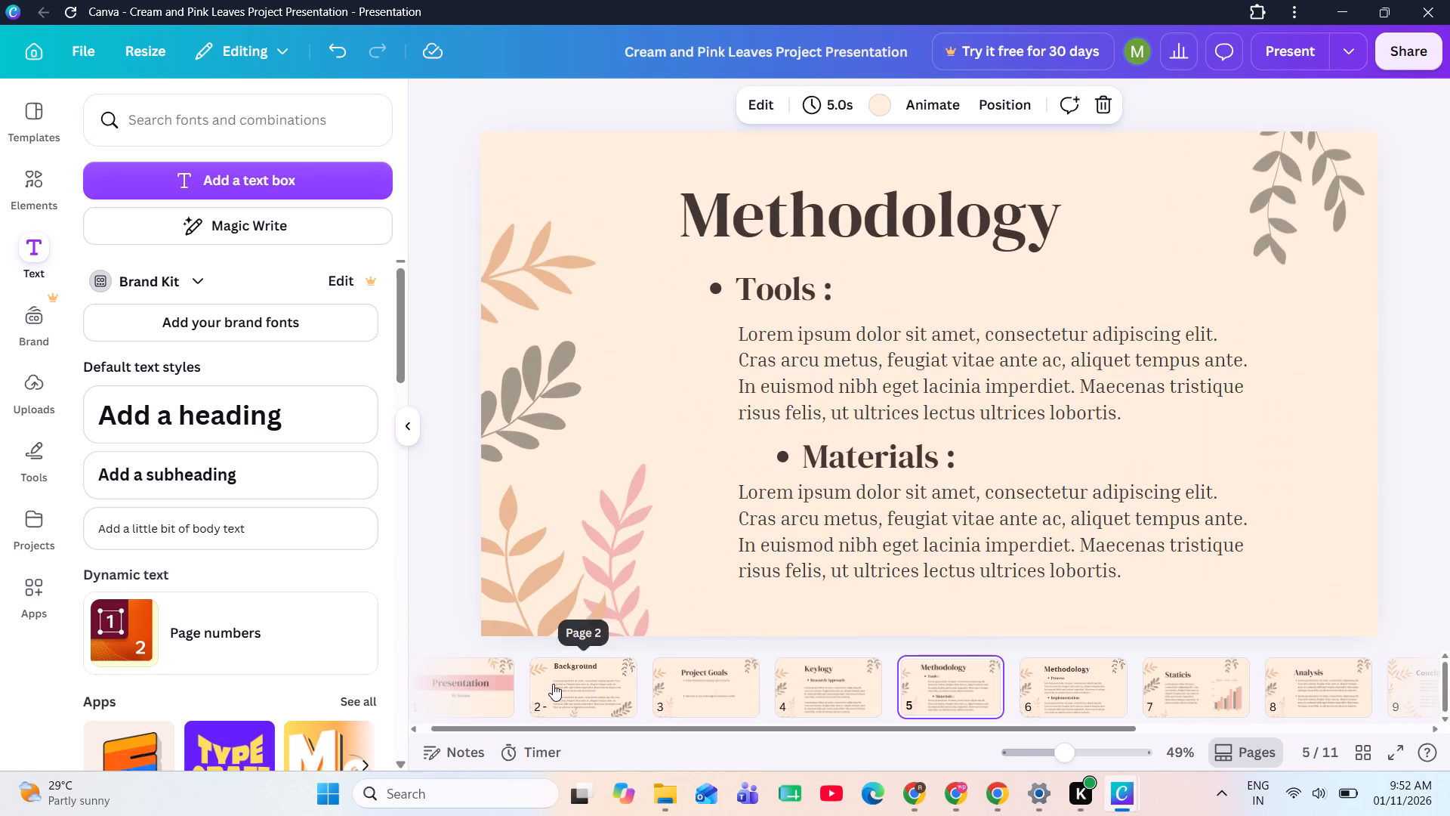
pyautogui.click(777, 684)
pyautogui.click(680, 676)
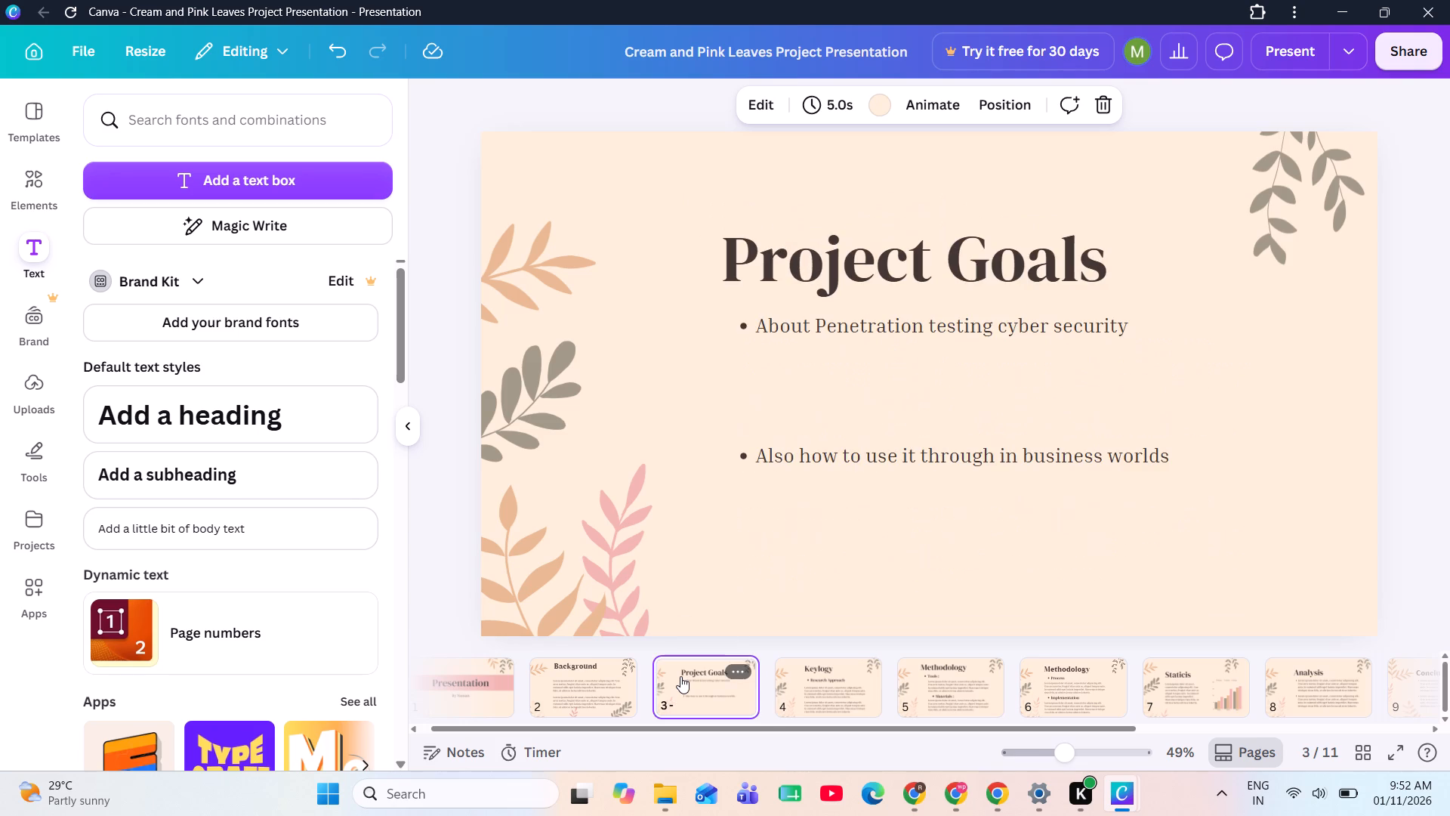
pyautogui.click(570, 678)
pyautogui.hscroll(4, 570, 678)
# On the page 1 cover, move the peach branch to the slide's upper left and shift the grey hanging branch slightly toward the right edge.
pyautogui.click(470, 687)
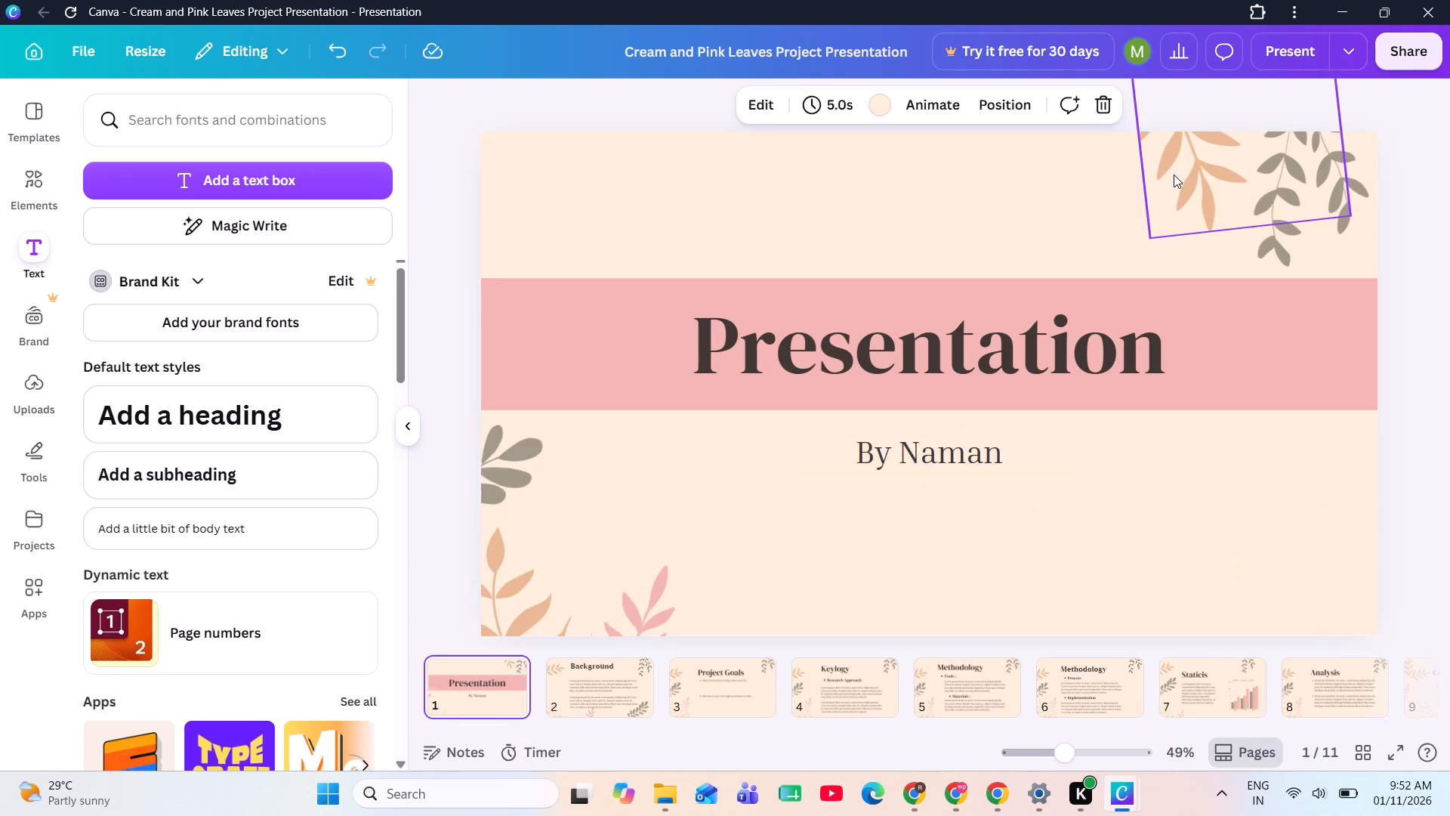
pyautogui.moveTo(1201, 168); pyautogui.dragTo(591, 209)
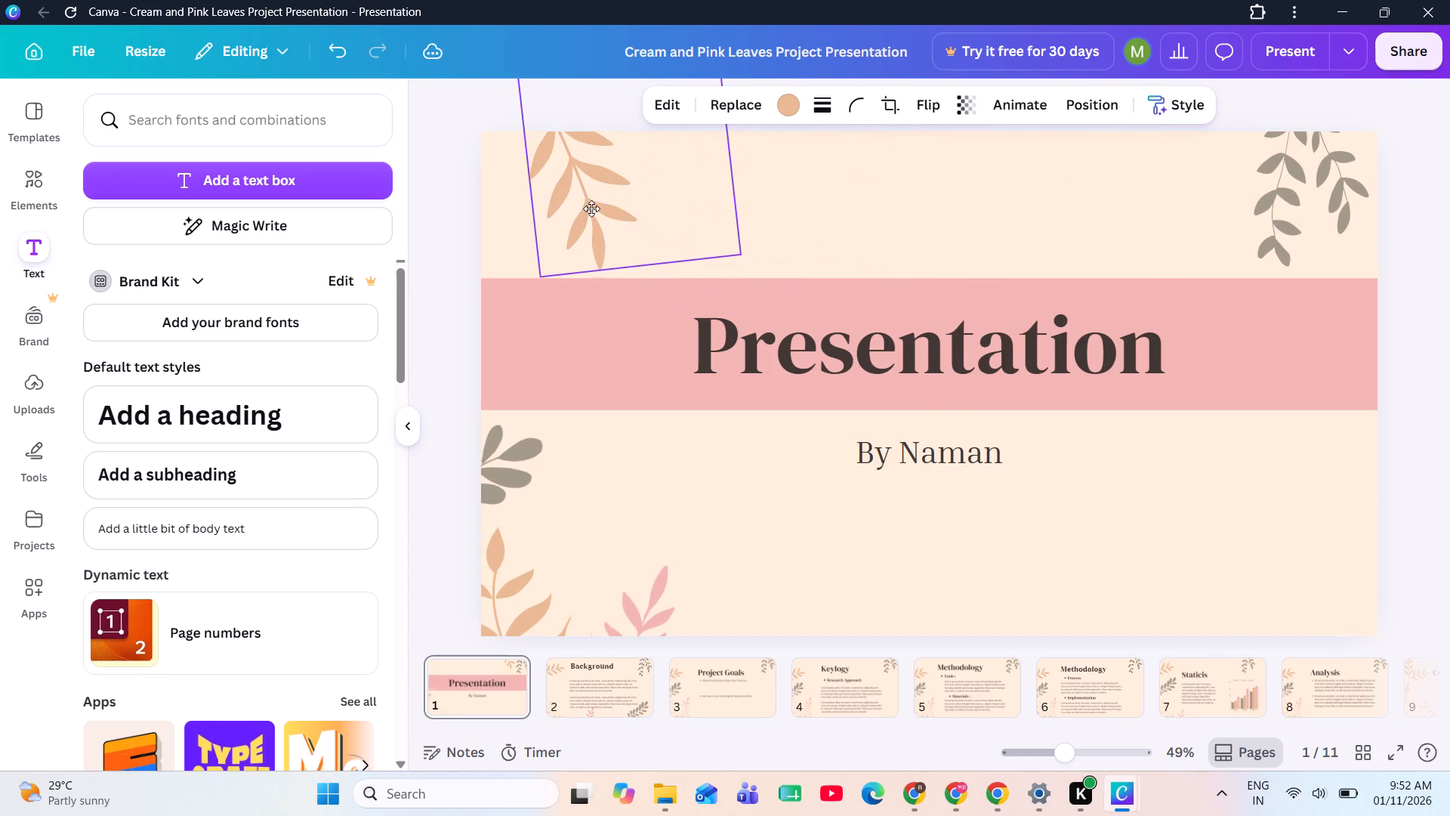
pyautogui.moveTo(591, 209); pyautogui.dragTo(591, 209)
pyautogui.moveTo(1328, 212); pyautogui.dragTo(1325, 235)
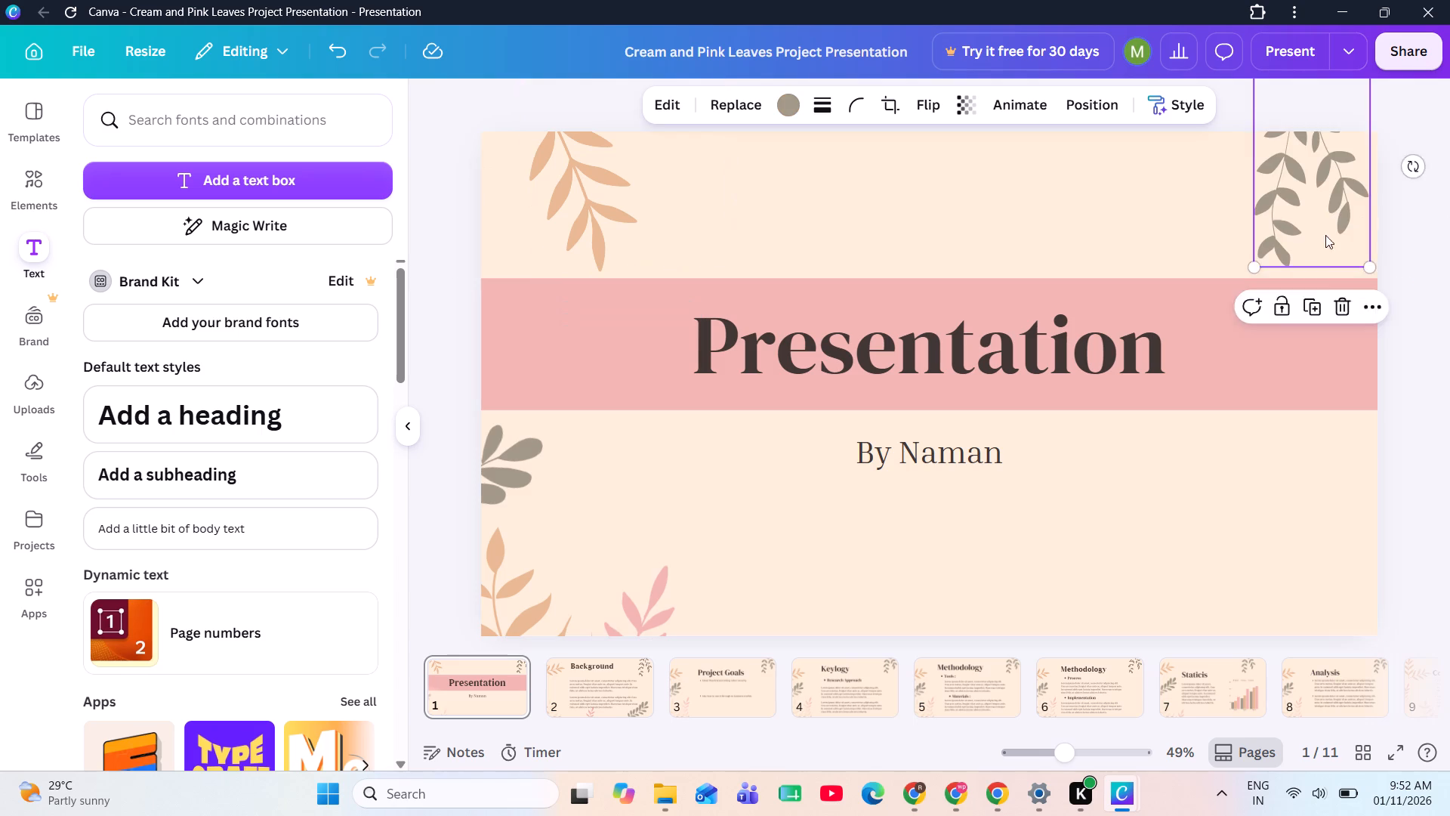
pyautogui.moveTo(1325, 235); pyautogui.dragTo(1337, 228)
# Spread the cover's lower leaves along the bottom edge: pink toward the right, peach in the centre, grey in the left corner.
pyautogui.moveTo(662, 598); pyautogui.dragTo(1299, 586)
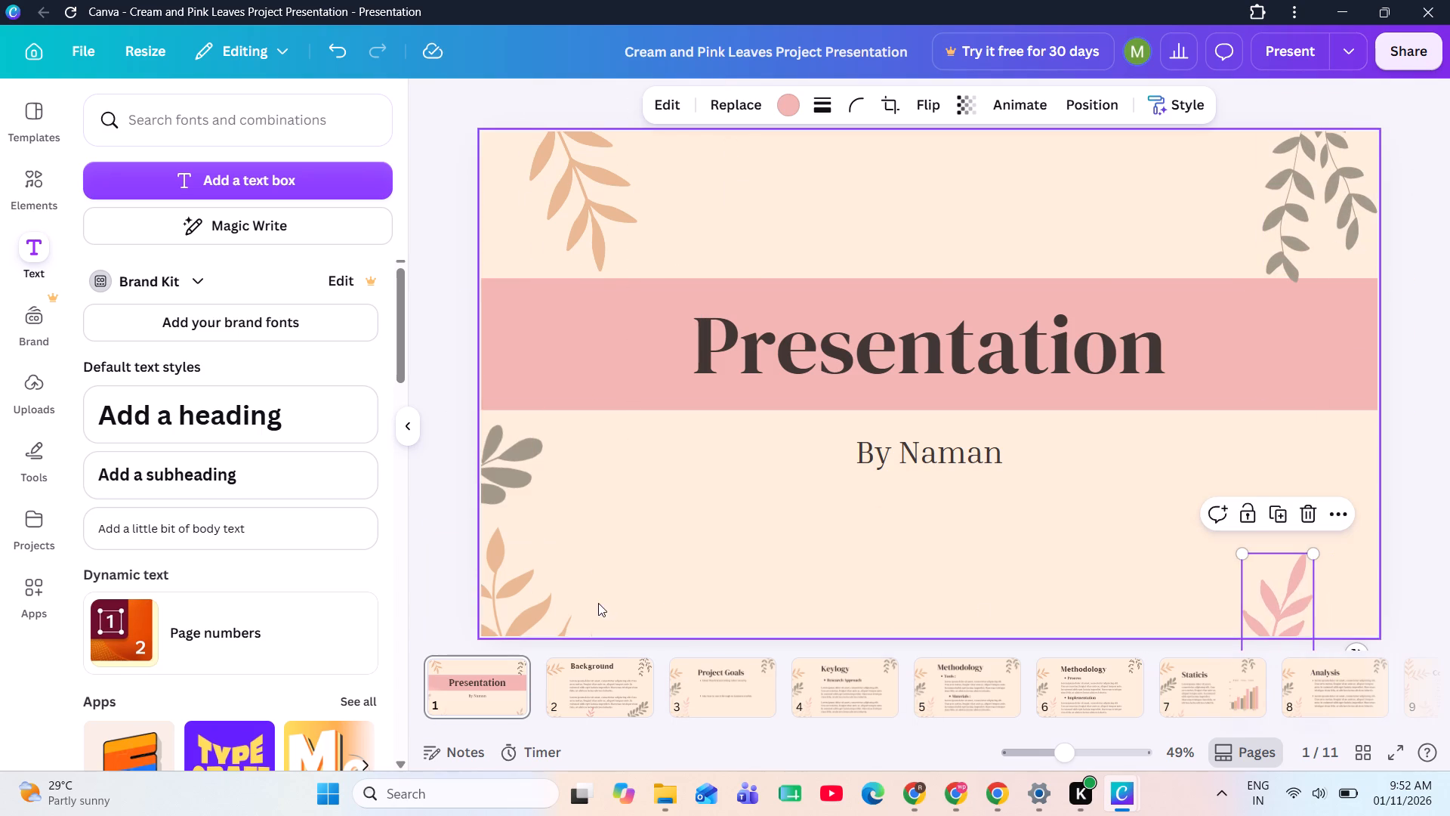
pyautogui.moveTo(535, 608); pyautogui.dragTo(955, 583)
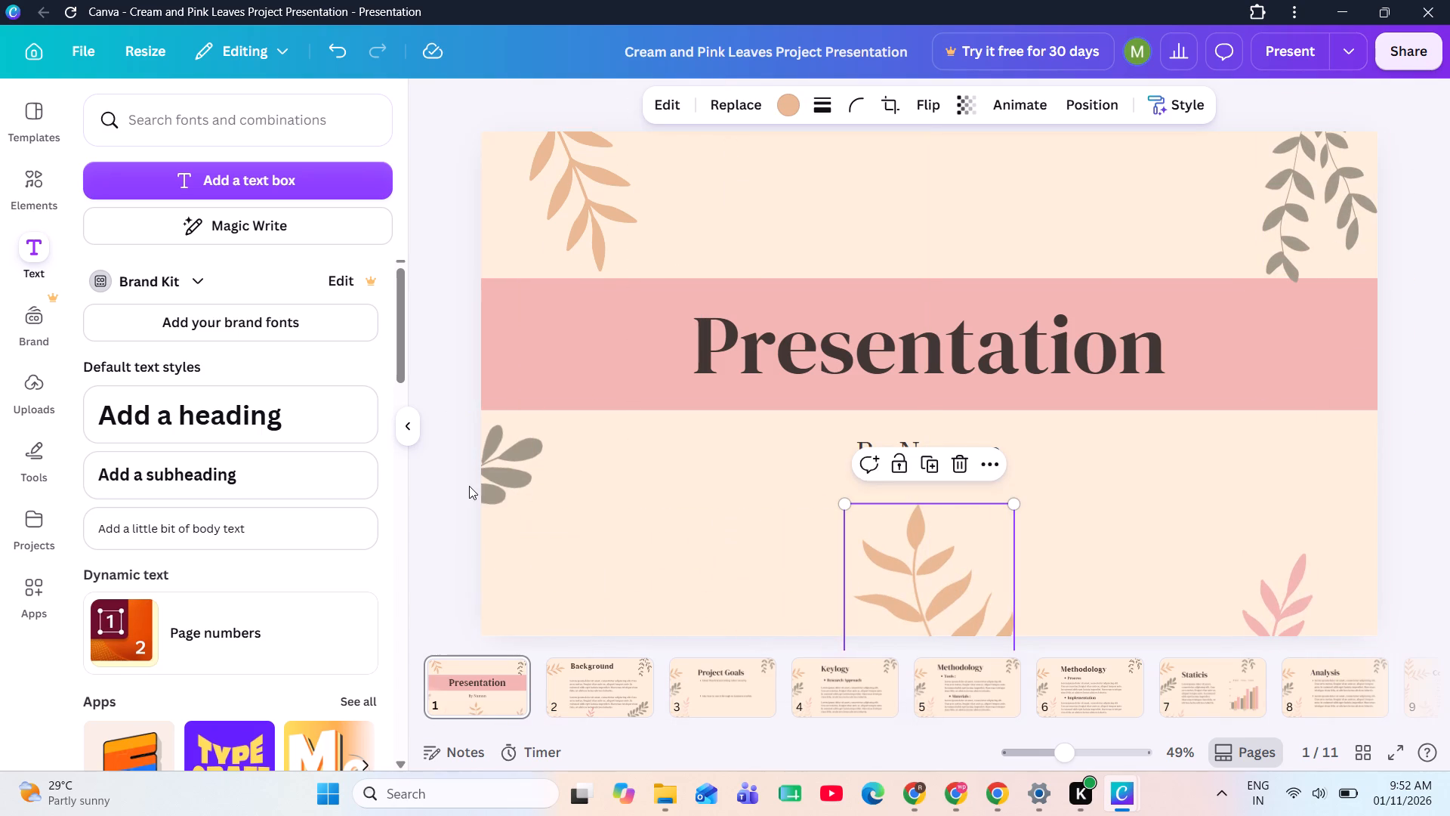
pyautogui.moveTo(484, 484); pyautogui.dragTo(550, 562)
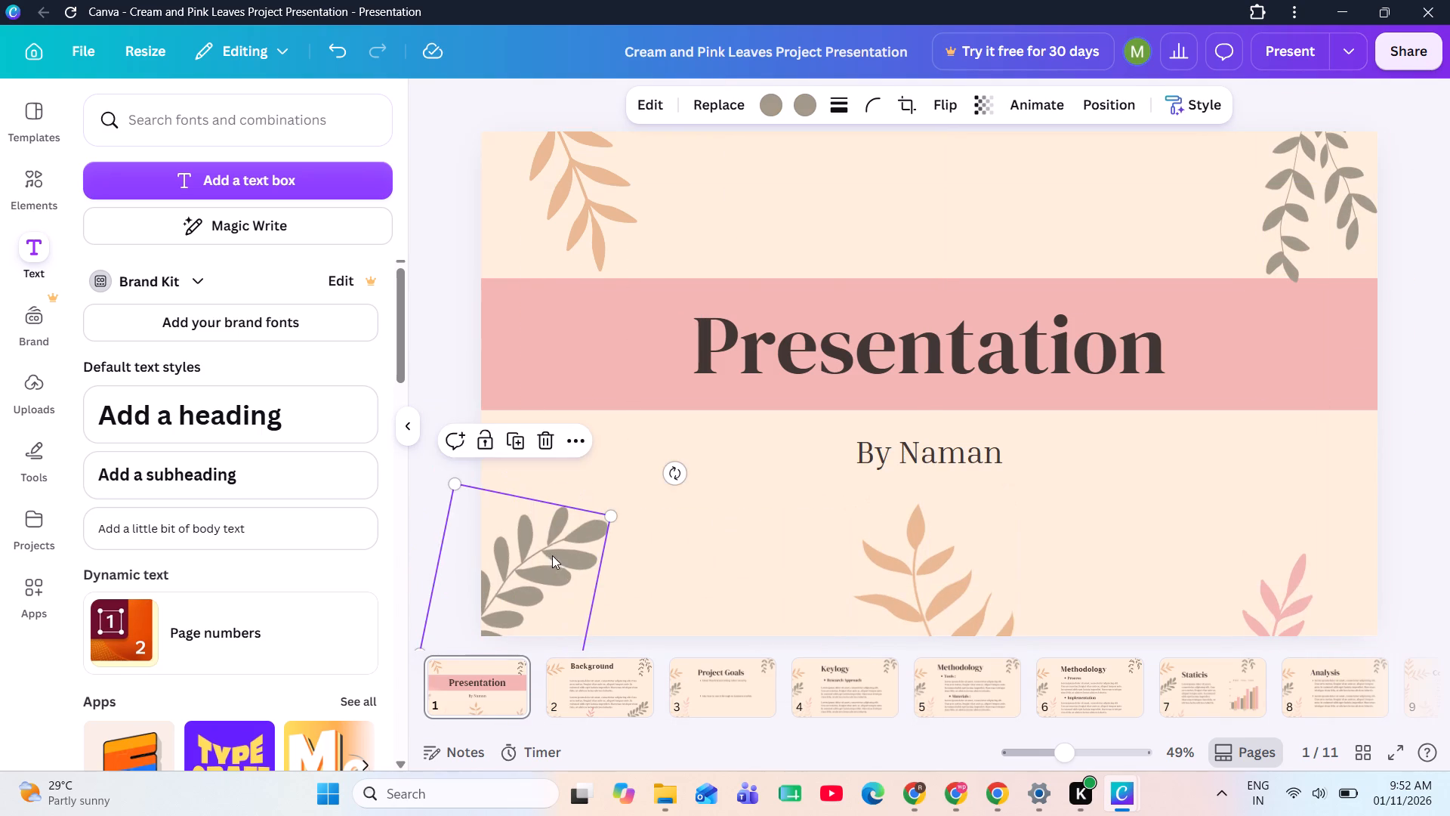
# Nudge the cover's upper peach branch and the Presentation title slightly to the left.
pyautogui.moveTo(604, 186); pyautogui.dragTo(593, 192)
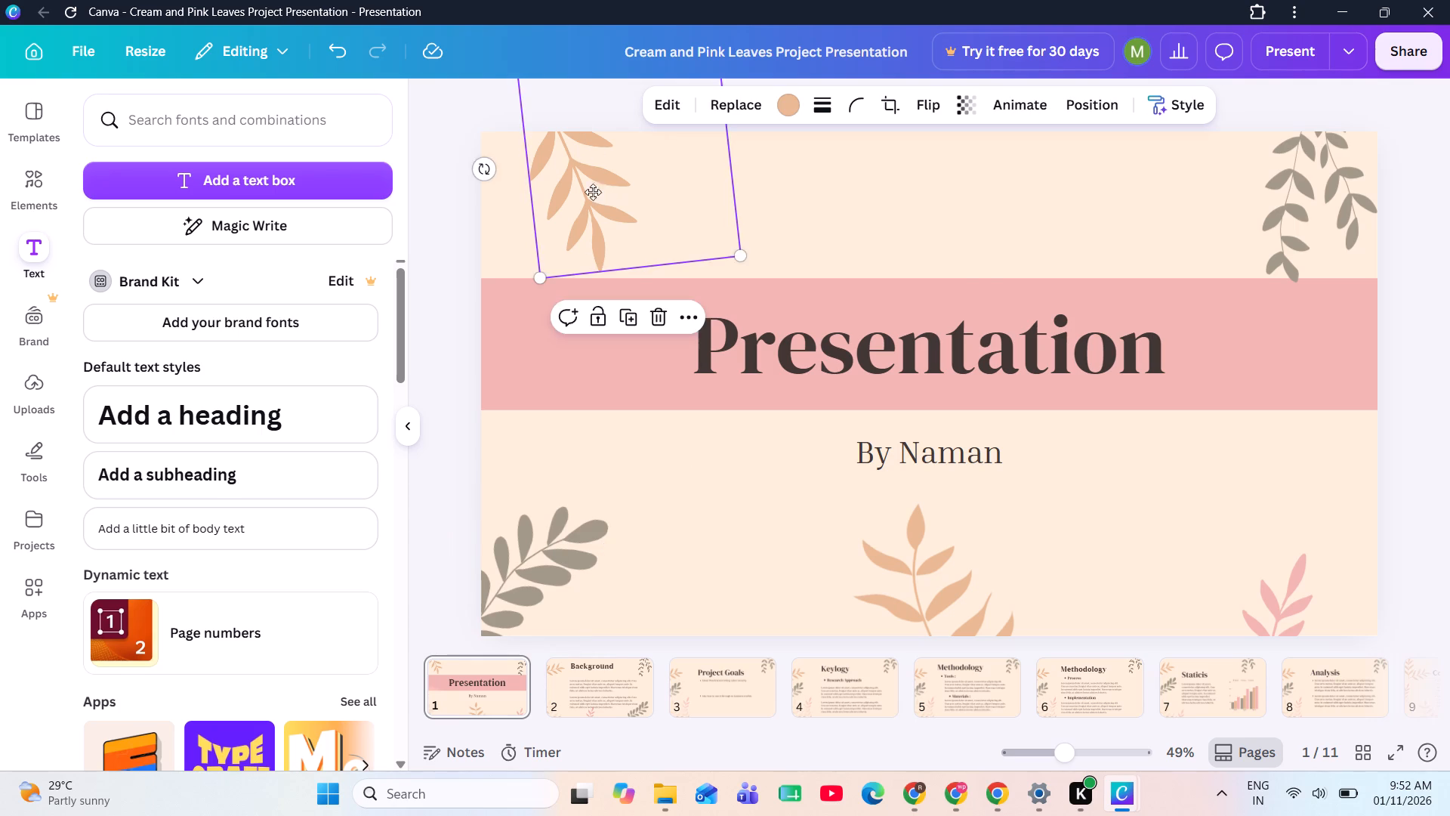
pyautogui.moveTo(593, 192); pyautogui.dragTo(576, 195)
pyautogui.moveTo(937, 365); pyautogui.dragTo(920, 365)
pyautogui.click(1063, 215)
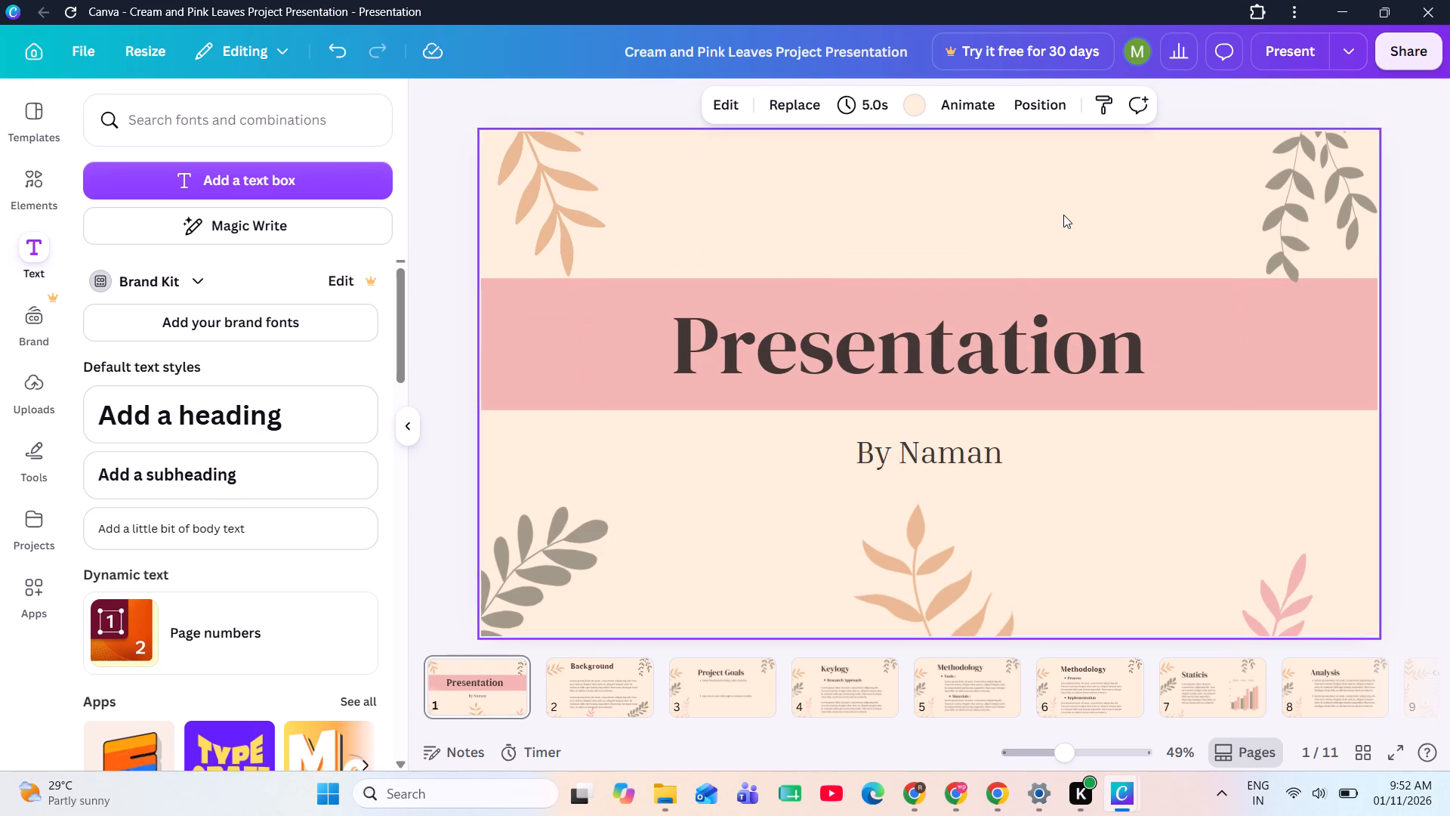
# On the Project Goals slide, lower the title and first bullet and raise the second bullet slightly, shifting all three slightly left.
pyautogui.click(750, 707)
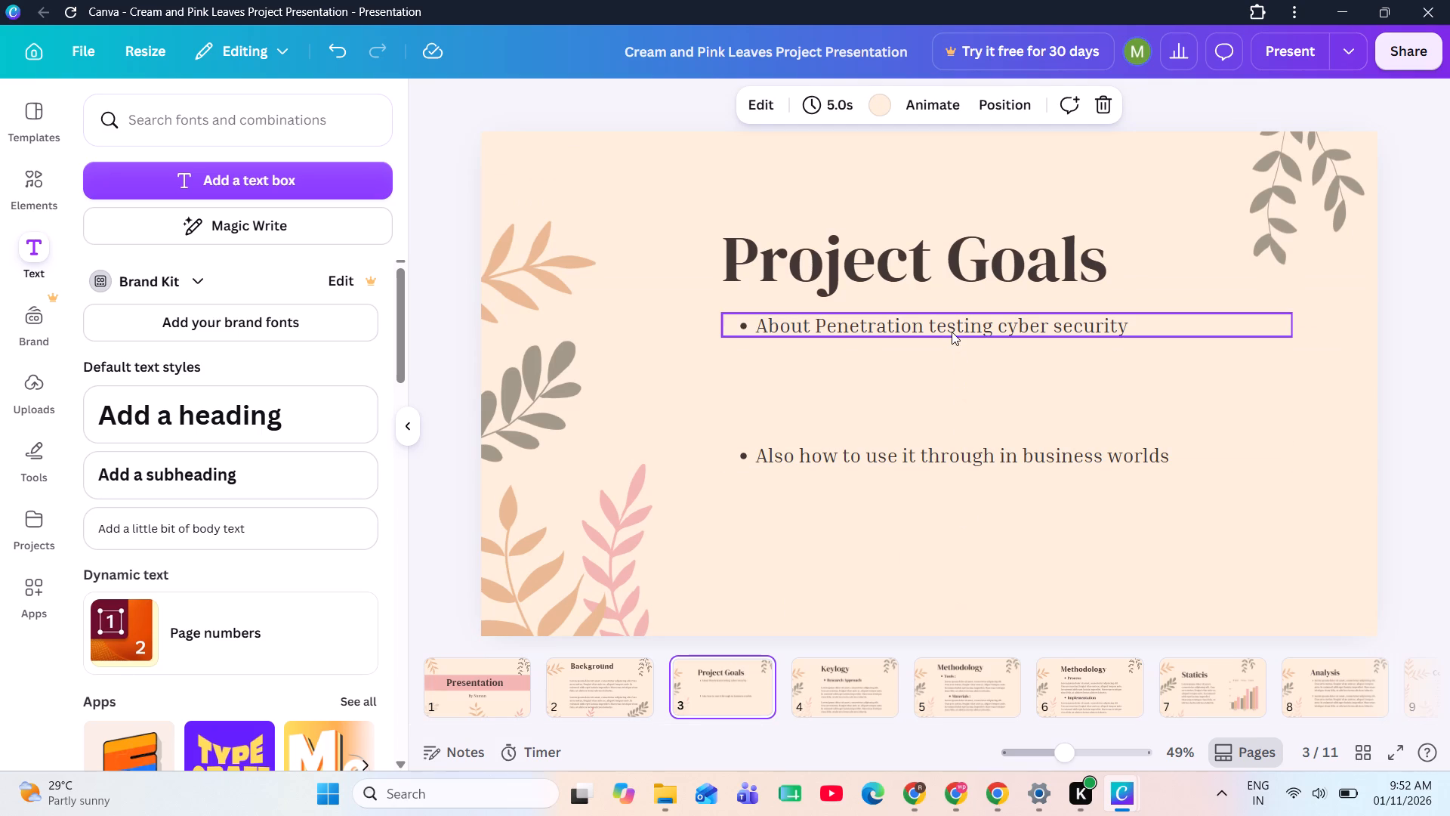
pyautogui.moveTo(952, 332); pyautogui.dragTo(942, 386)
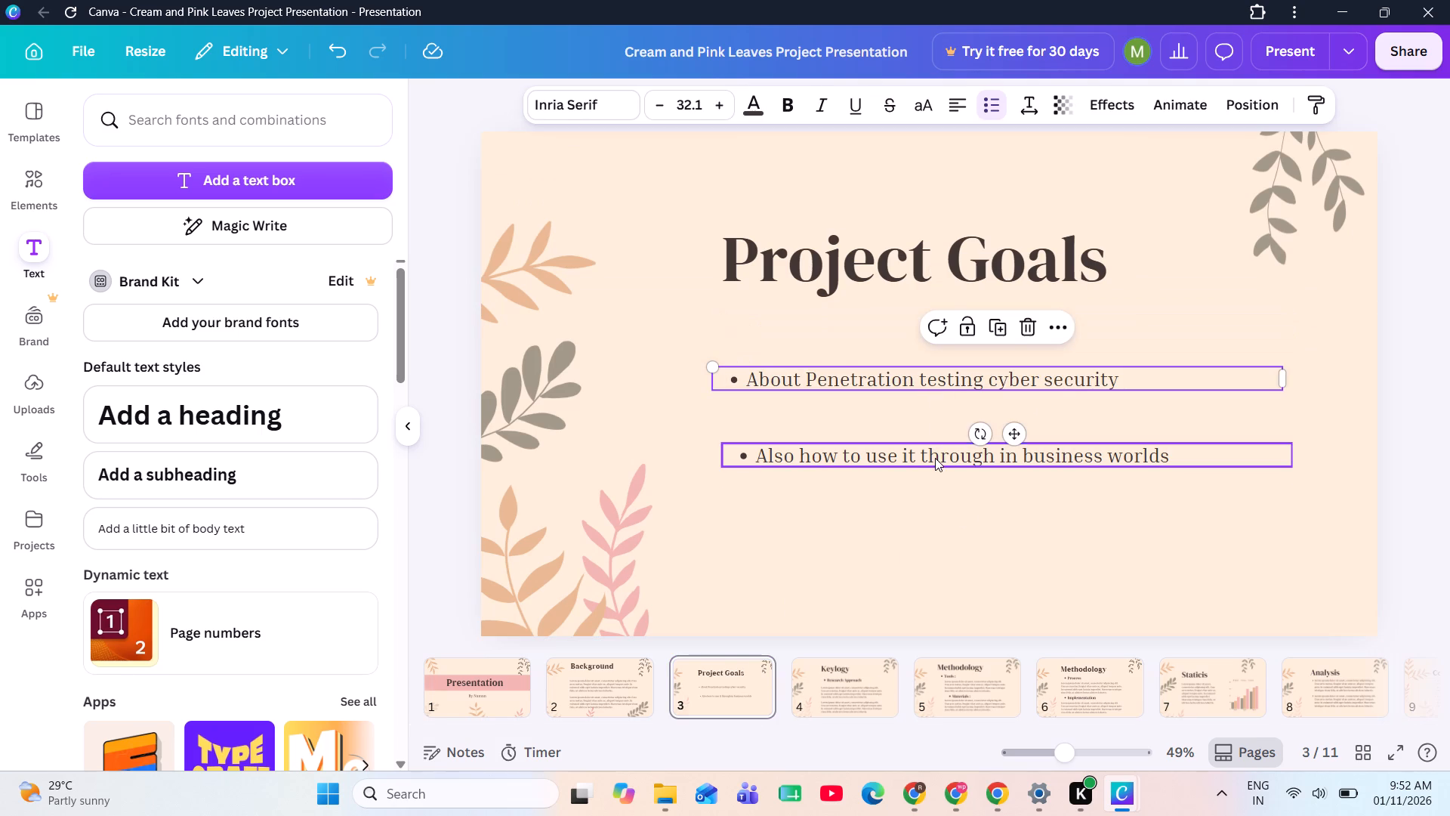
pyautogui.click(935, 458)
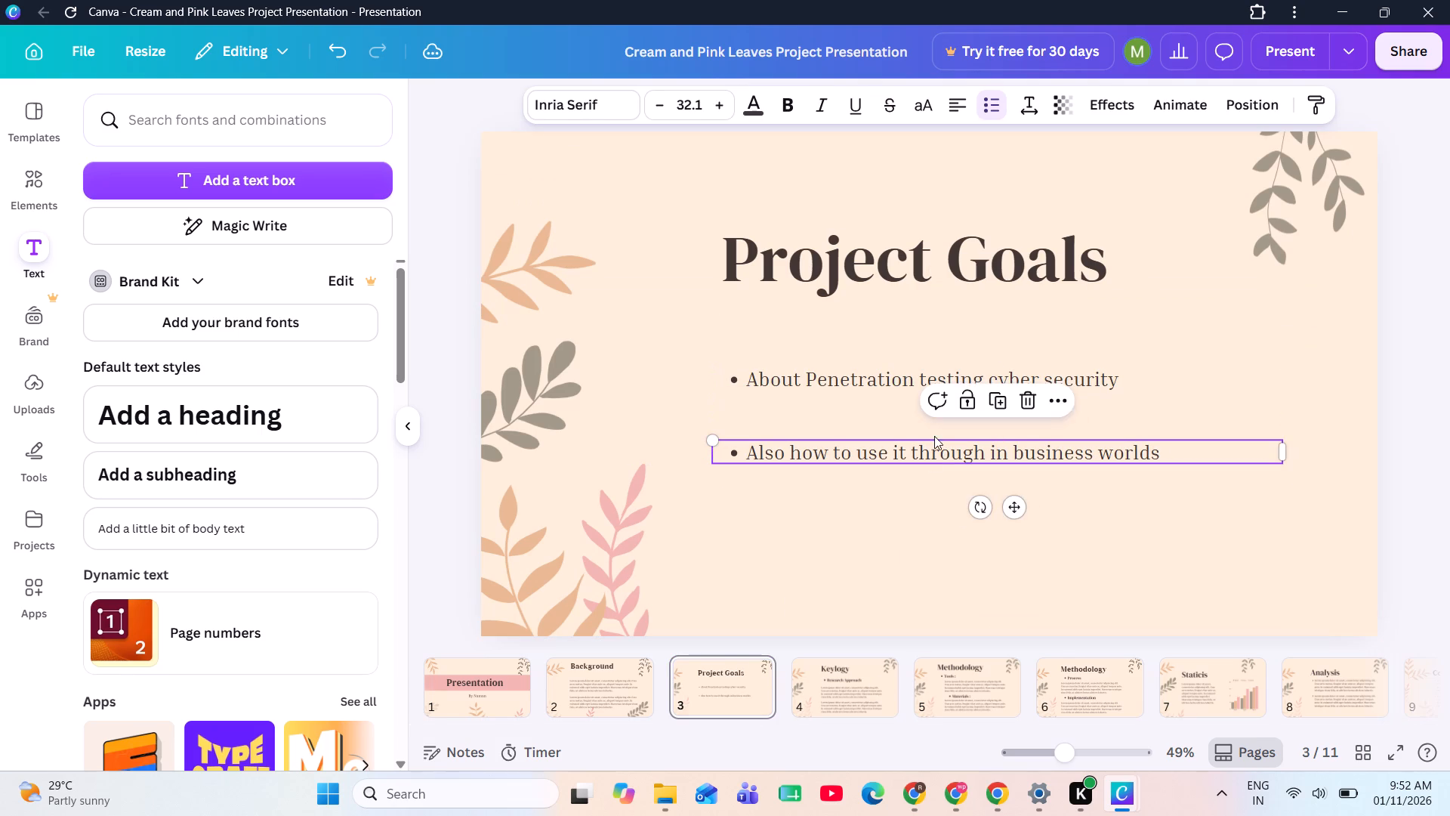
pyautogui.moveTo(939, 235); pyautogui.dragTo(930, 261)
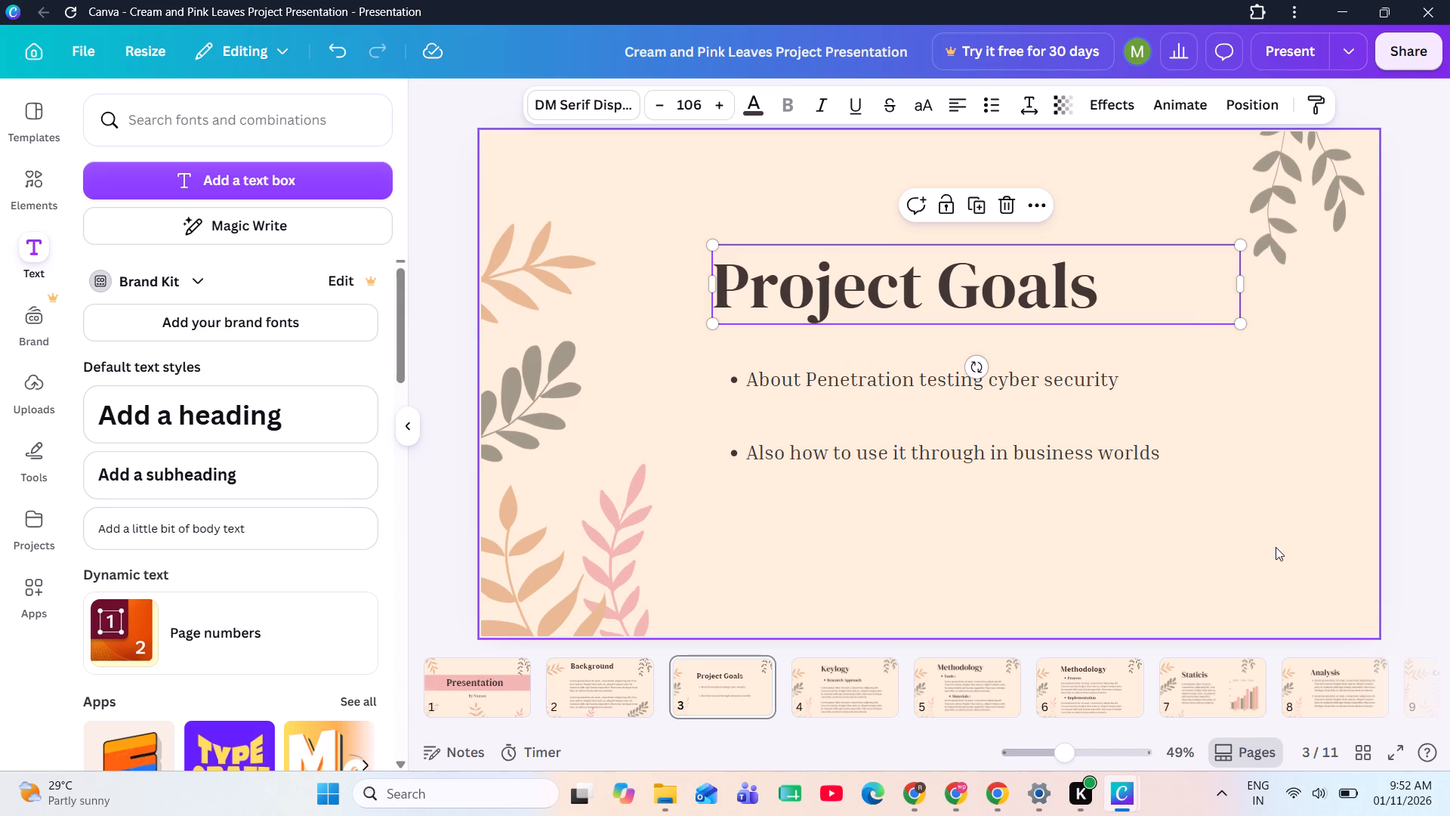
# Look through the Keylogy, Methodology, Analysis and Staticis slides and minimize the presentation window.
pyautogui.click(858, 685)
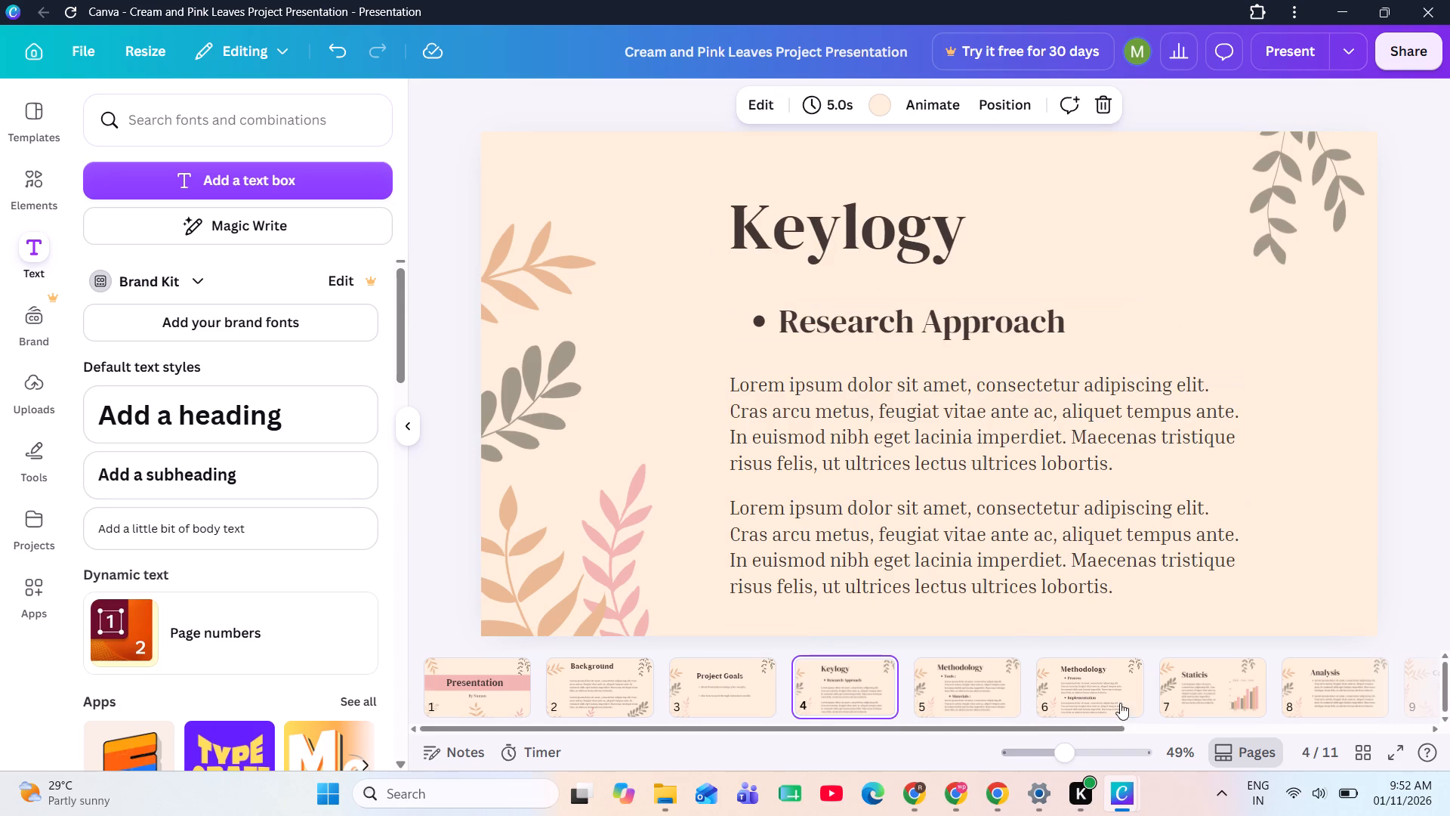
pyautogui.click(1078, 689)
pyautogui.click(1215, 682)
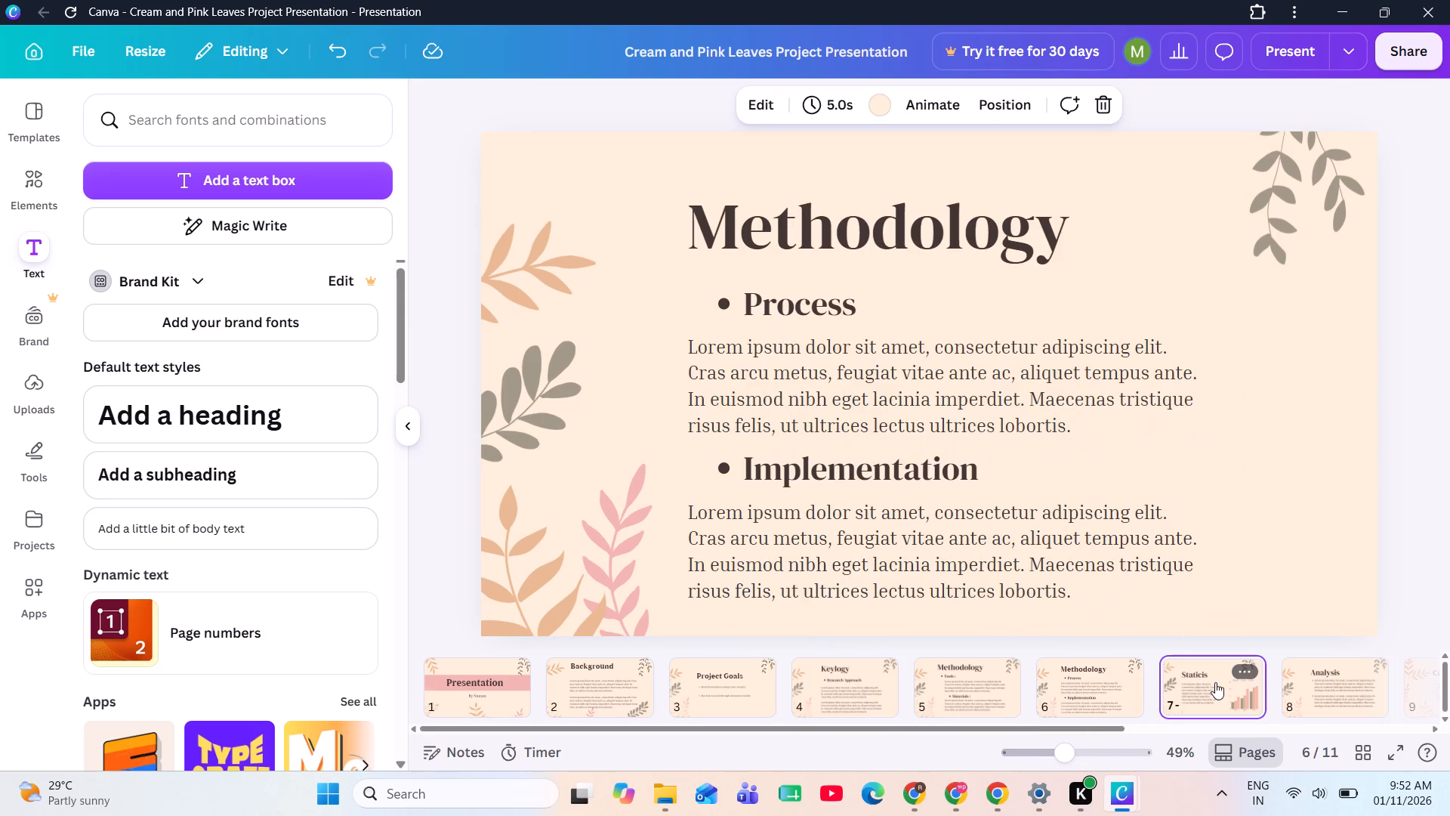
pyautogui.click(1356, 680)
pyautogui.click(1226, 698)
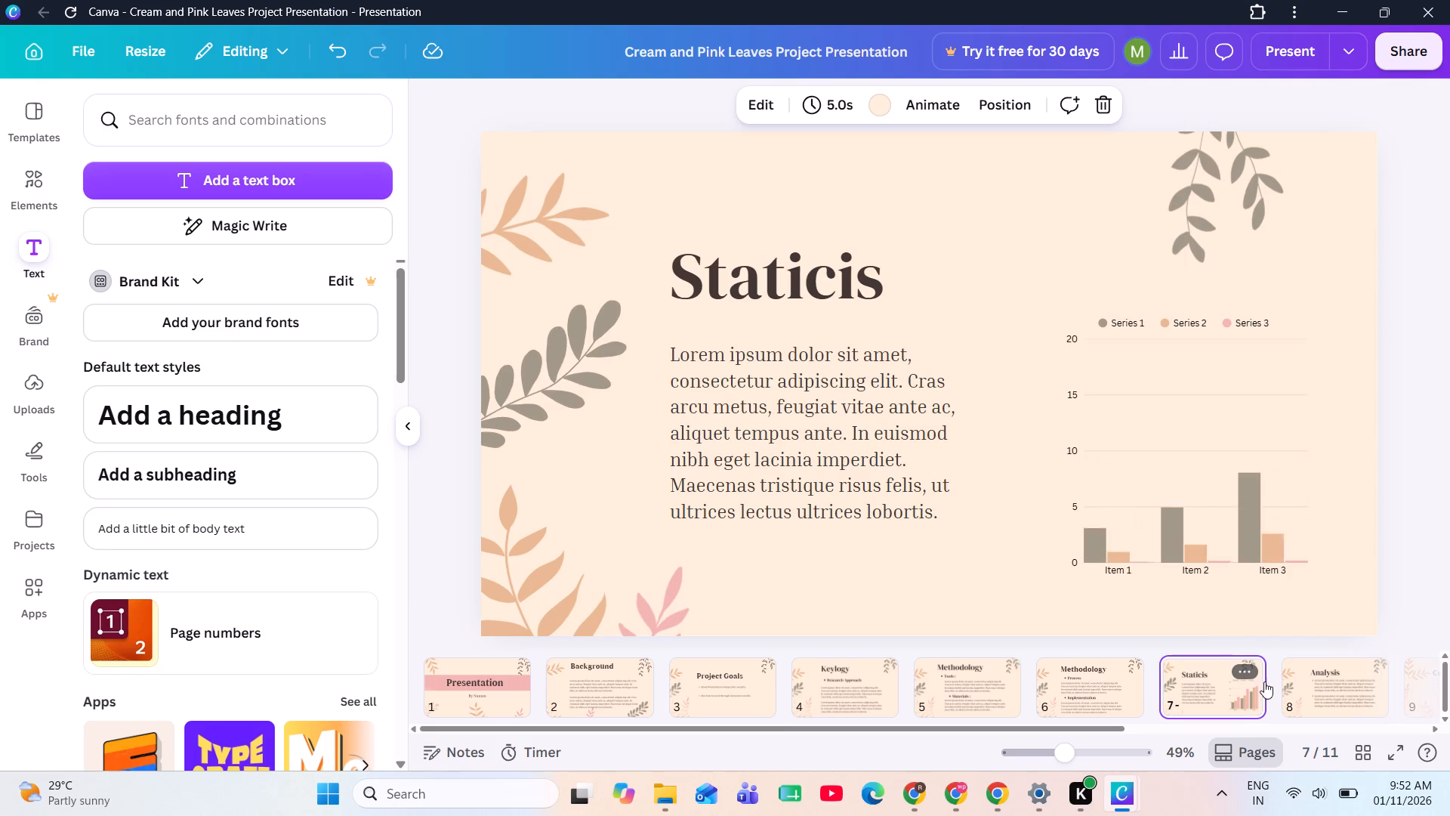
pyautogui.click(1328, 10)
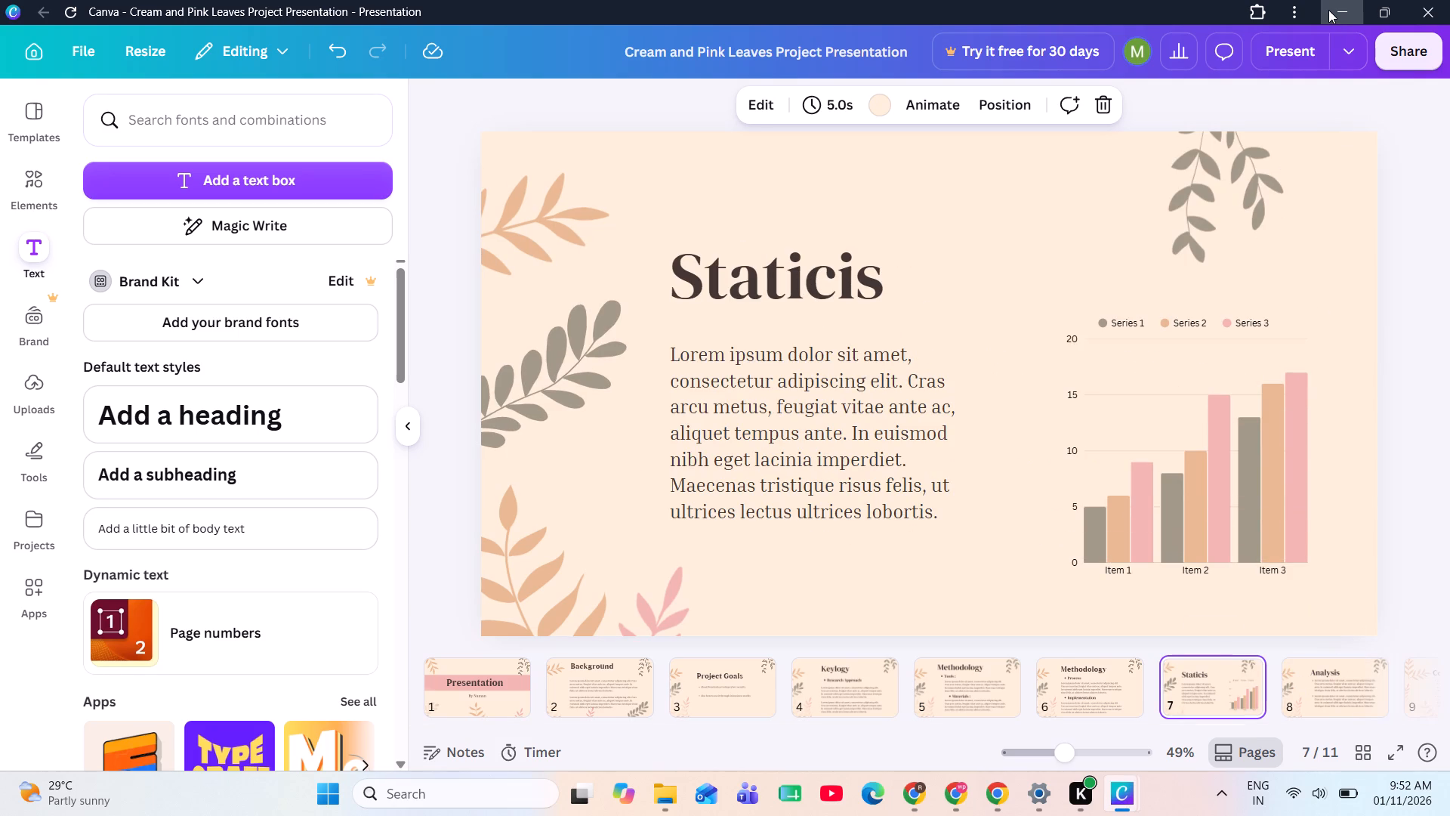
pyautogui.click(1328, 10)
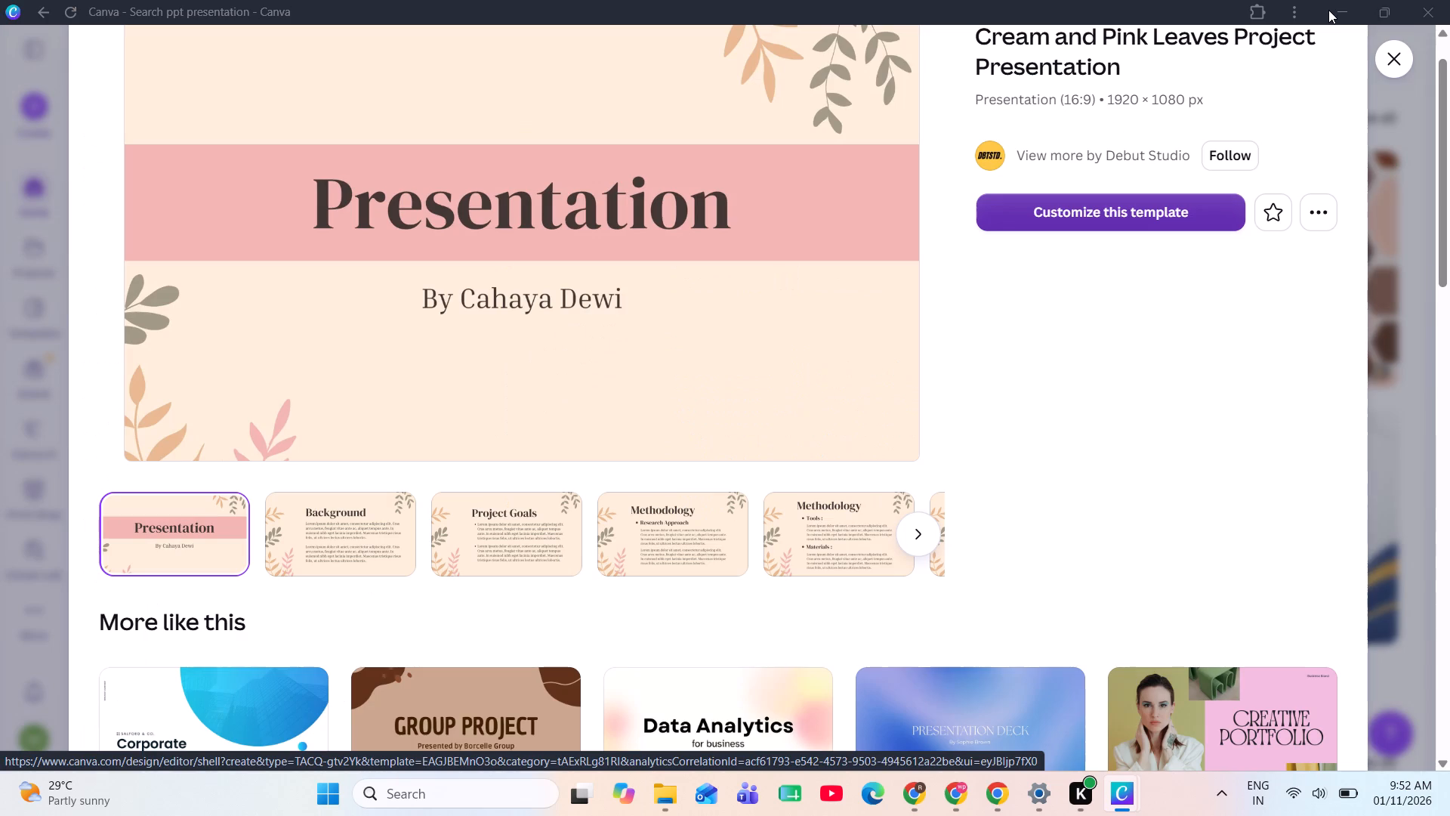